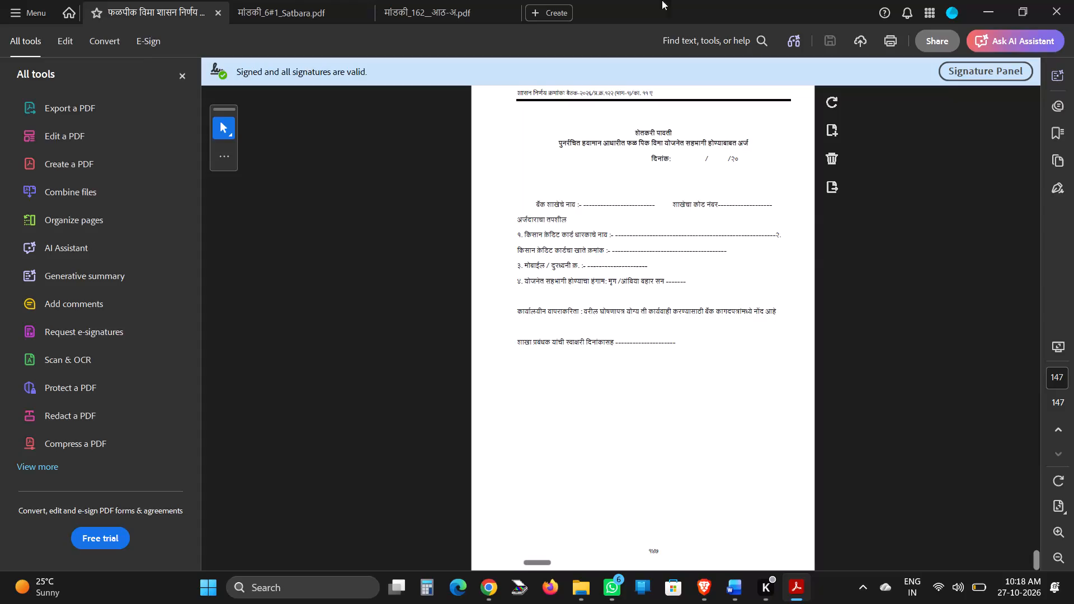
click(1073, 0)
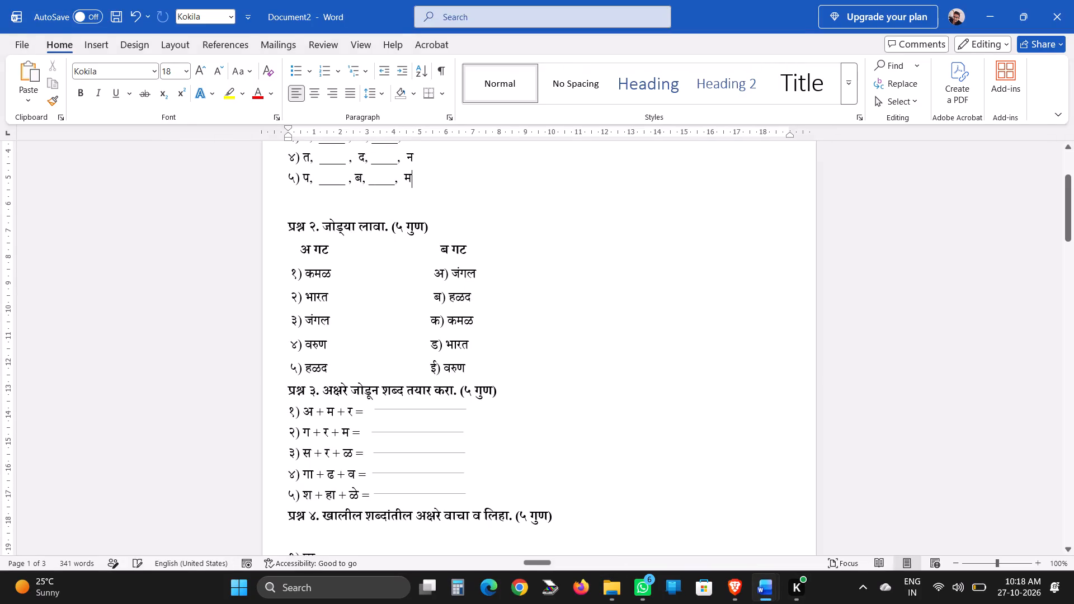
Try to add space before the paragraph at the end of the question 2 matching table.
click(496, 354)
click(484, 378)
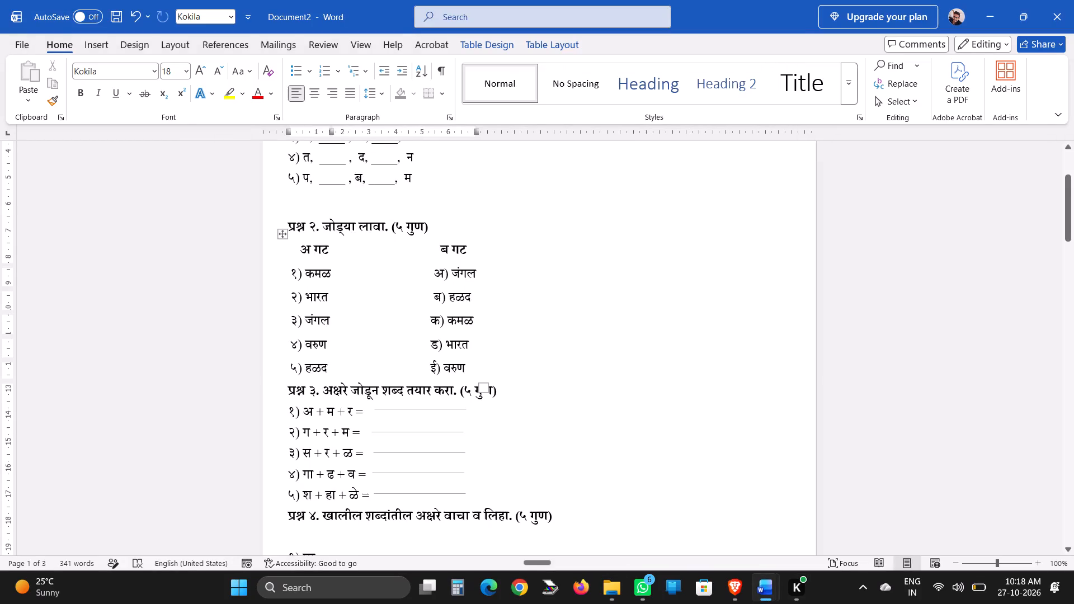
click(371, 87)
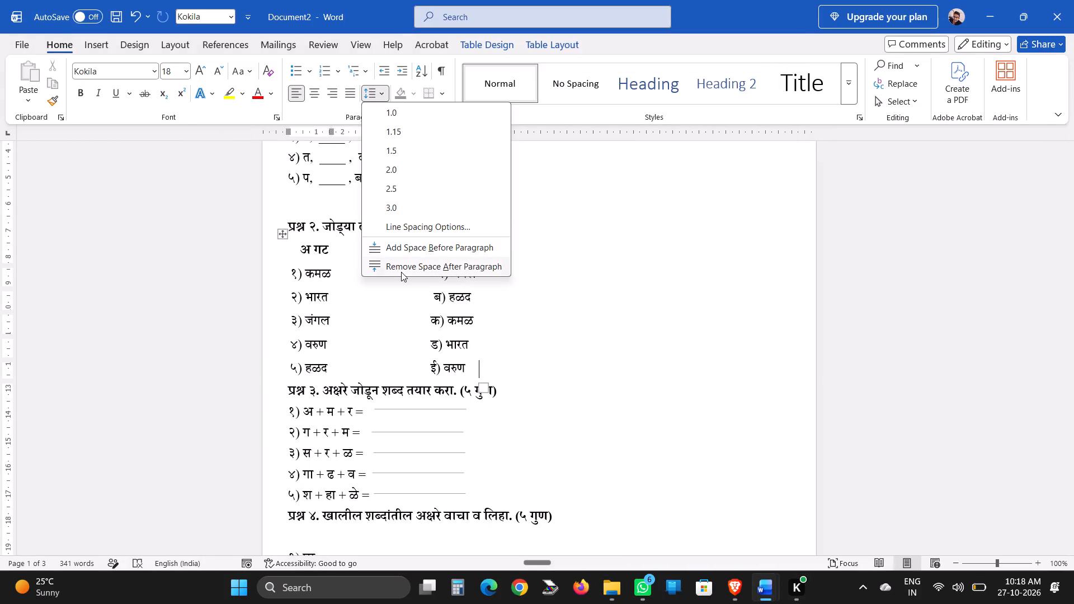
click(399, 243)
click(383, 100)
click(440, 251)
Add a blank row below the question 2 matching table and a blank line above the question 4 heading.
click(541, 374)
click(593, 366)
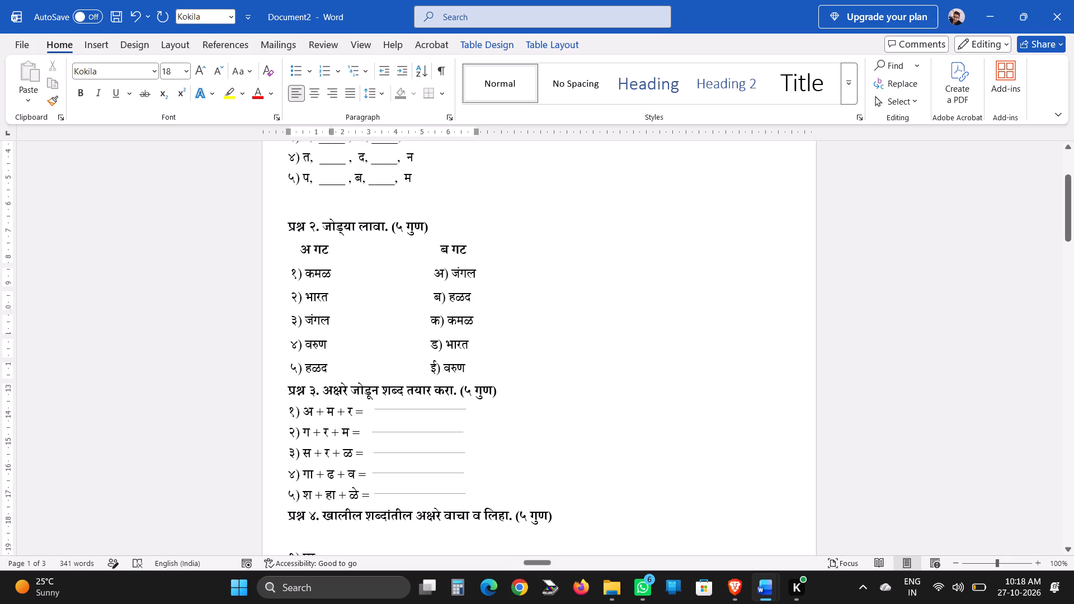
key(Return)
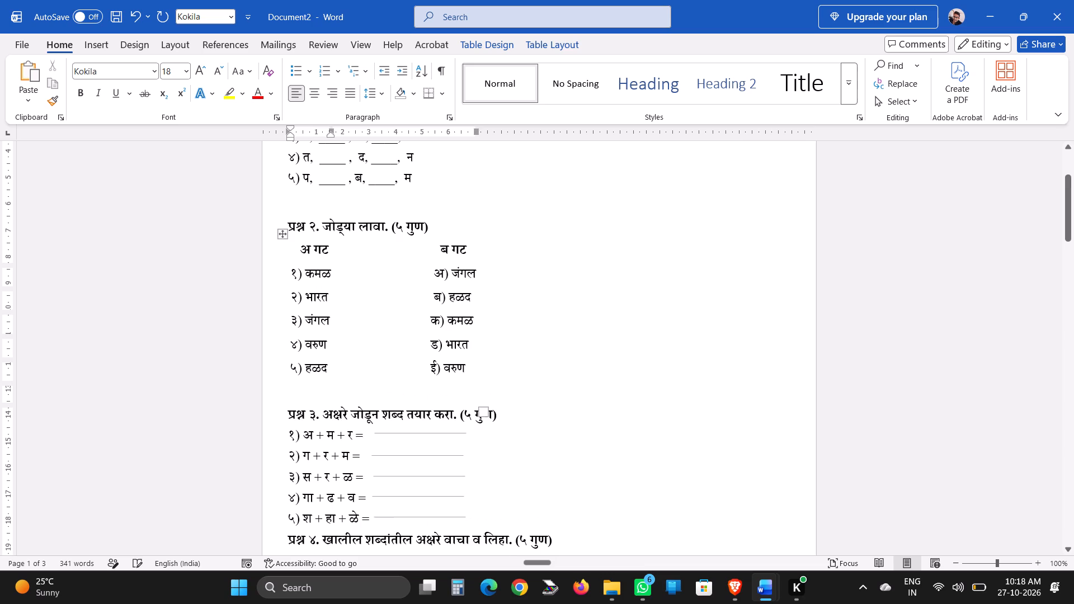
click(447, 398)
scroll(447, 398, down, 5)
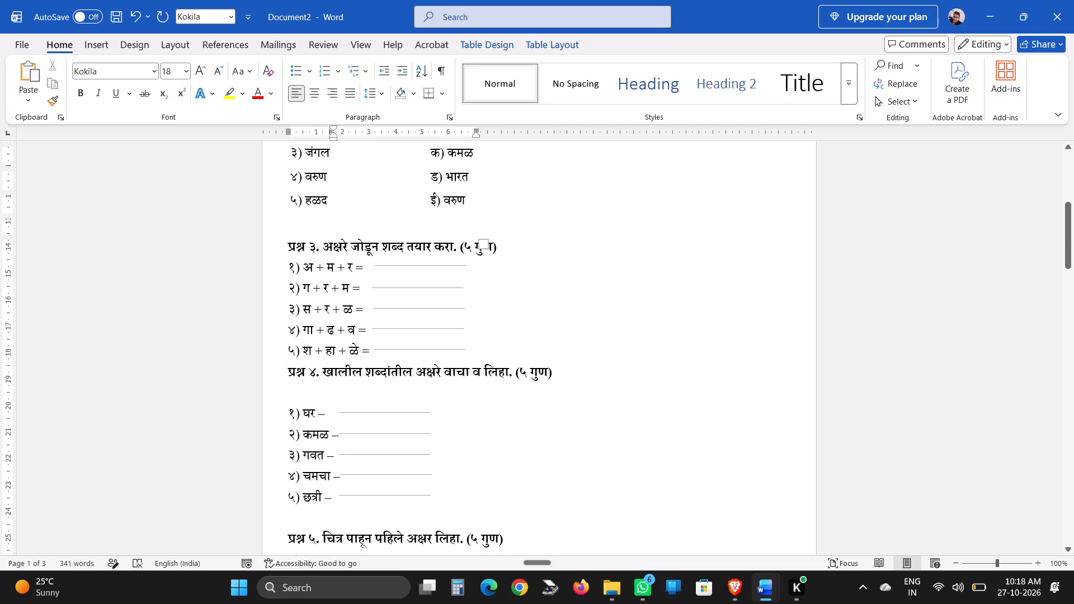
click(505, 348)
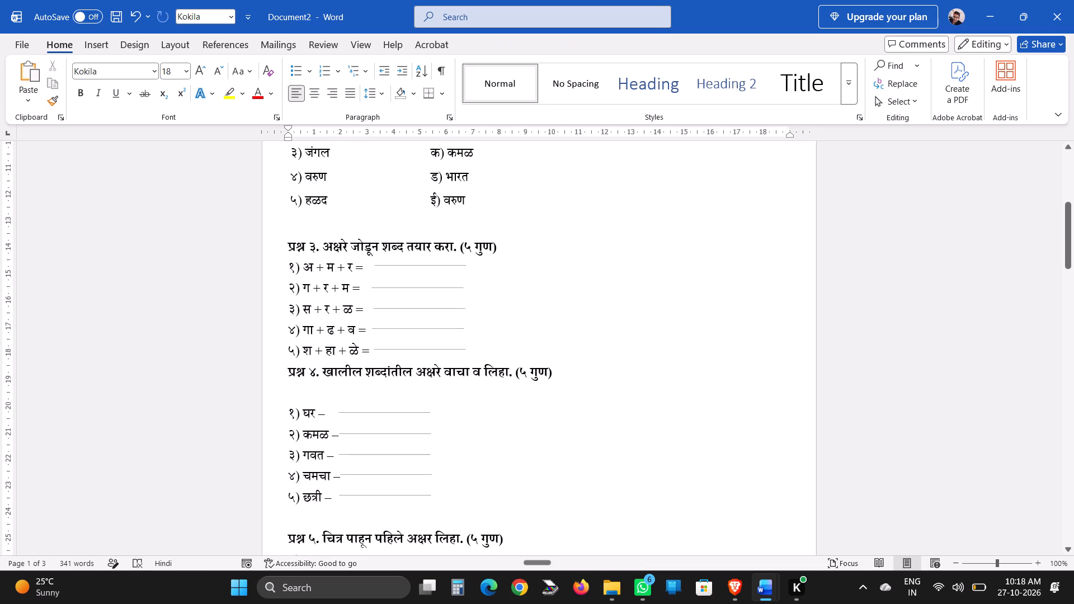
key(Return)
Insert a blank line under the question 3 heading, the question 2 heading and the opening fill-in-the-blanks instruction.
scroll(486, 366, down, 9)
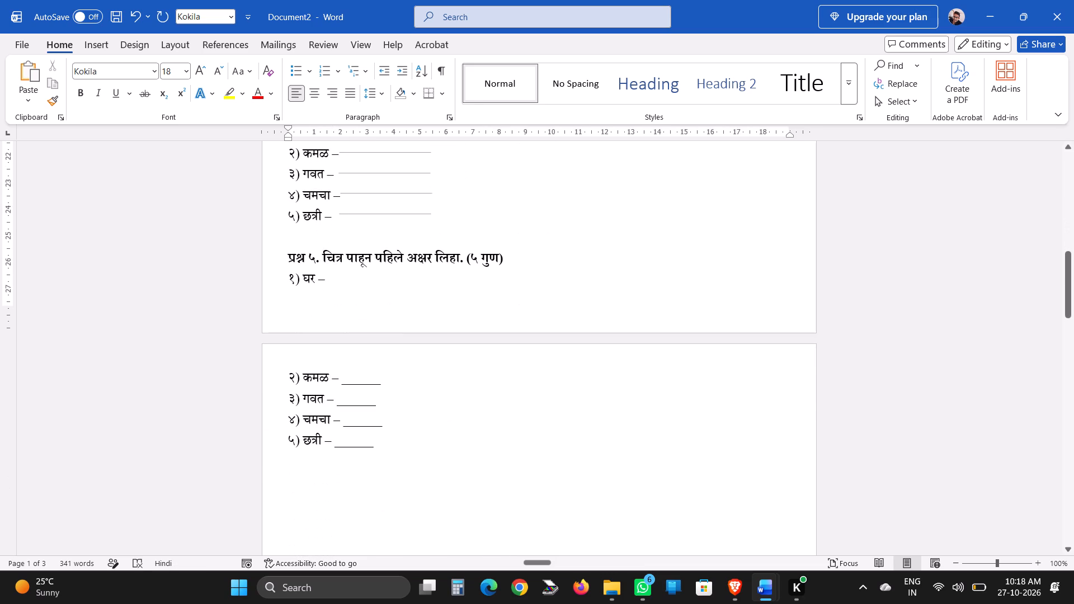
scroll(465, 337, up, 6)
click(452, 326)
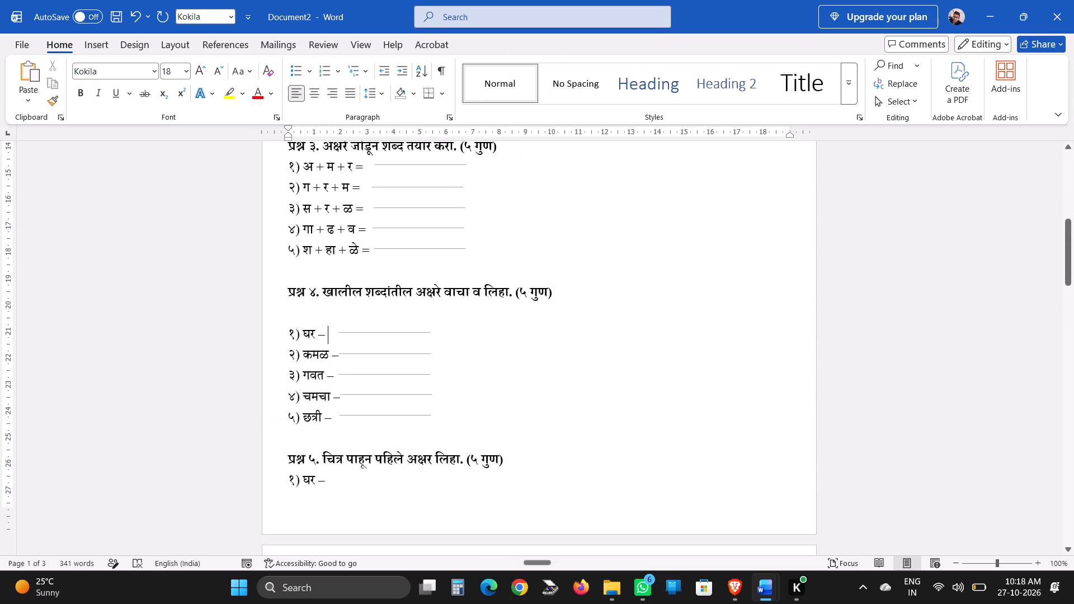
scroll(452, 326, up, 4)
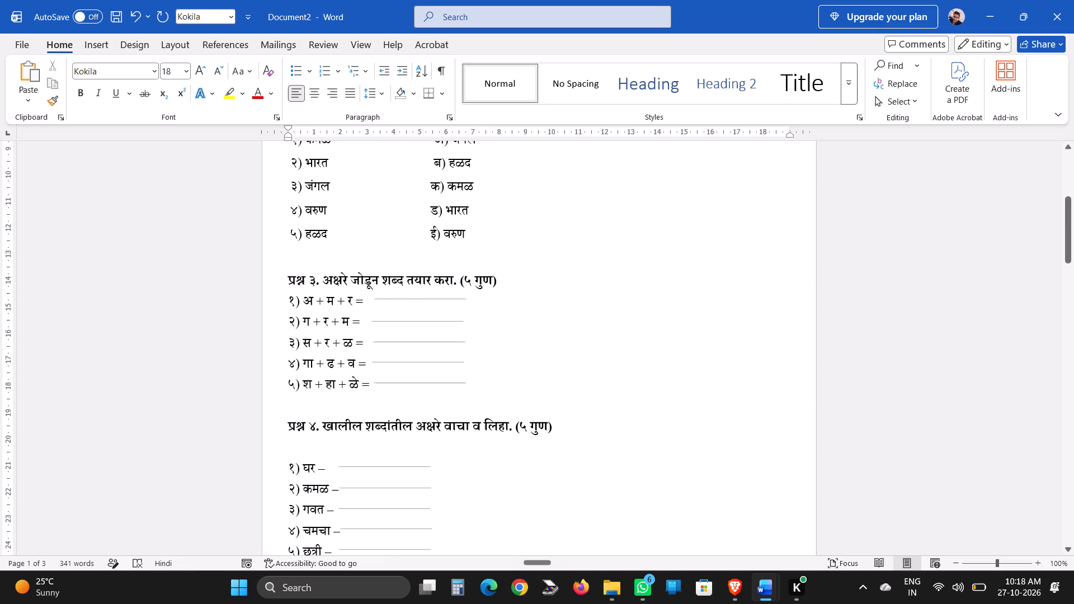
click(509, 290)
key(Return)
scroll(497, 301, up, 4)
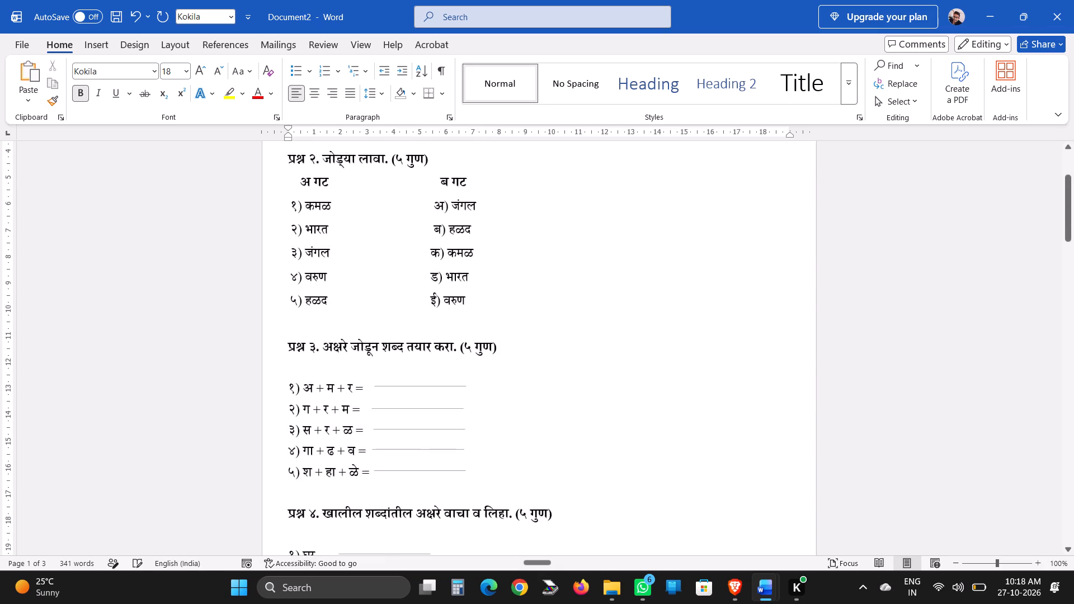
scroll(497, 301, up, 4)
click(451, 360)
key(Return)
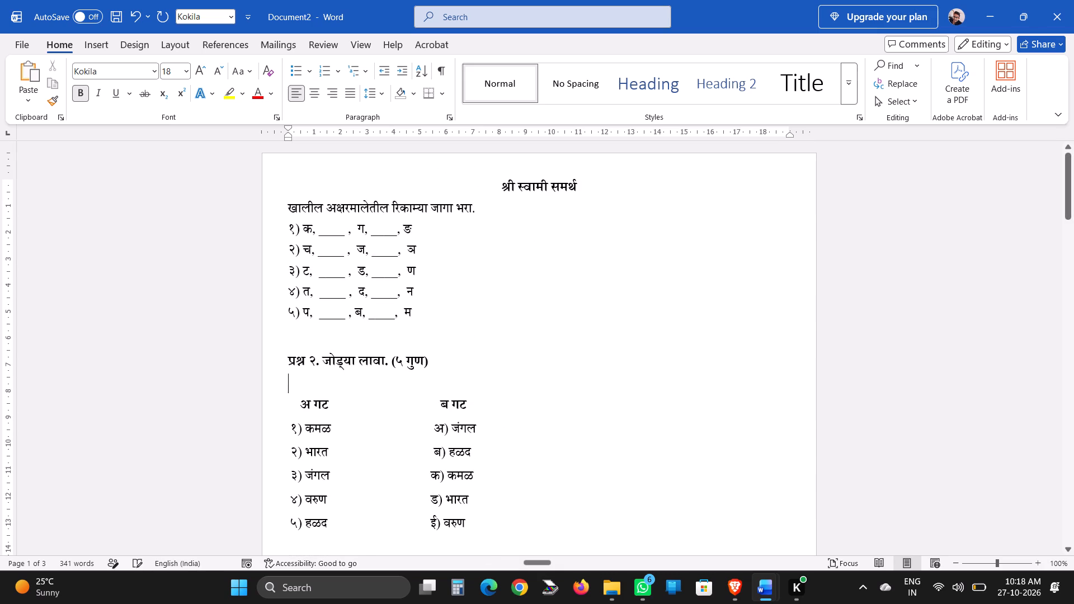
click(483, 215)
key(Return)
click(444, 226)
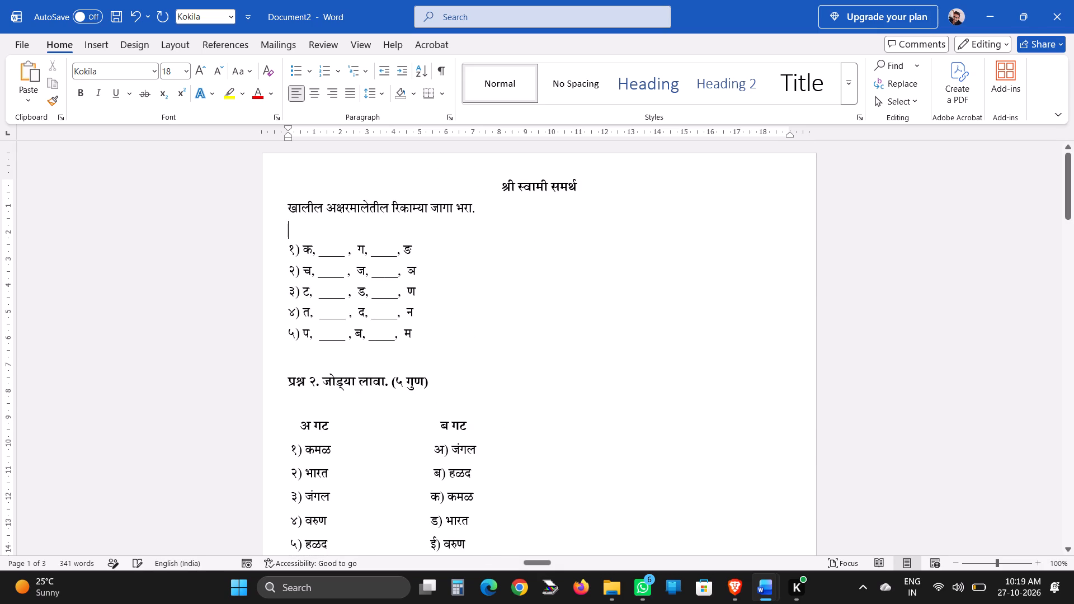
Delete the marks note "(५ गुण)" from the question 2 and question 3 headings.
click(438, 381)
key(BackSpace)
key(BackSpace)
key(BackSpace)
key(BackSpace)
key(BackSpace)
key(BackSpace)
key(BackSpace)
scroll(438, 381, down, 8)
drag(458, 326, 492, 324)
key(BackSpace)
key(Delete)
Delete the marks note "(५ गुण)" from the question 4 and question 5 headings.
scroll(491, 324, down, 3)
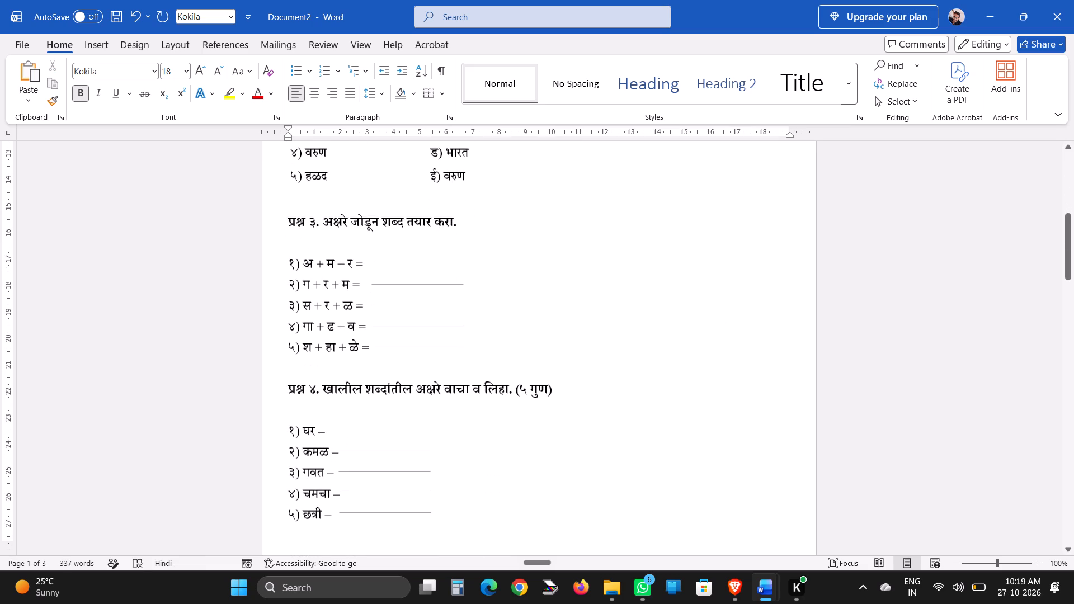
drag(515, 388, 569, 385)
key(BackSpace)
scroll(534, 391, down, 5)
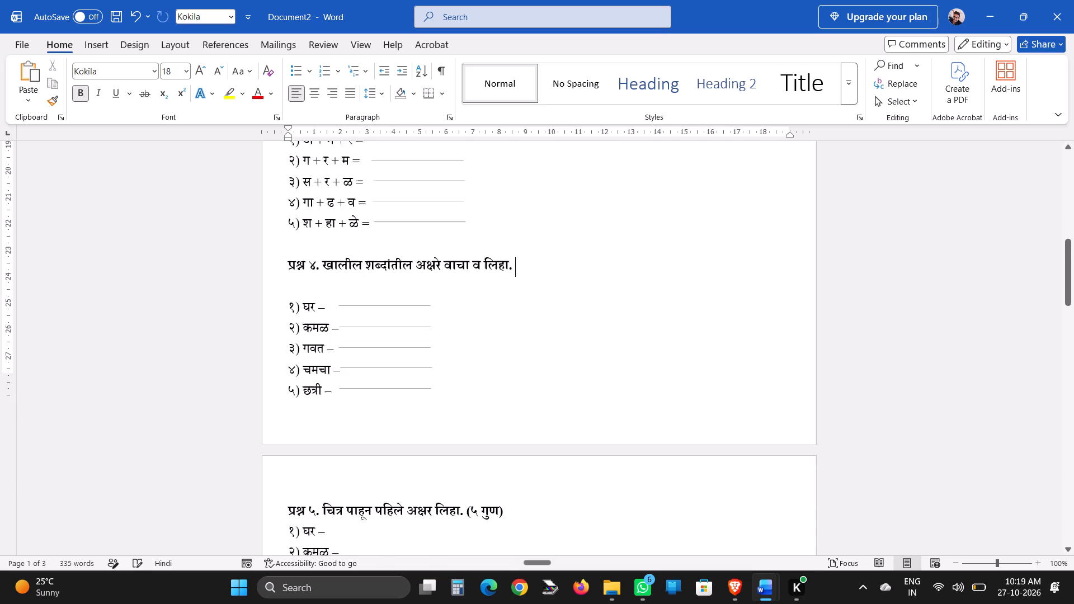
scroll(534, 391, down, 4)
drag(467, 333, 510, 330)
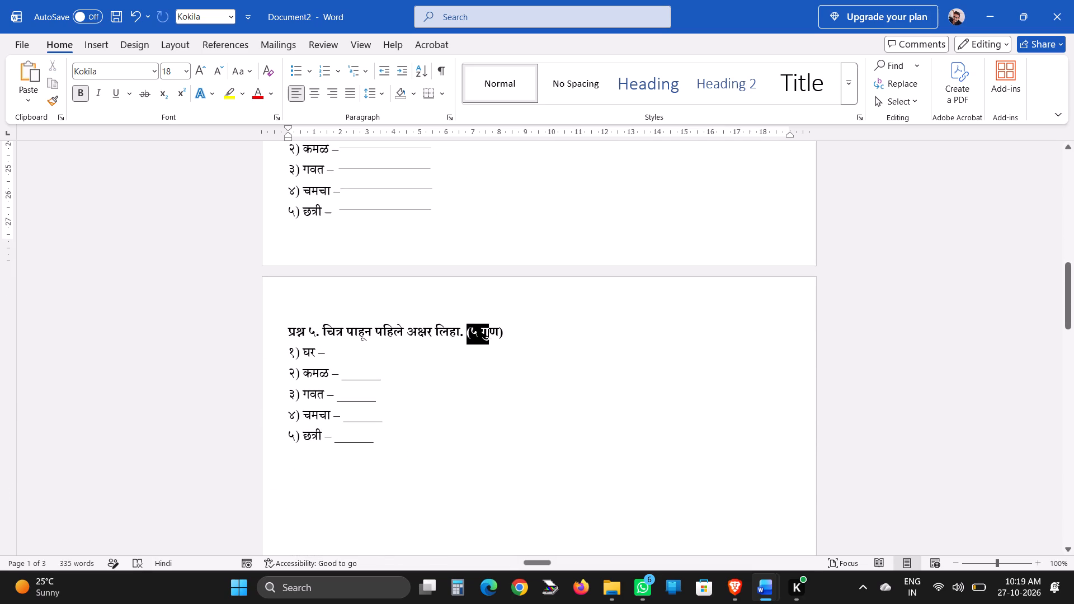
drag(510, 330, 519, 330)
key(BackSpace)
Look through the question paper to check the headings and the spacing between questions.
scroll(489, 336, up, 16)
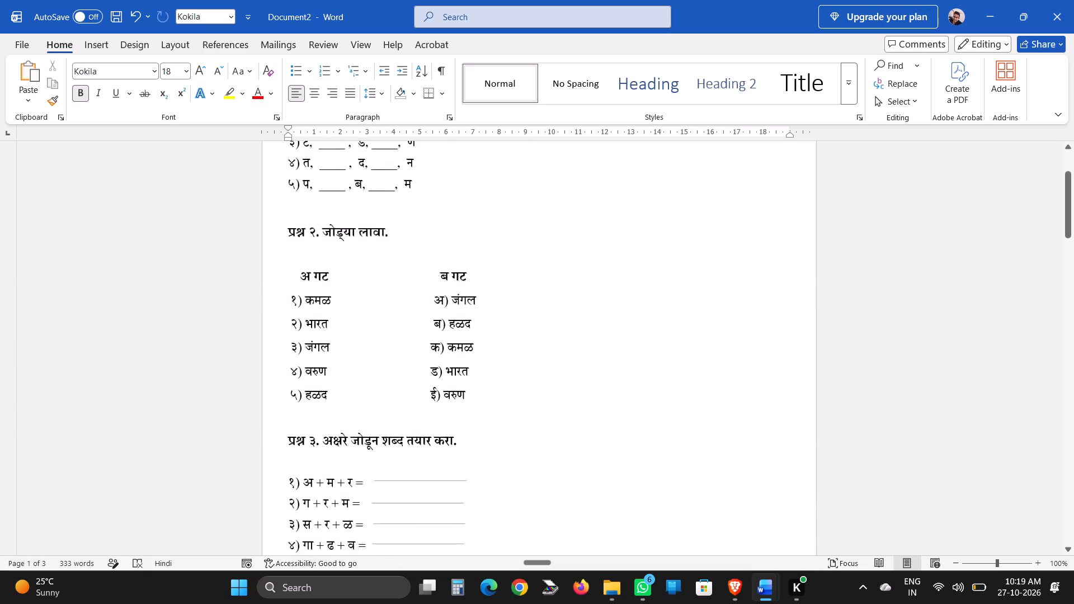
scroll(489, 336, up, 6)
scroll(489, 336, down, 6)
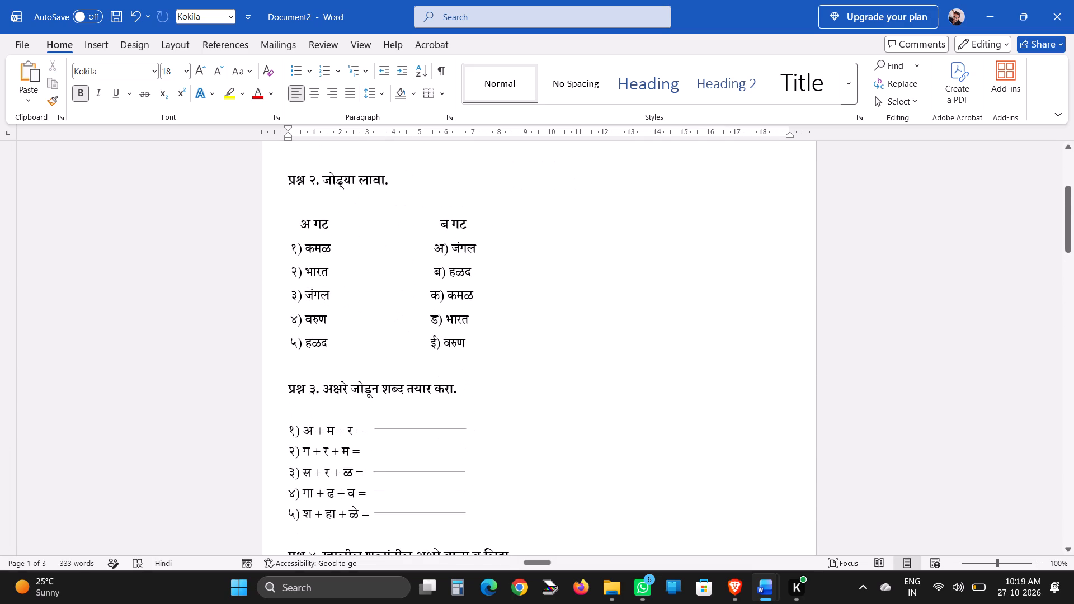
scroll(489, 336, down, 9)
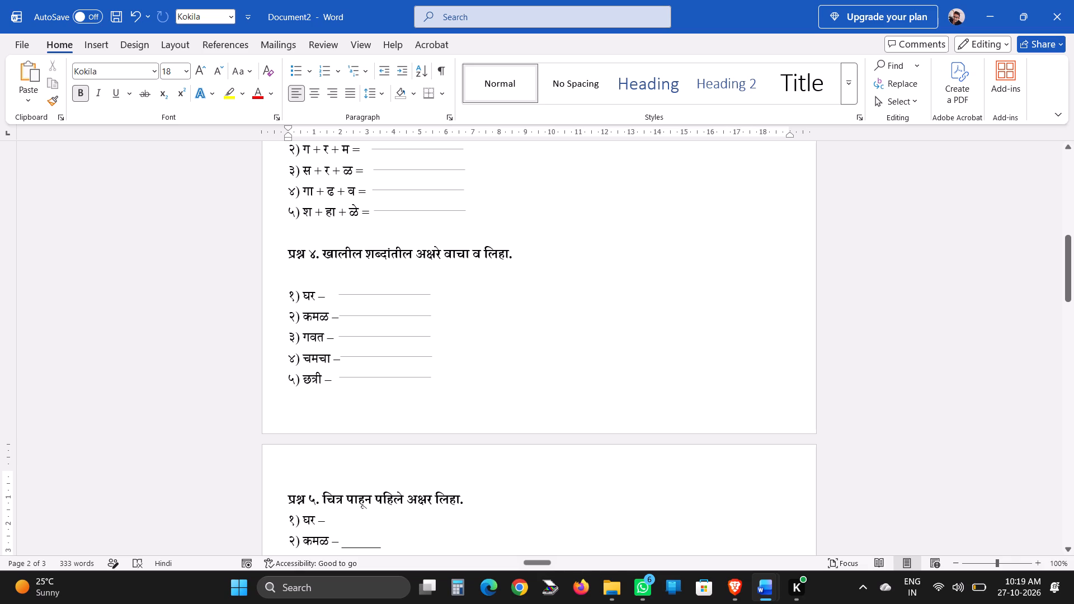
scroll(315, 324, up, 4)
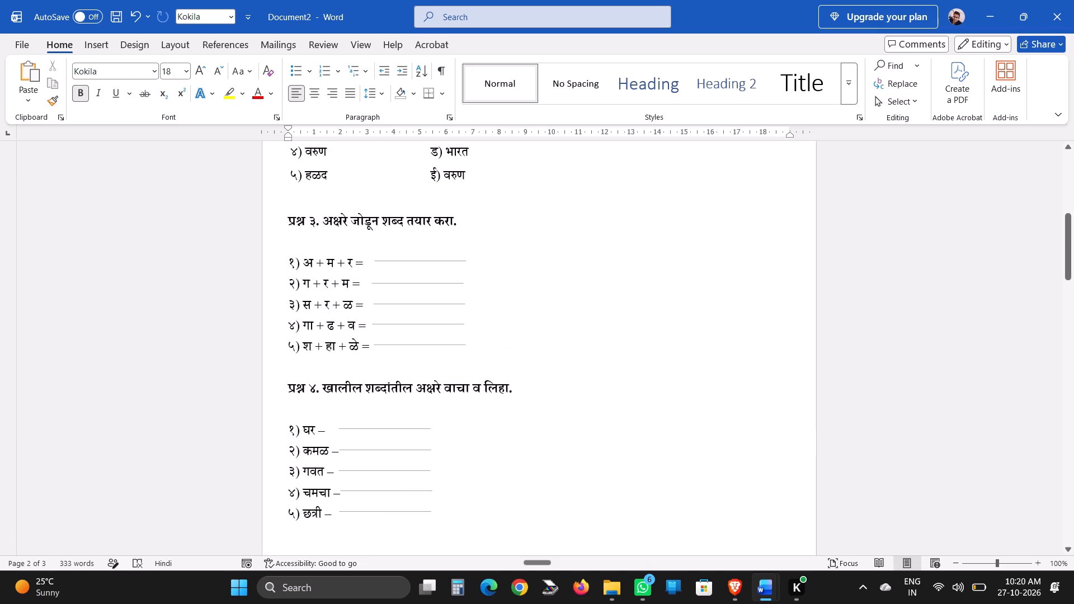
scroll(311, 319, up, 9)
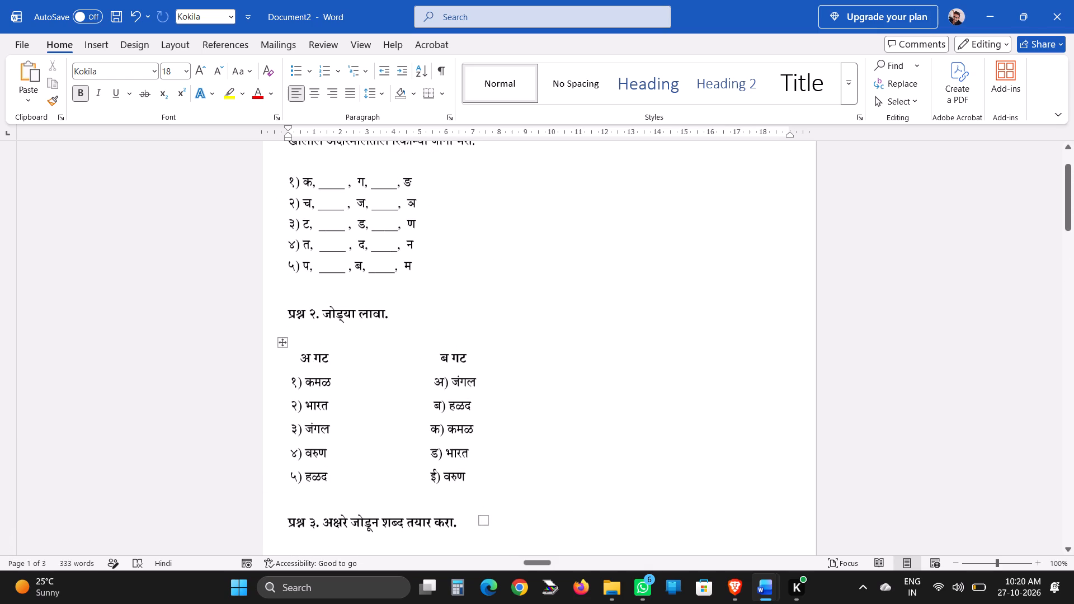
scroll(308, 309, up, 4)
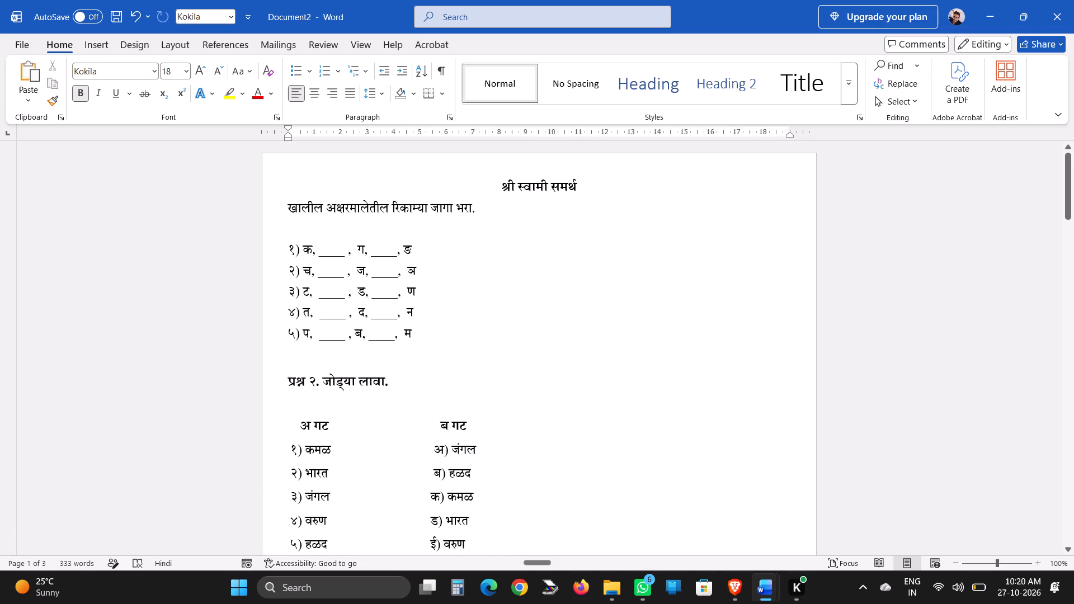
Reduce the font size of the blank line under the opening fill-in-the-blanks instruction.
click(414, 229)
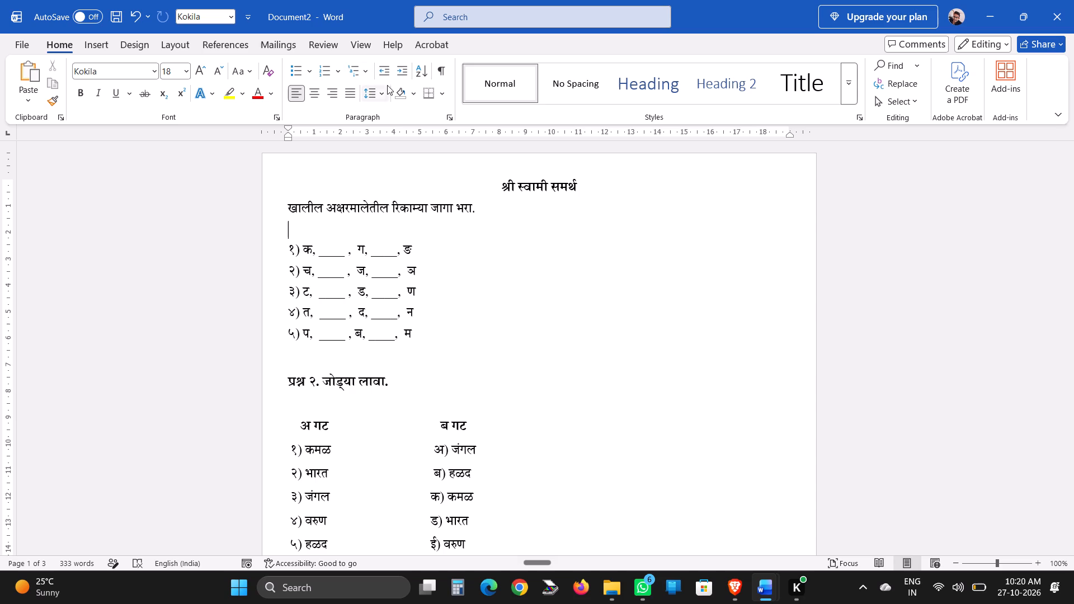
double_click(218, 72)
double_click(218, 72)
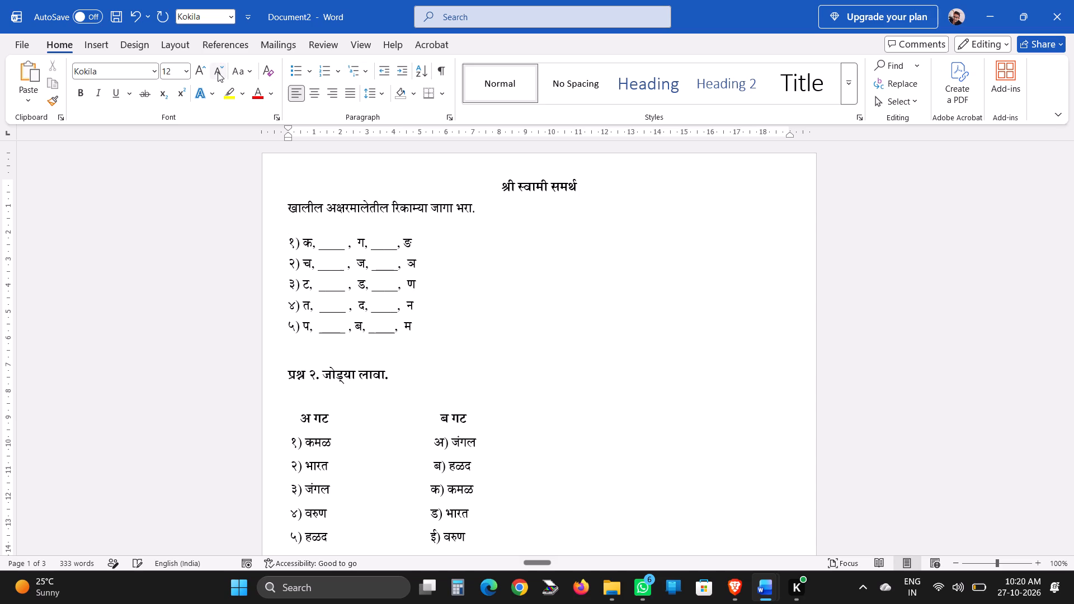
Set the line spacing of the blank line above the question 2 heading to 2.0.
click(309, 357)
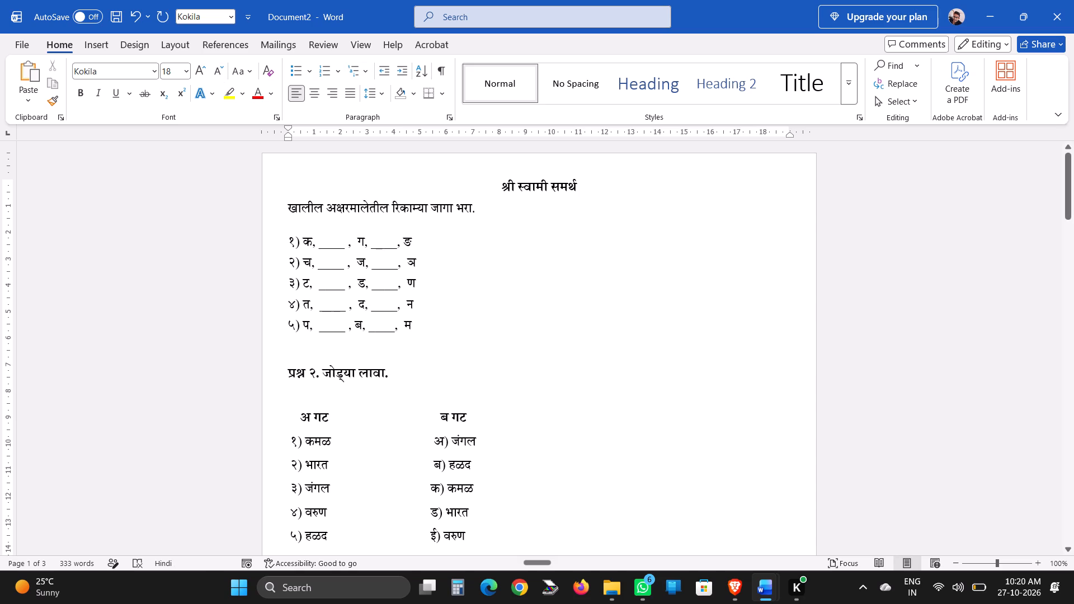
click(374, 87)
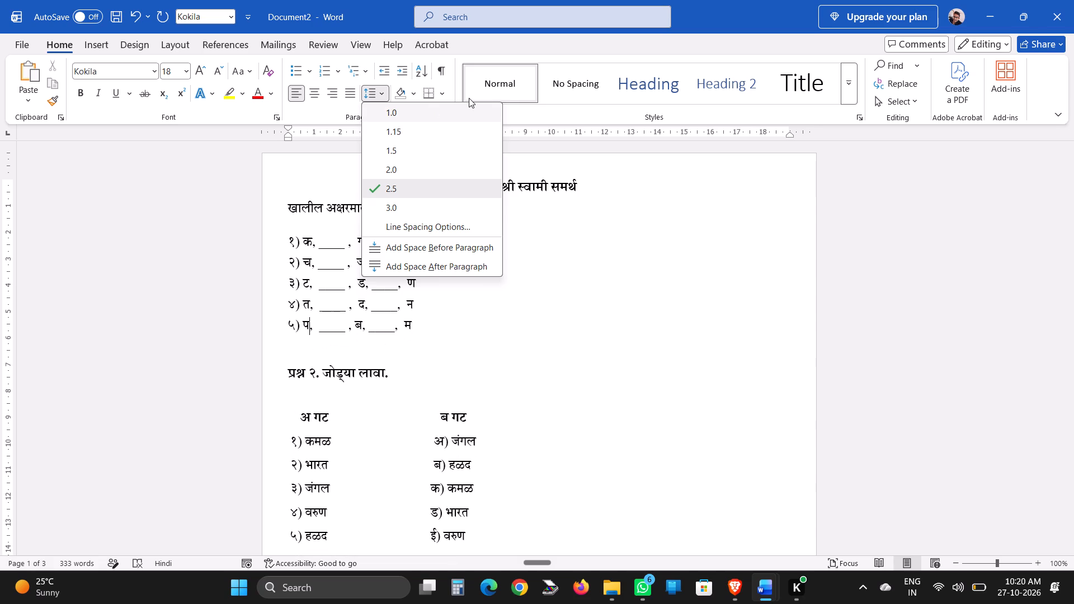
click(427, 342)
click(422, 333)
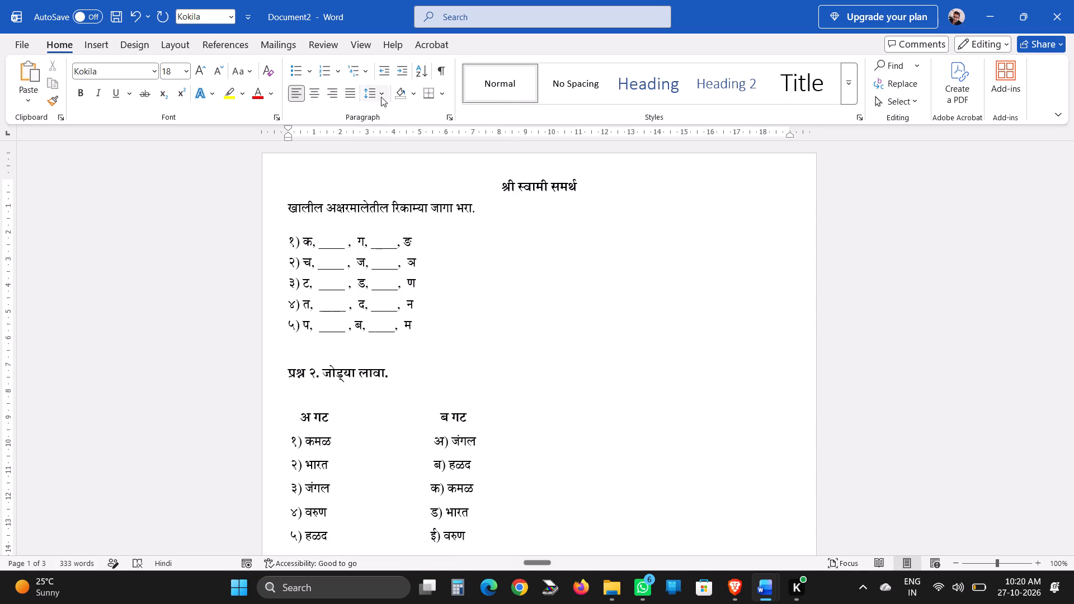
click(381, 92)
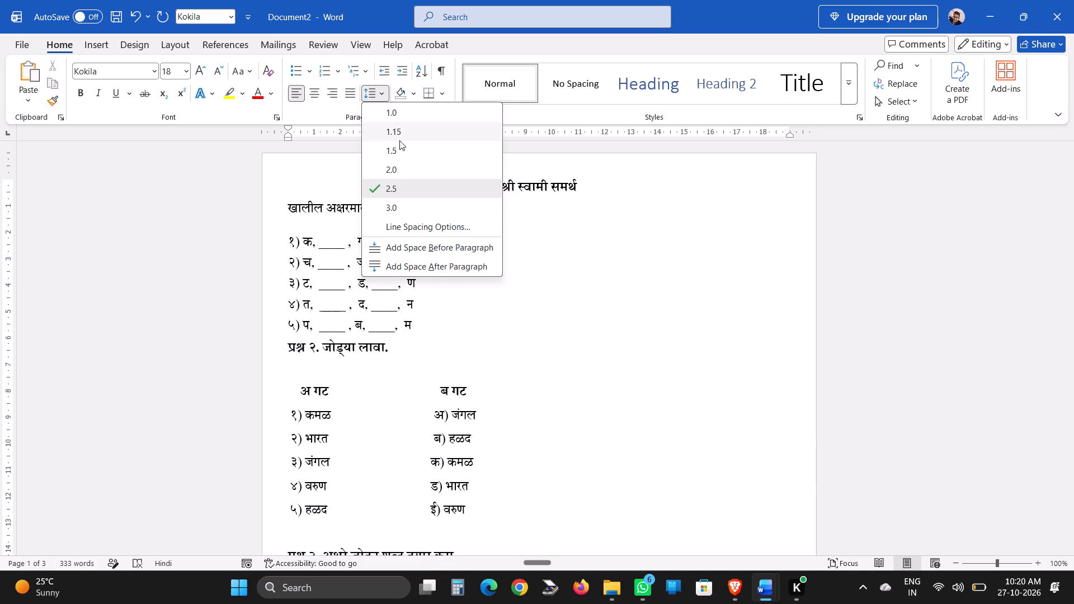
click(402, 171)
Reduce the font size of the blank line under the question 2 heading.
click(365, 379)
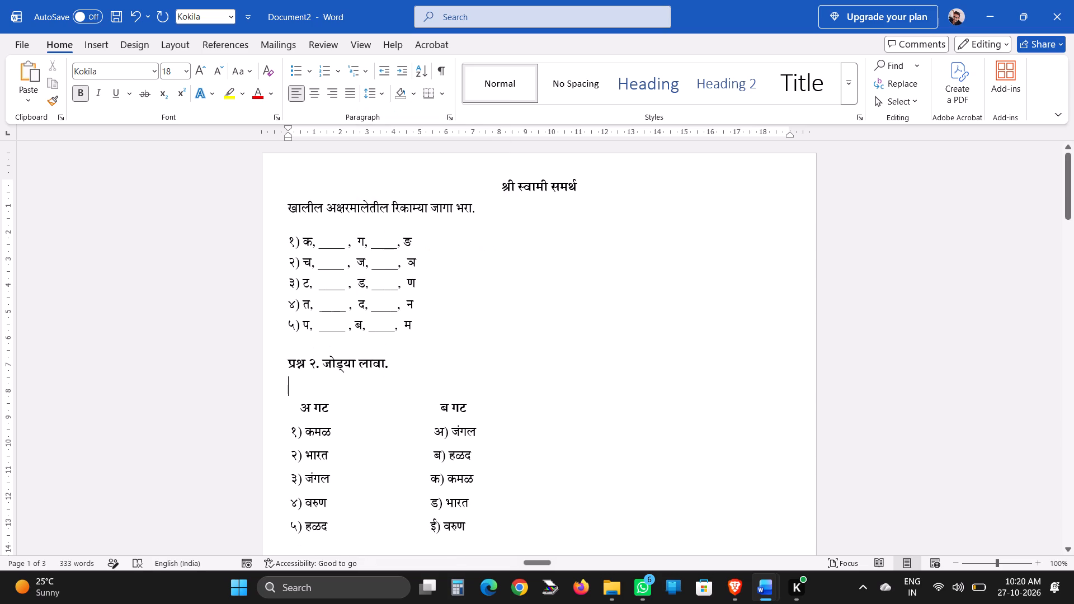
triple_click(214, 74)
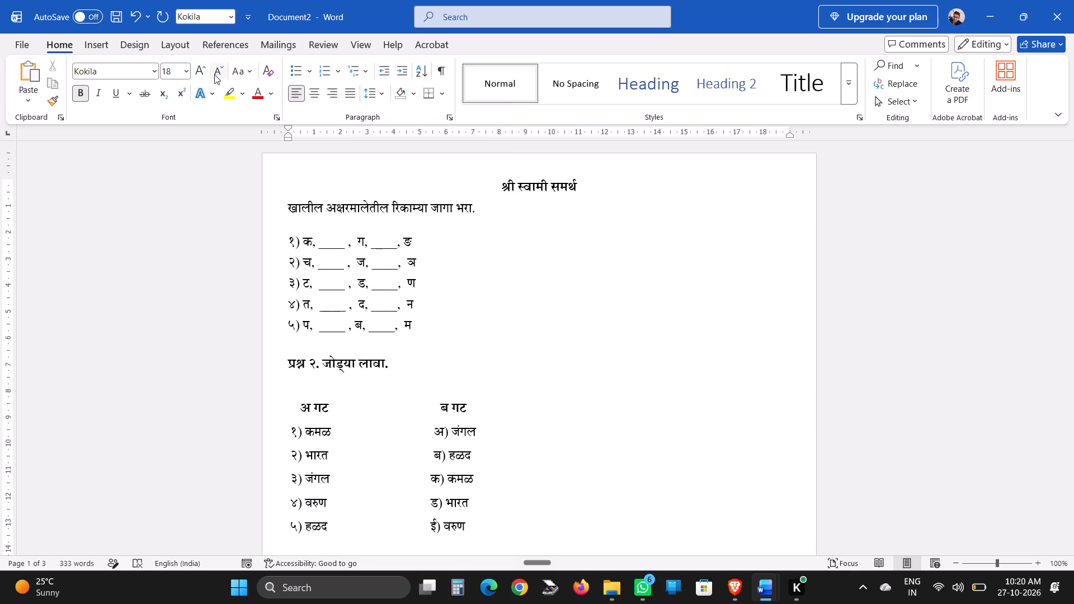
triple_click(214, 74)
Reduce the font size of the blank line under the question 3 heading to 14.
scroll(294, 291, down, 5)
click(321, 371)
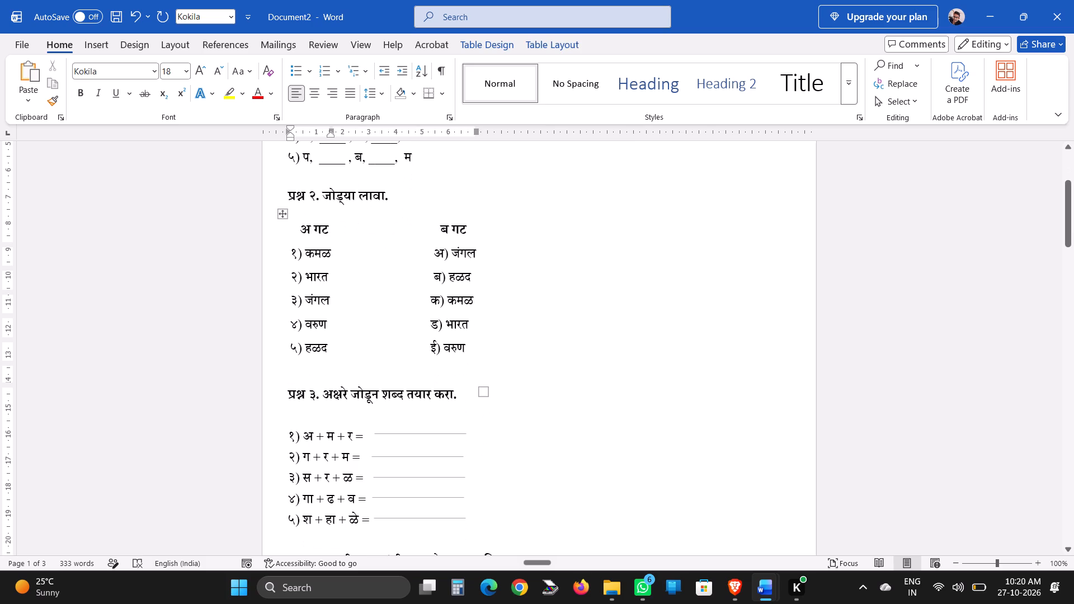
scroll(321, 371, down, 3)
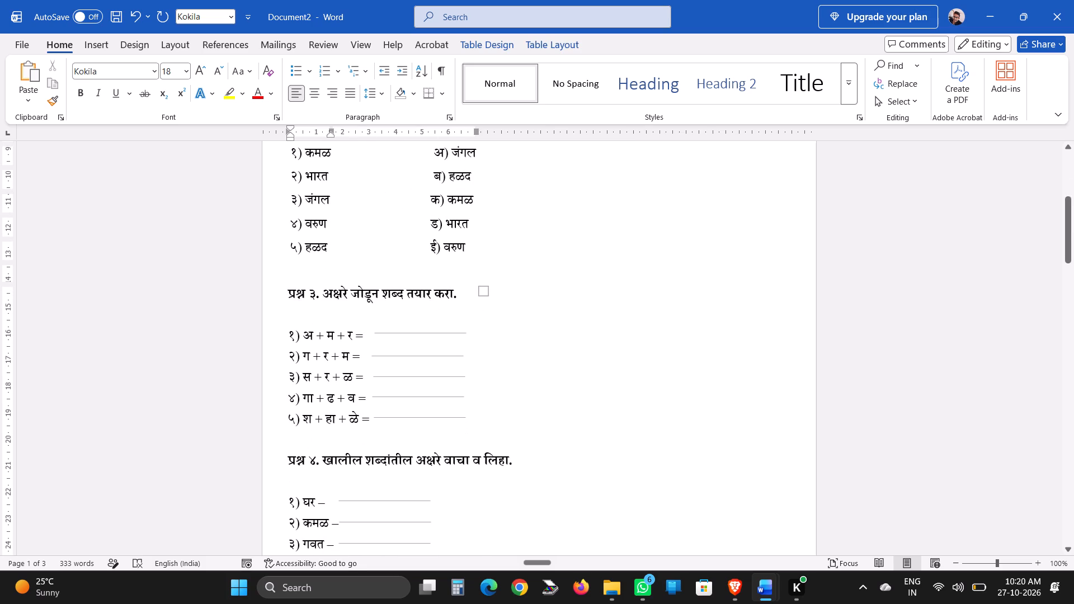
click(300, 310)
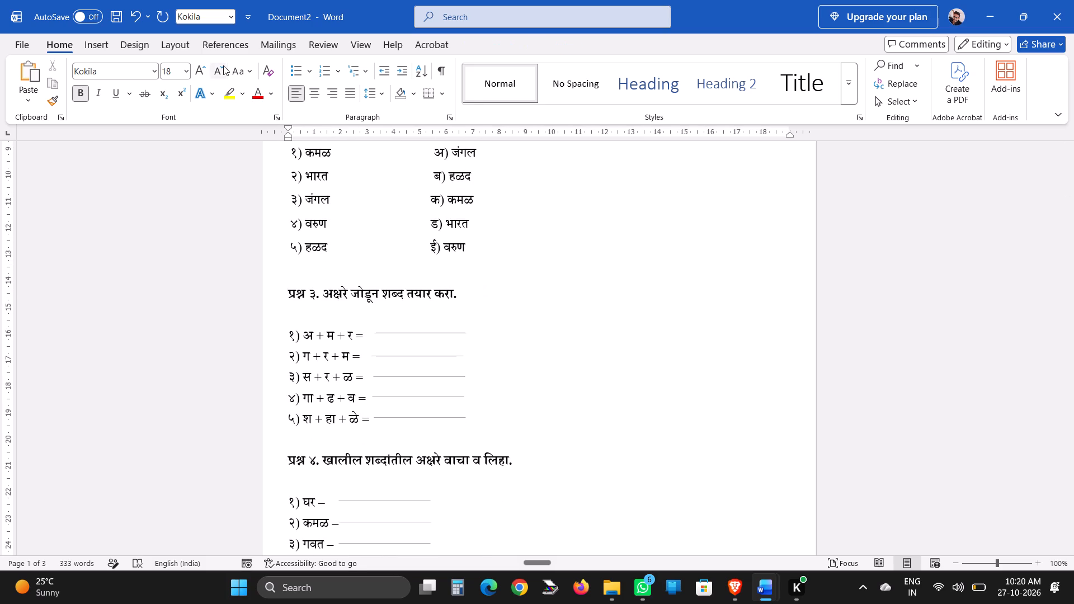
double_click(223, 65)
Reduce the font size of the blank cell below the ब गट column to 16, undoing and redoing recent size reductions.
click(333, 270)
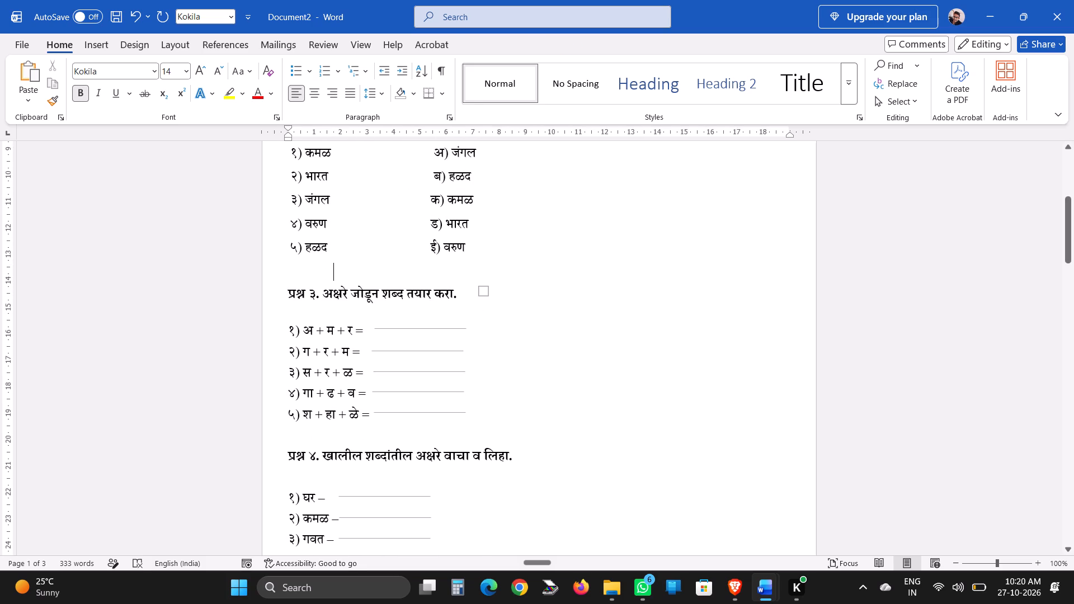
double_click(219, 68)
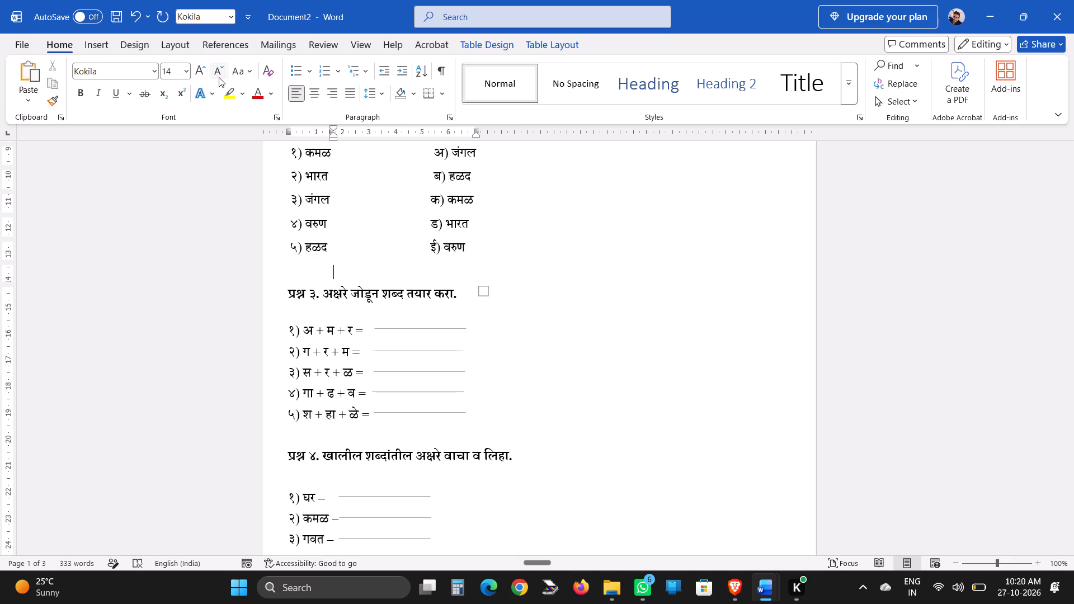
key(ctrl+z)
key(ctrl+z)
key(ctrl+z)
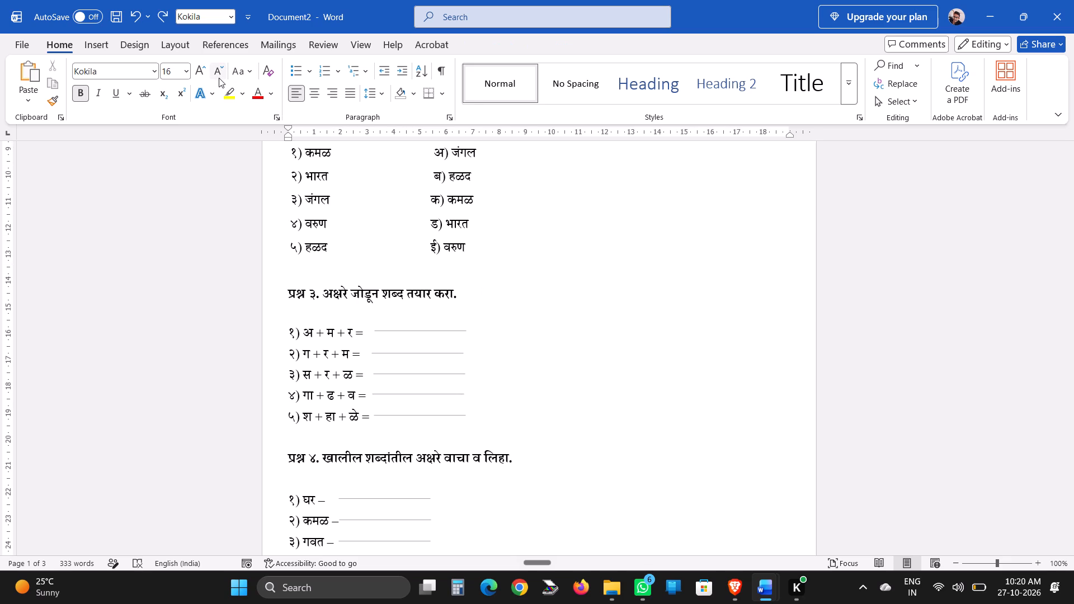
key(ctrl+y)
key(ctrl+y)
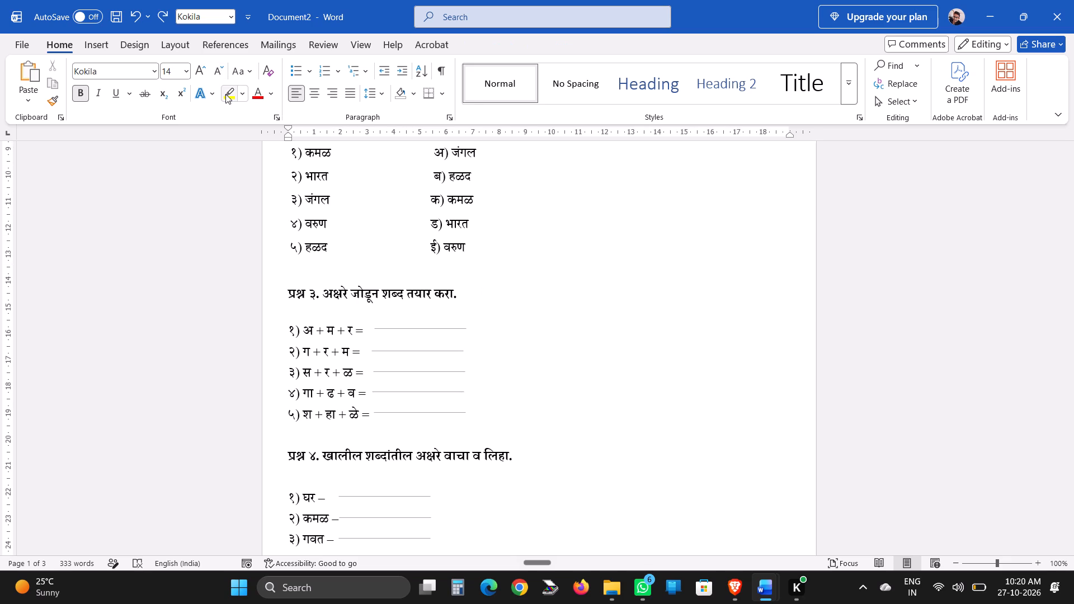
Remove the space after the paragraph at the end of the "ई) वरुण" row in the matching table.
click(381, 86)
click(582, 271)
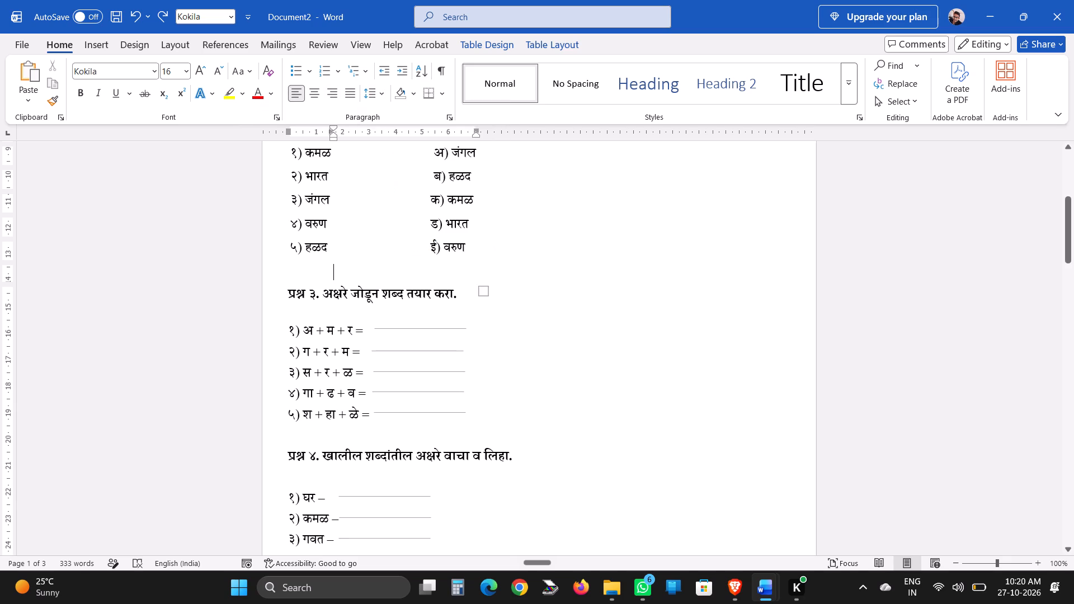
click(505, 256)
click(385, 84)
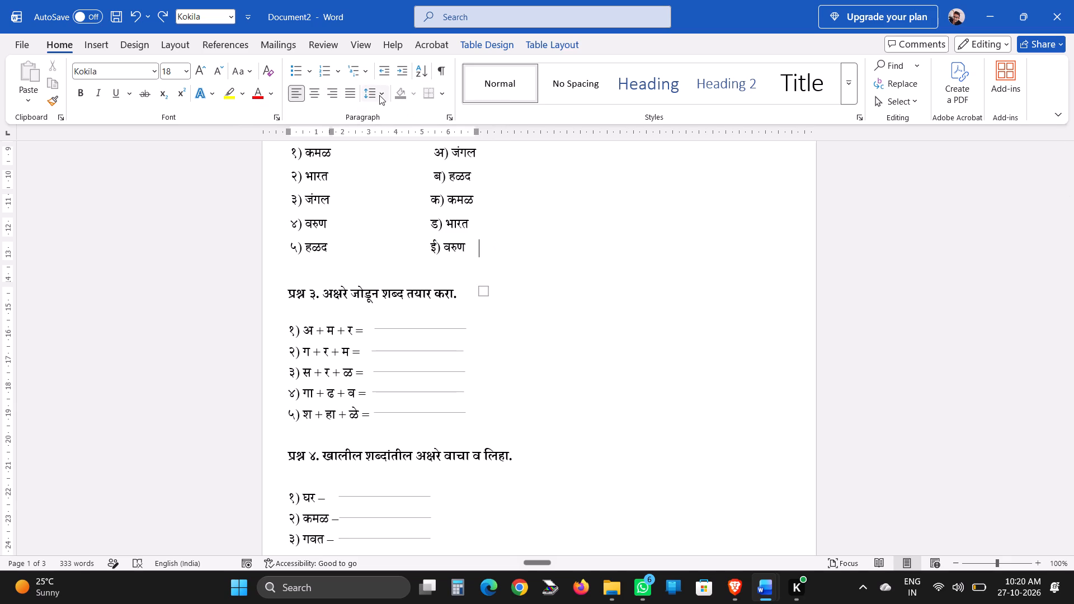
click(379, 95)
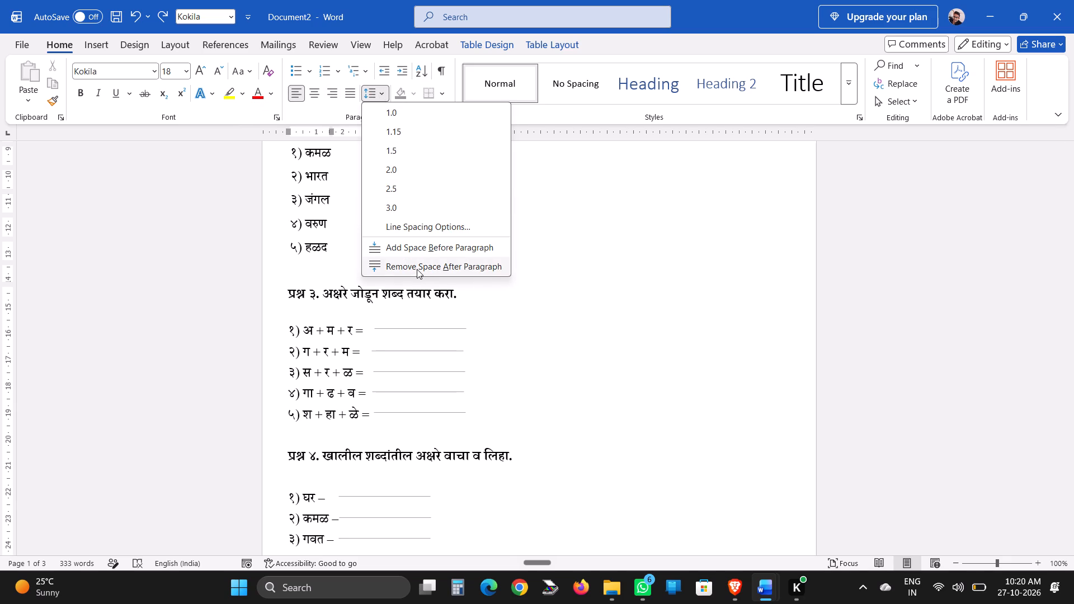
click(415, 267)
Reduce the font size of the blank cell below "ई) वरुण" in the matching table to 12.
click(413, 266)
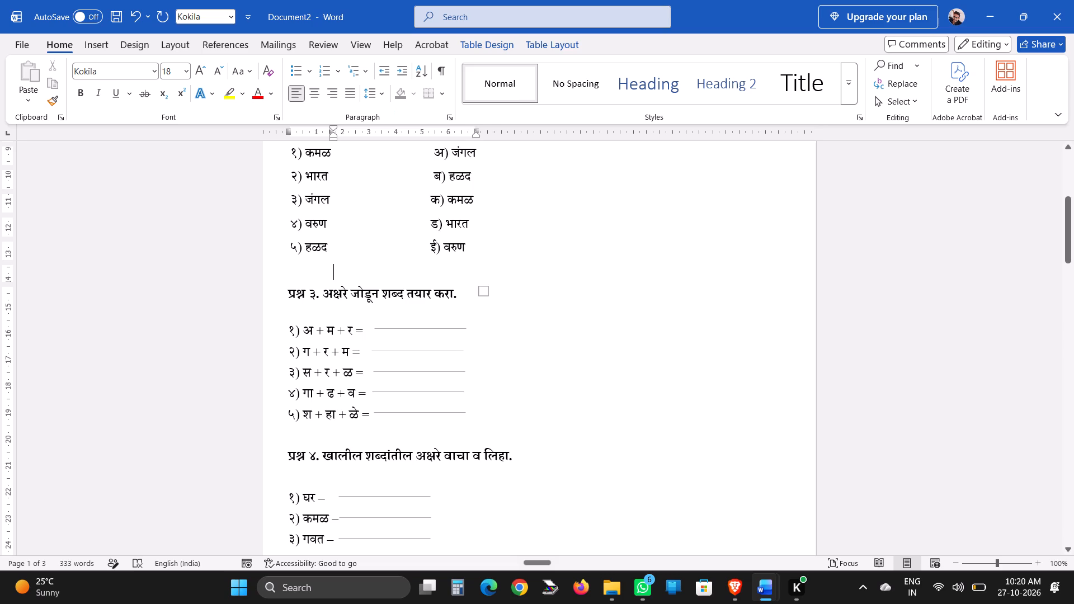
double_click(213, 65)
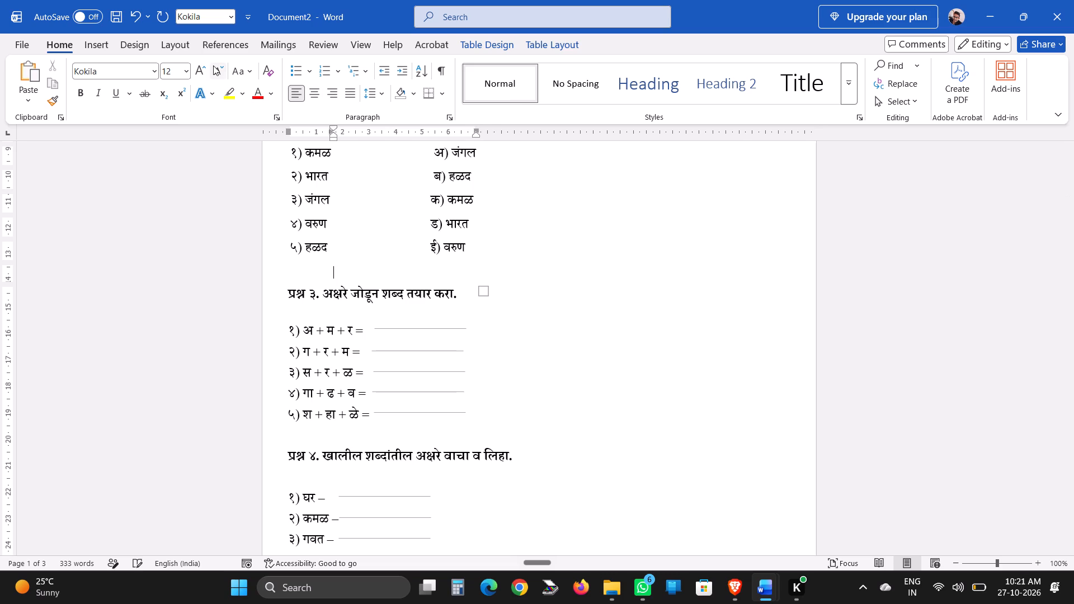
click(477, 251)
click(463, 242)
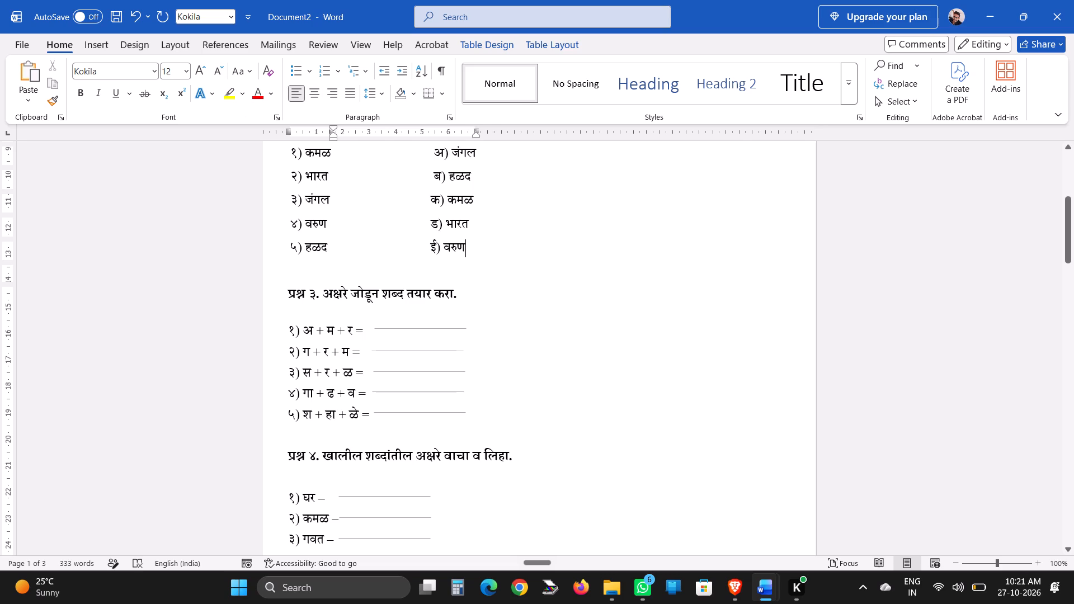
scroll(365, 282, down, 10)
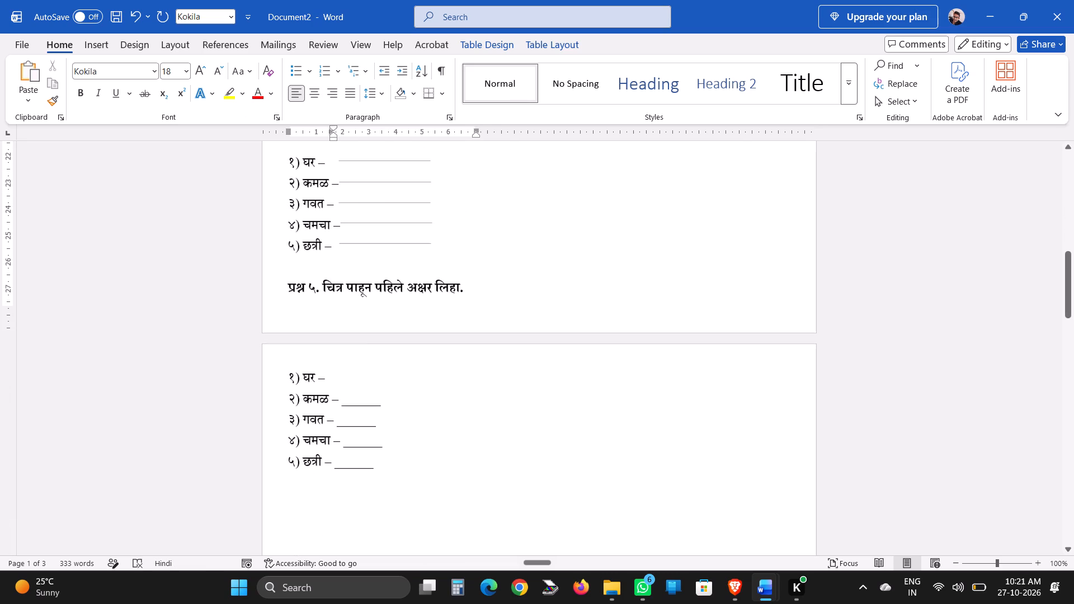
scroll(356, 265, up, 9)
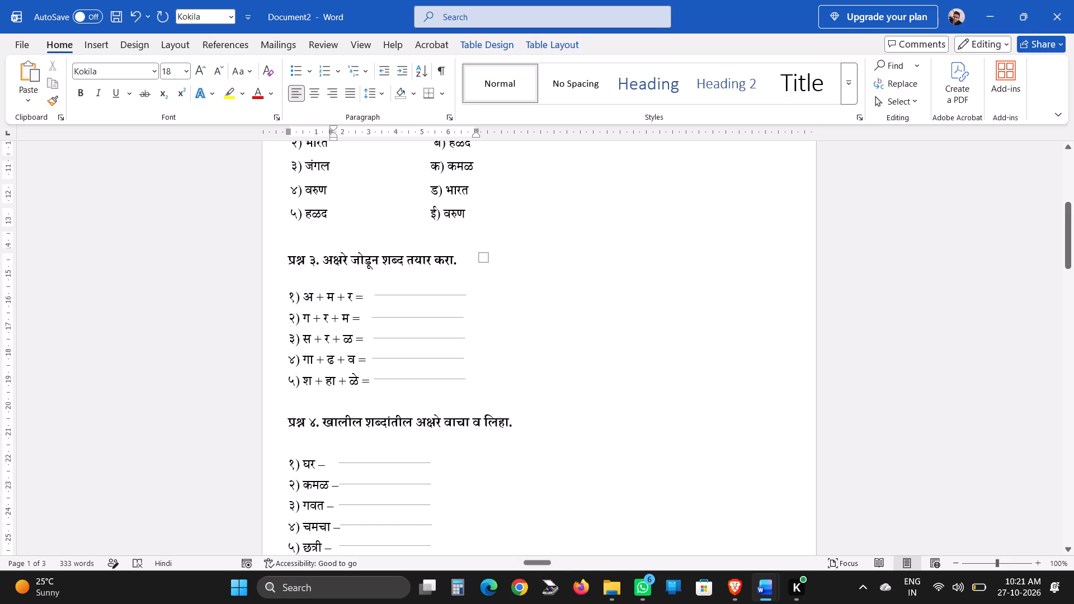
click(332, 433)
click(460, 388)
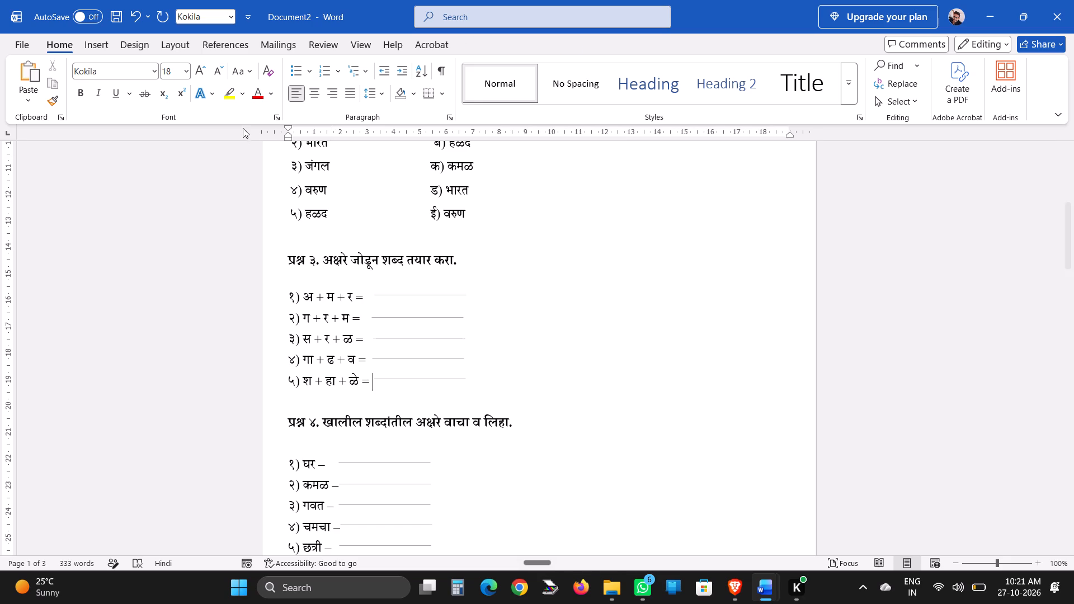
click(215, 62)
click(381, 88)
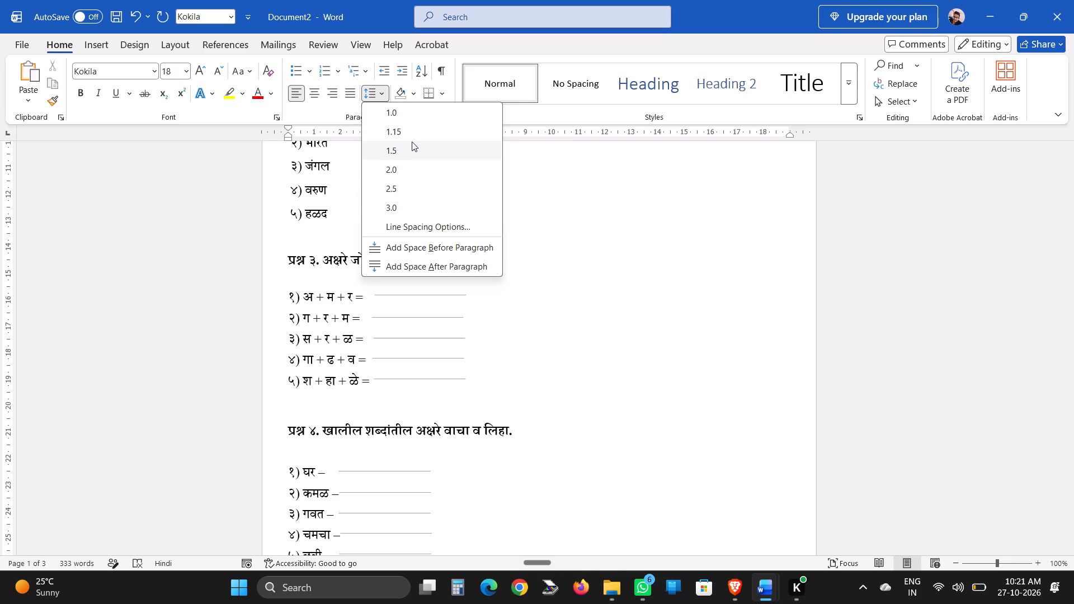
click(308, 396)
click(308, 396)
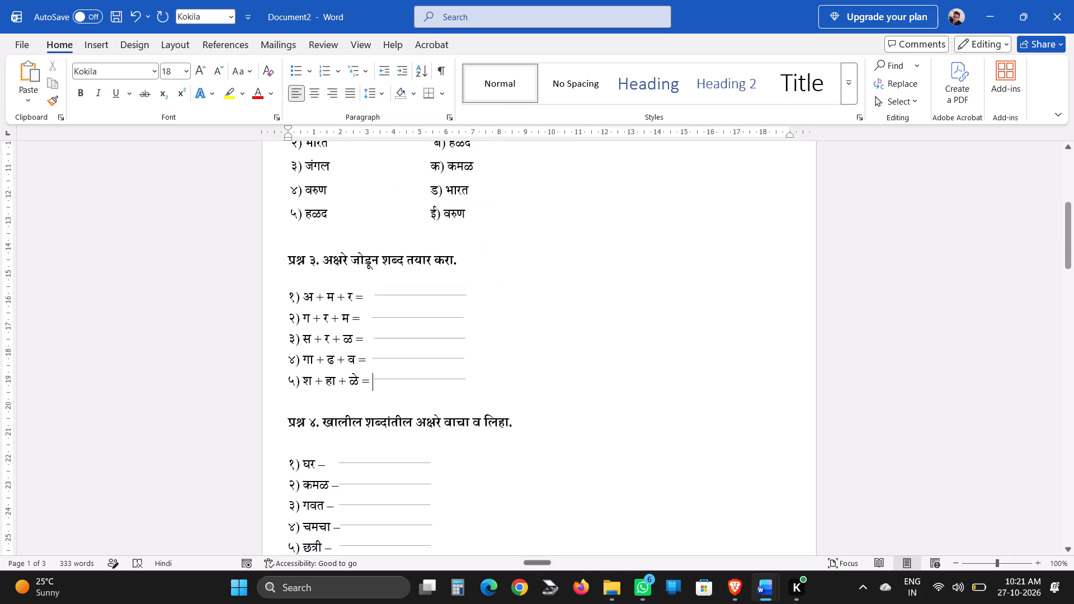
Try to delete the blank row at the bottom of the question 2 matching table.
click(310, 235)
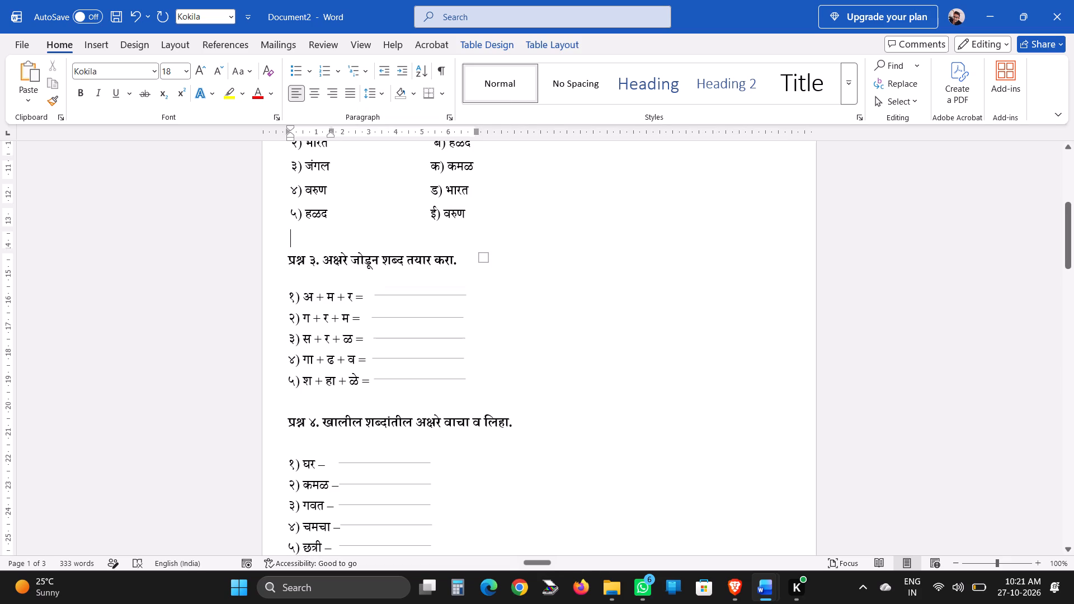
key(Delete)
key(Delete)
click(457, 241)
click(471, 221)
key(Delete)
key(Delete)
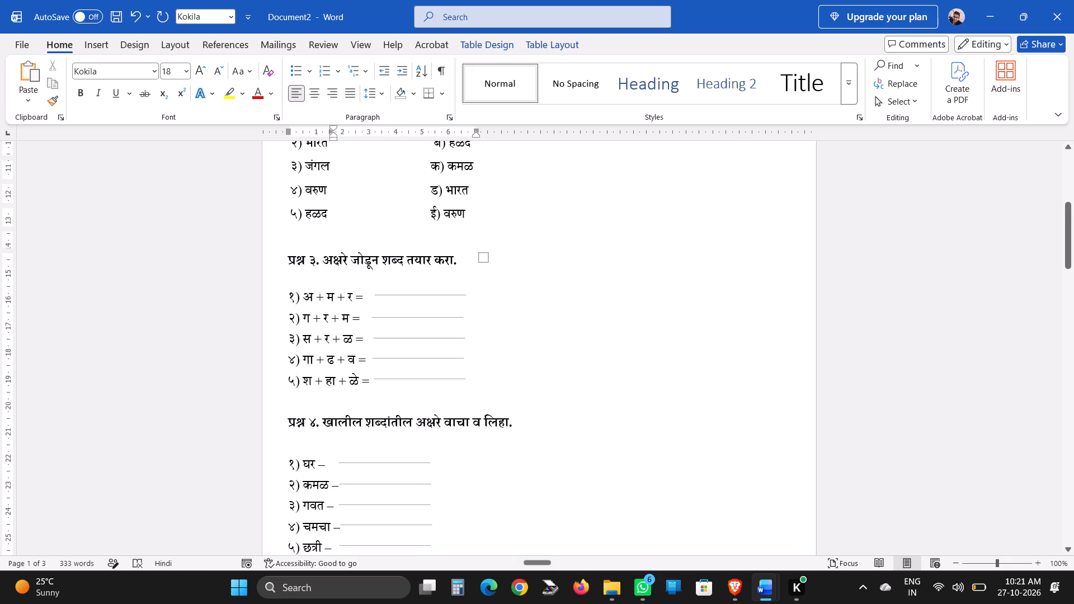
Insert a space before "ई) वरुण", "ड) भारत" and "क) कमळ" to align them with the other ब गट entries.
scroll(438, 244, up, 3)
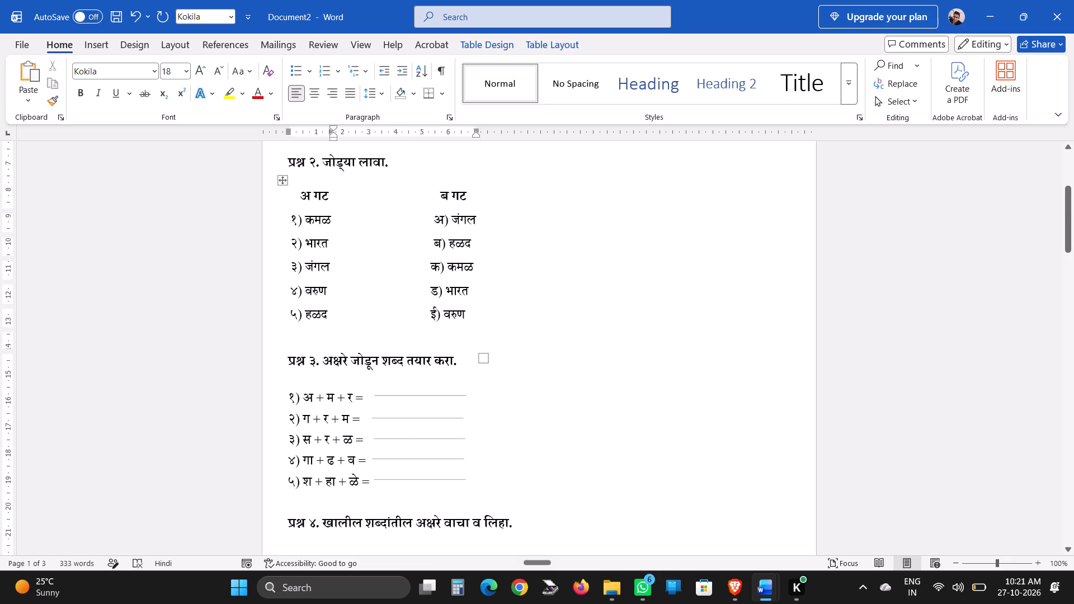
scroll(423, 365, up, 2)
click(423, 381)
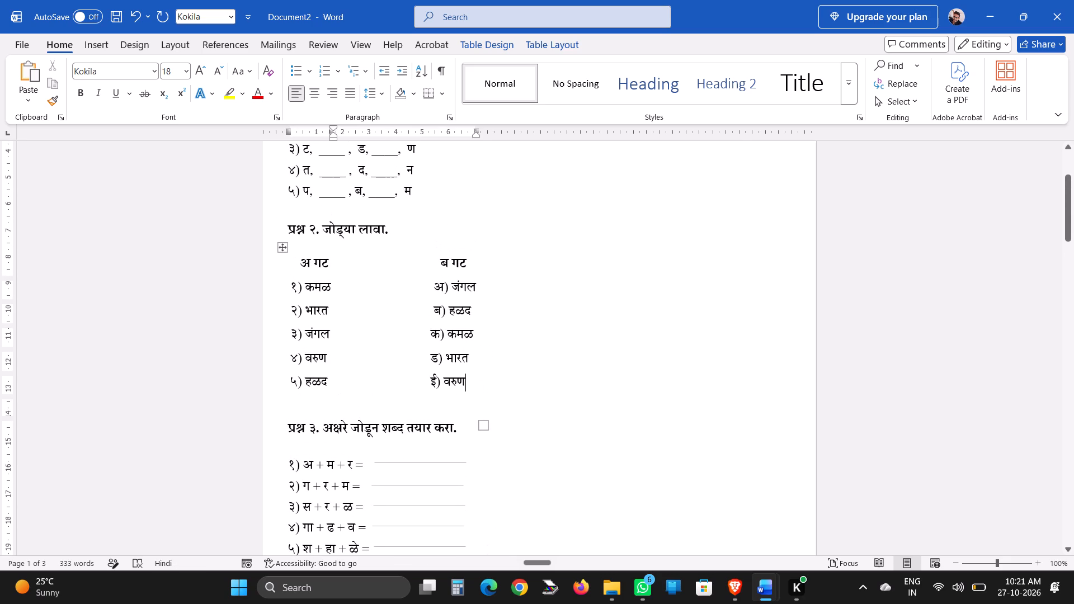
key(space)
click(418, 358)
key(space)
click(418, 333)
key(space)
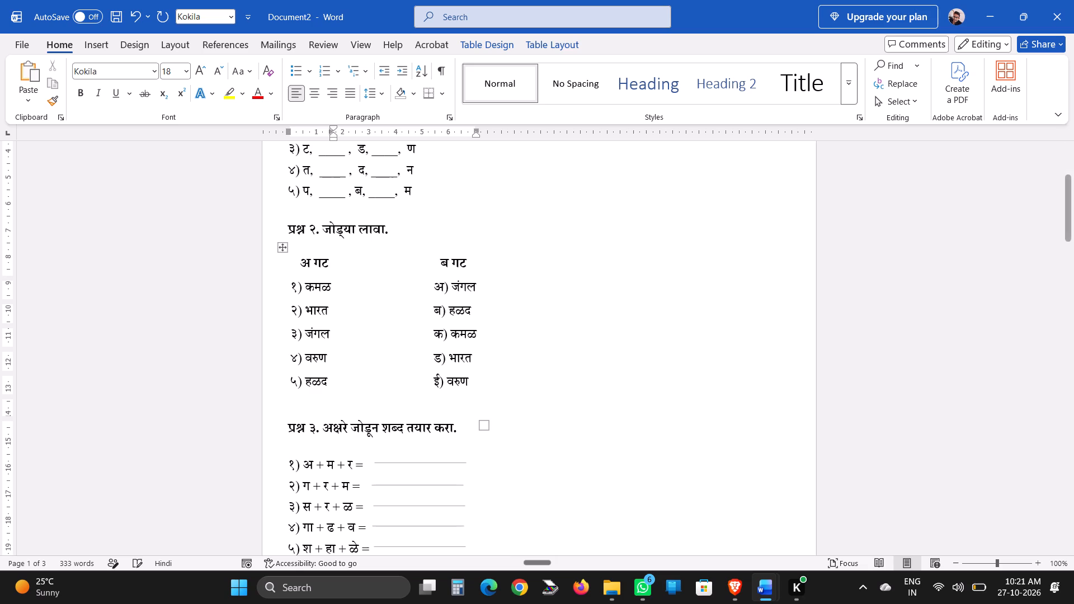
Insert spaces before "ब) हळद" and "अ) जंगल" to indent them further in the ब गट column.
click(423, 309)
key(space)
click(426, 292)
key(space)
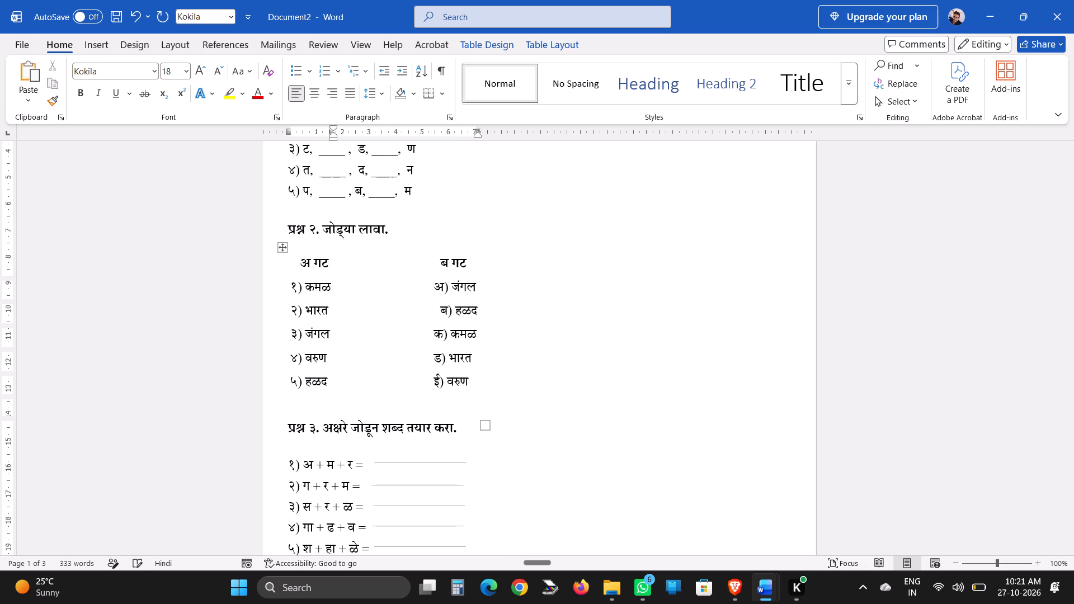
key(BackSpace)
key(space)
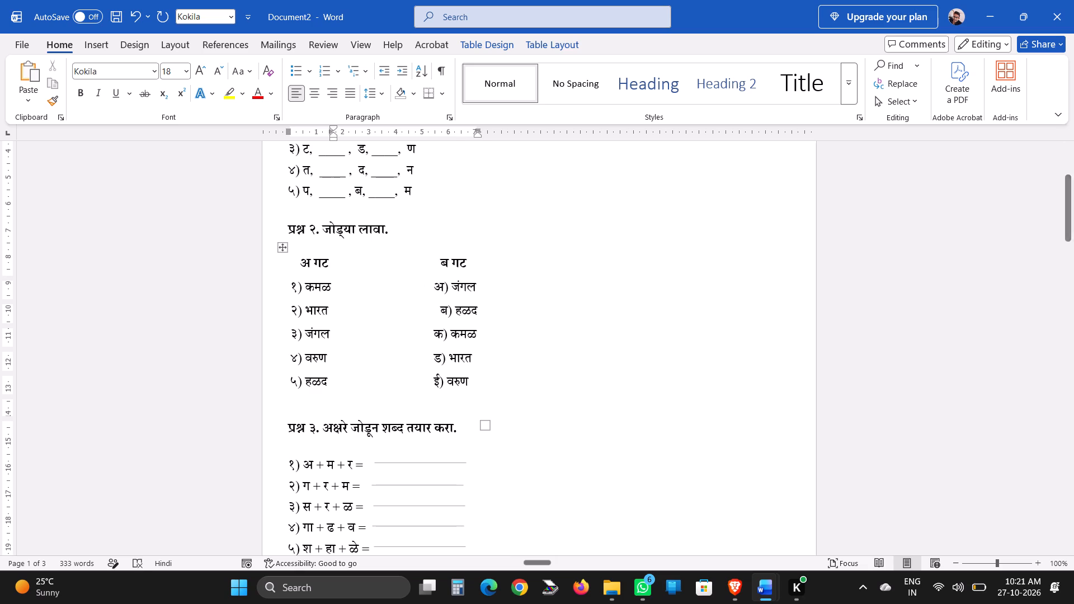
key(space)
Insert another space before "क) कमळ", "ड) भारत" and "ई) वरुण" to align them with "अ) जंगल".
click(420, 334)
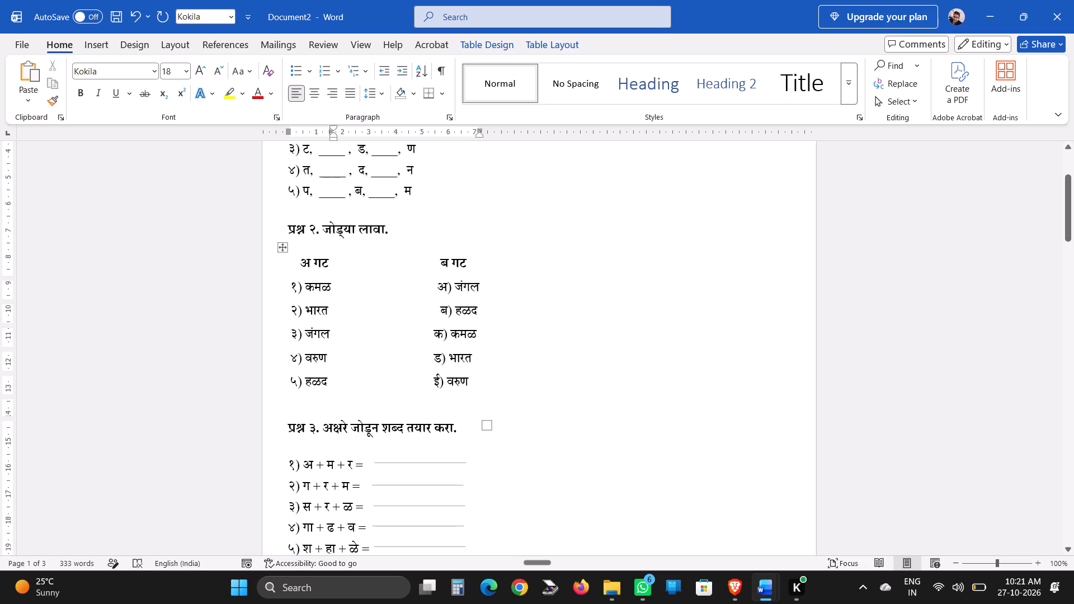
key(space)
click(427, 358)
key(space)
click(425, 383)
key(space)
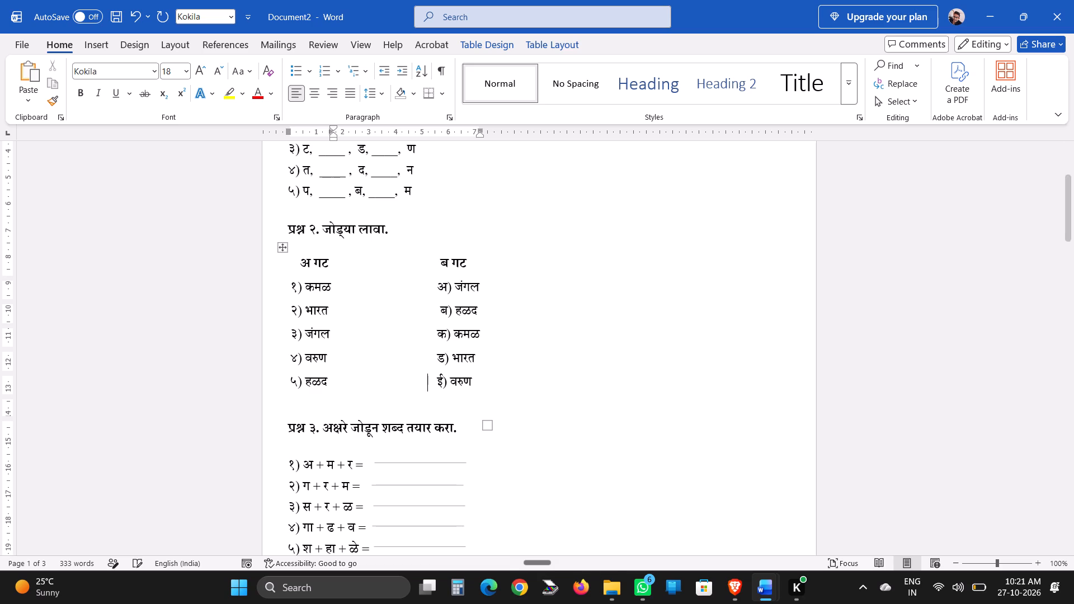
Insert a space before the "ब गट" column heading in the matching table.
click(418, 261)
key(space)
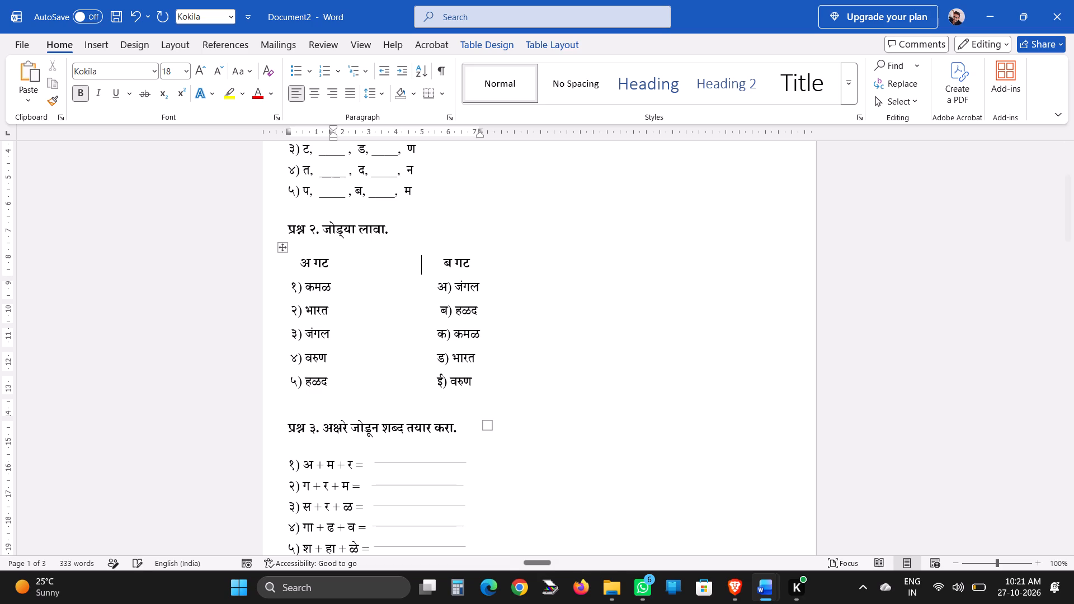
Delete the extra space before "ब) हळद" to align it with the other ब गट entries.
click(438, 310)
key(Delete)
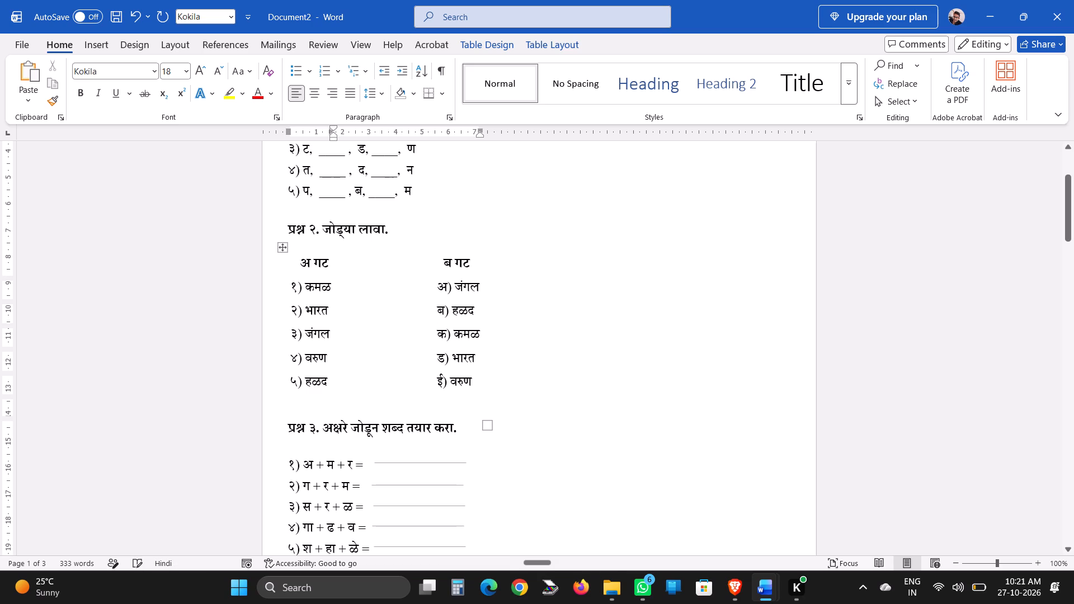
Look through questions 1 to 5 to examine the spacing and how the content breaks across the pages.
click(435, 359)
scroll(388, 333, up, 3)
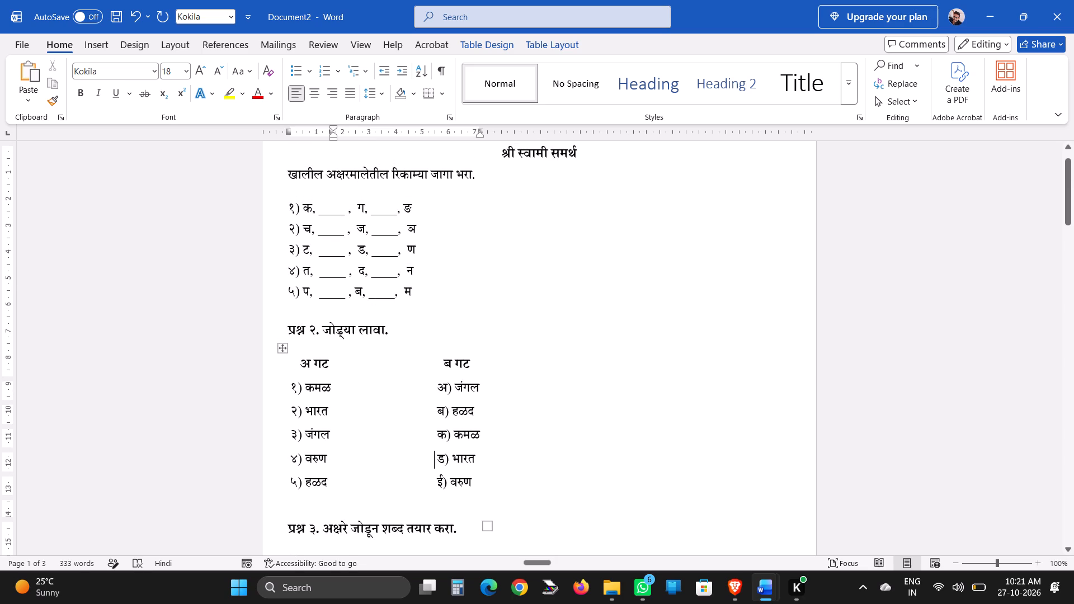
scroll(388, 333, down, 3)
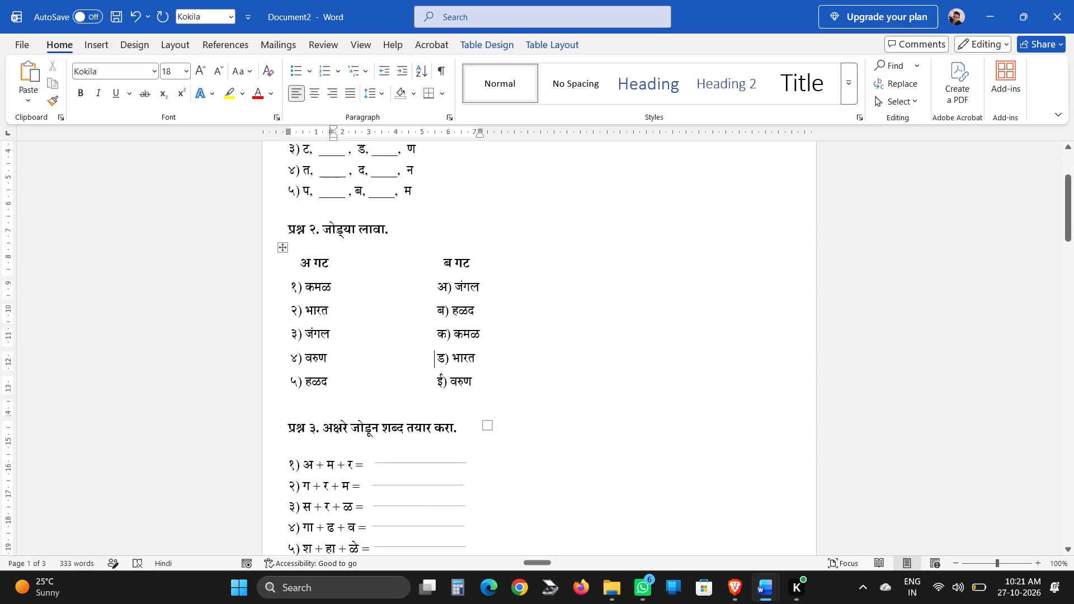
scroll(388, 333, down, 5)
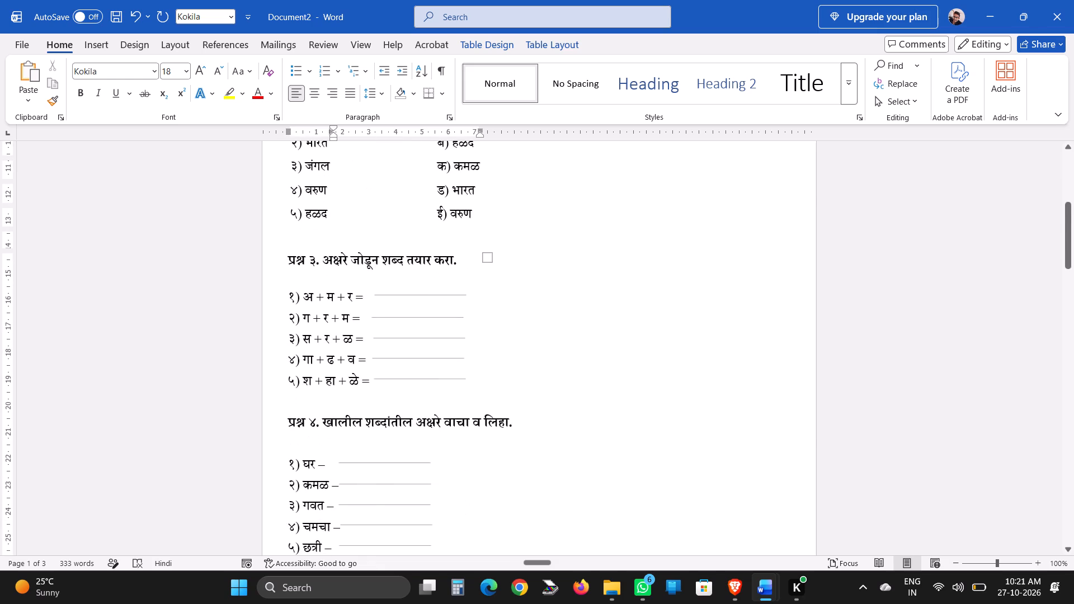
scroll(388, 333, down, 9)
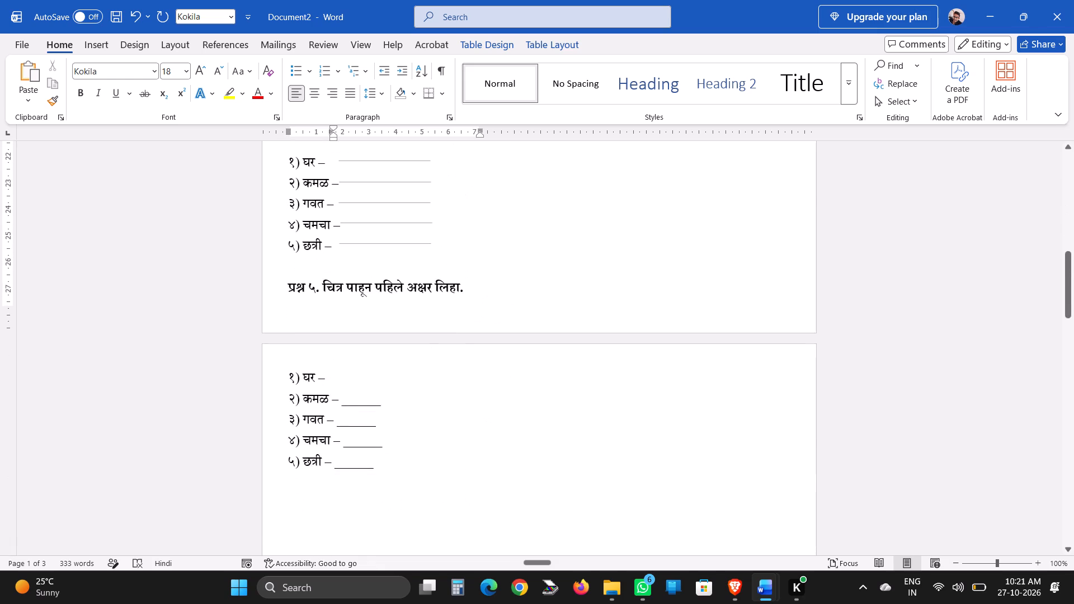
scroll(388, 333, down, 3)
scroll(387, 327, up, 9)
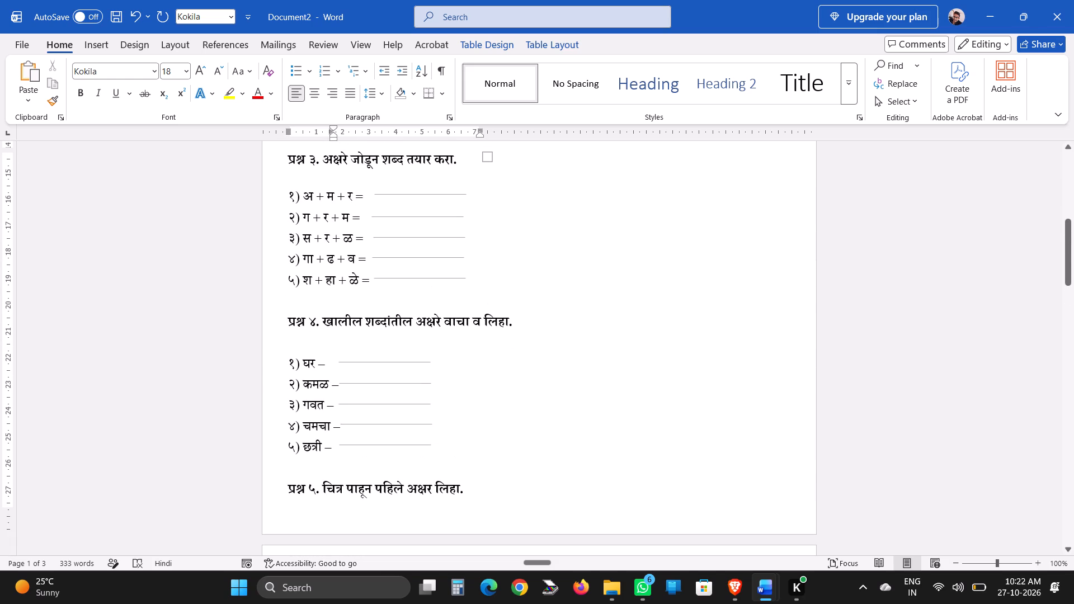
Reduce the font size of the entire document by one step, bringing the Marathi question text to 16 pt.
key(ctrl+a)
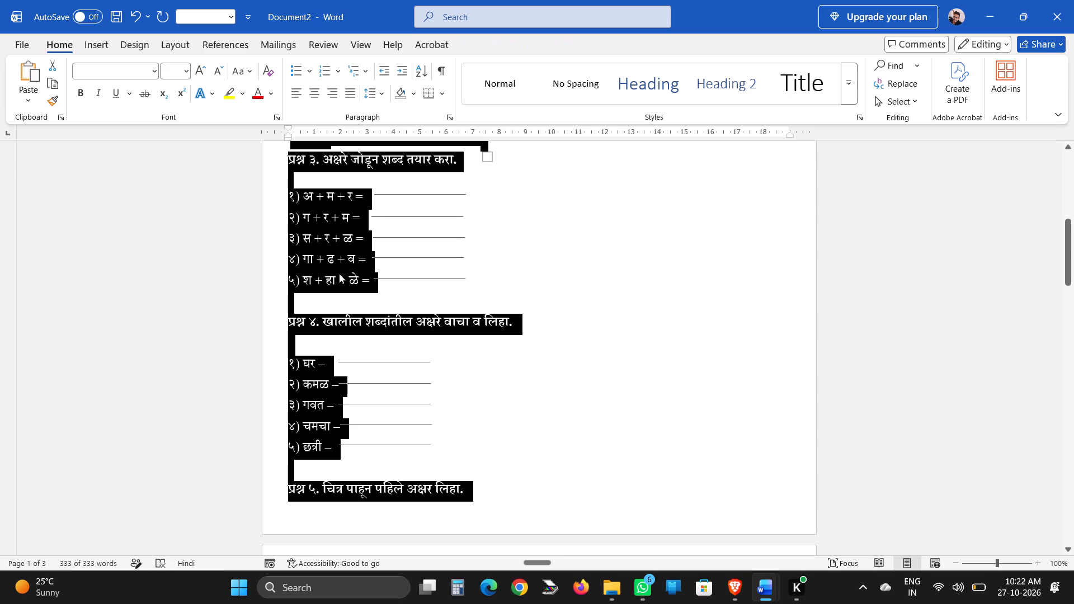
click(213, 62)
click(218, 67)
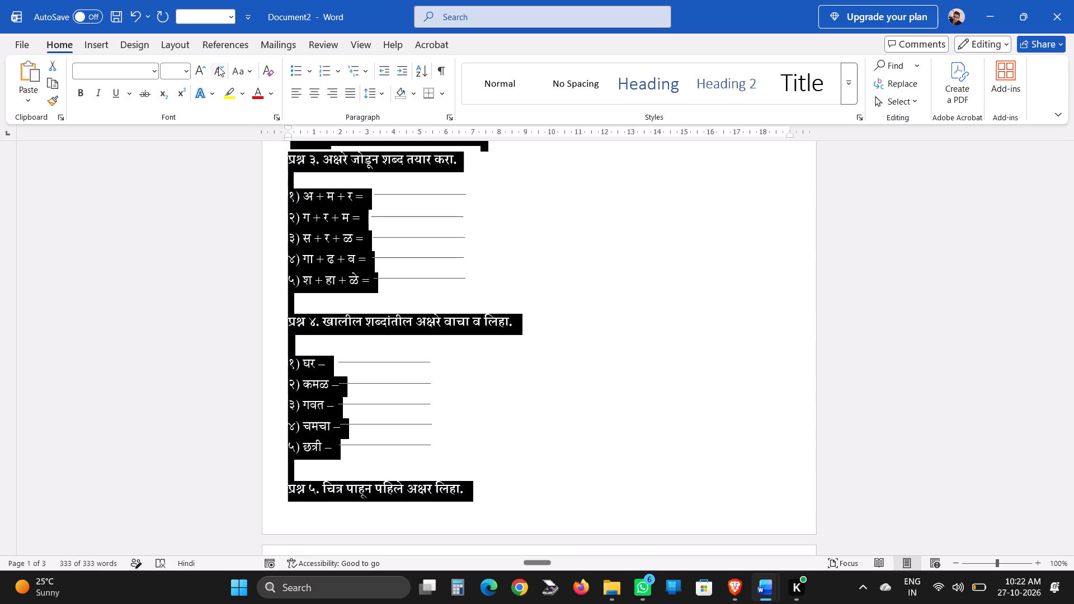
click(342, 312)
click(361, 380)
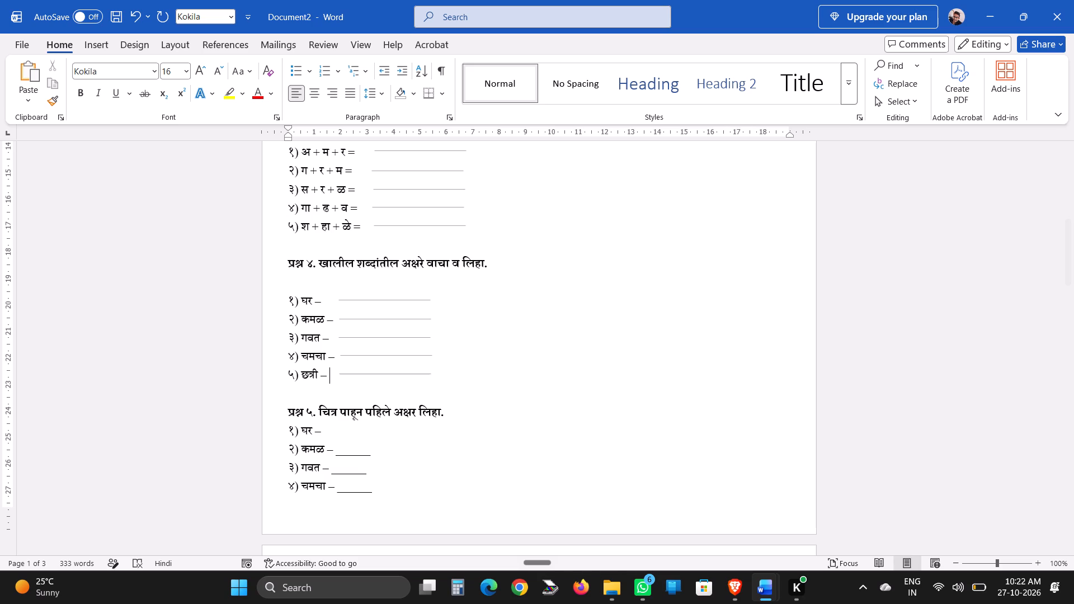
Shrink the empty line below the question 4 heading to 12 pt.
click(329, 393)
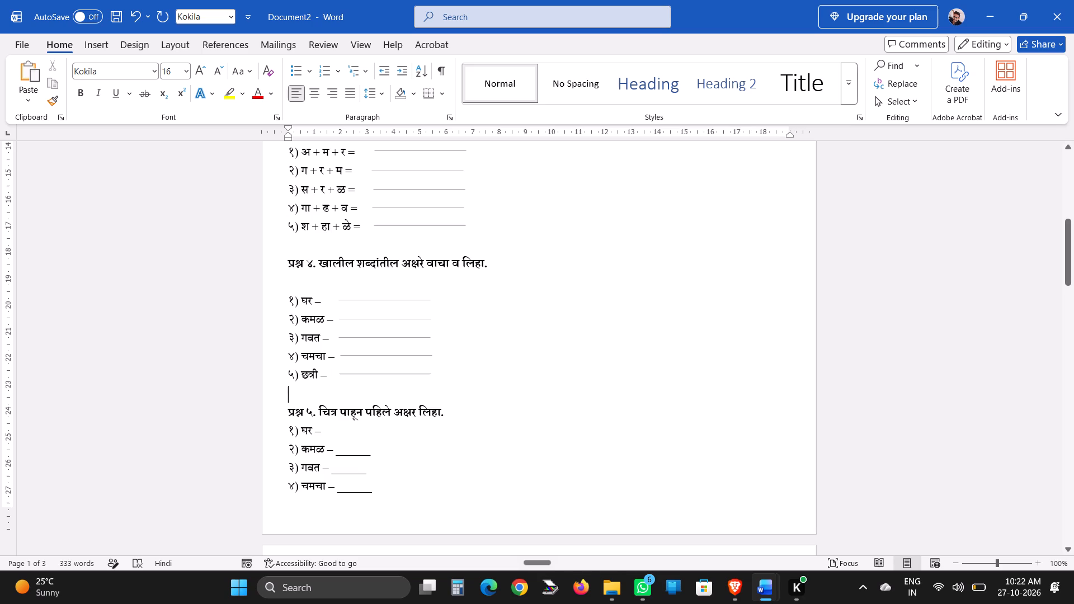
click(331, 289)
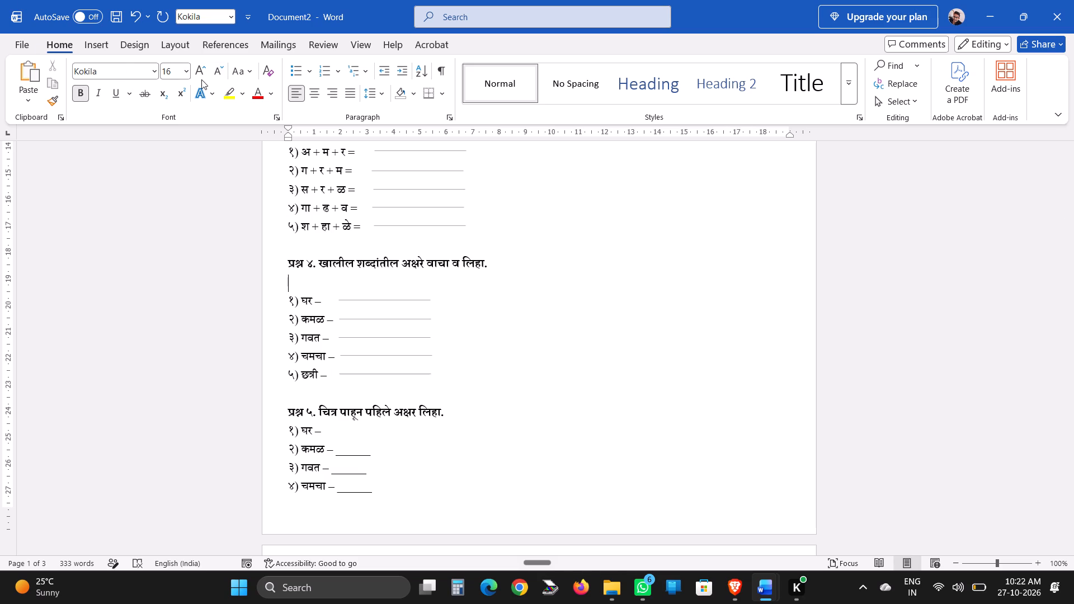
double_click(216, 71)
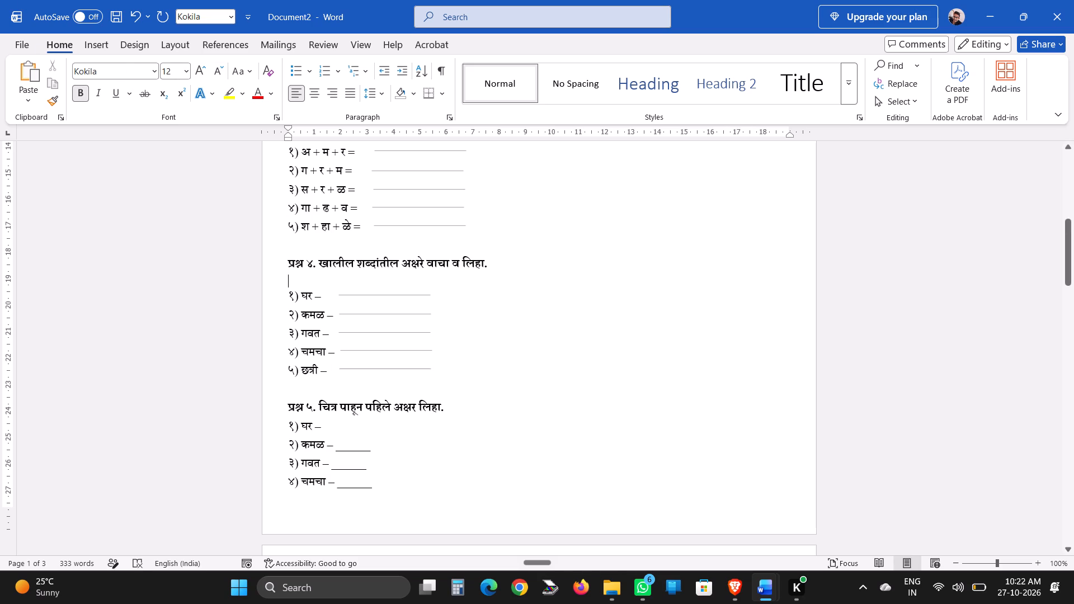
Join "२) कमळ" onto the "१) घर –" line in question 5, separated by six tabs.
scroll(323, 273, down, 3)
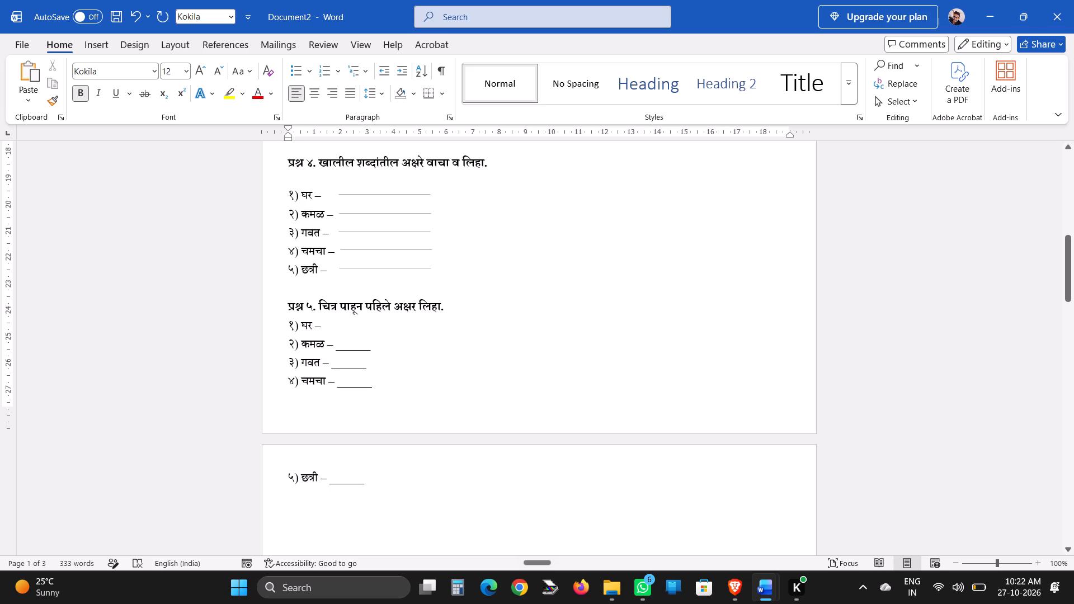
click(343, 373)
click(289, 342)
key(BackSpace)
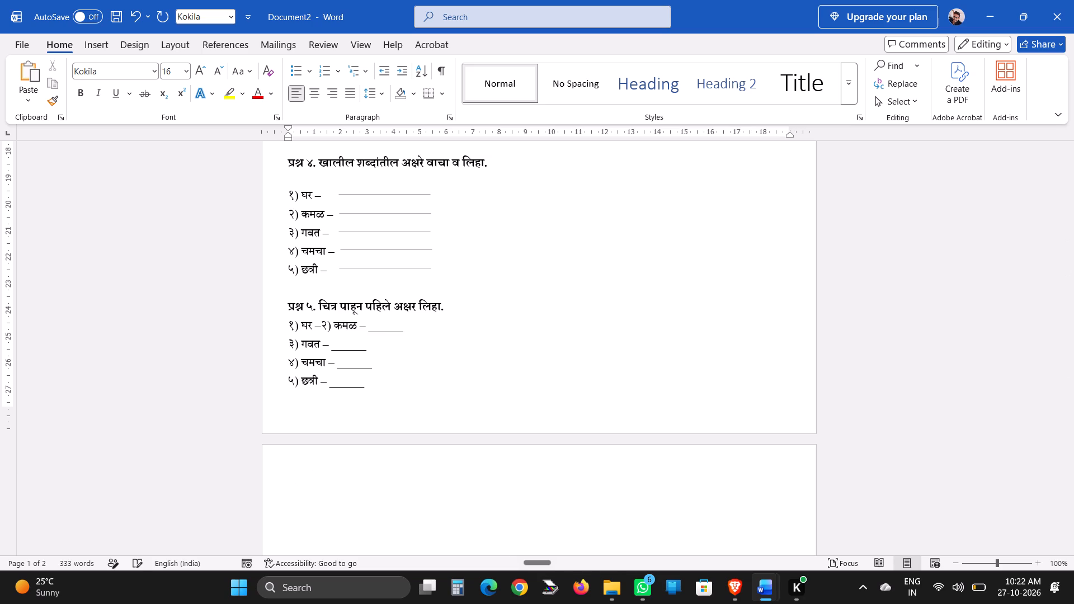
key(Tab)
key(Tab)
key(Tab)
key(Tab)
key(Tab)
key(Tab)
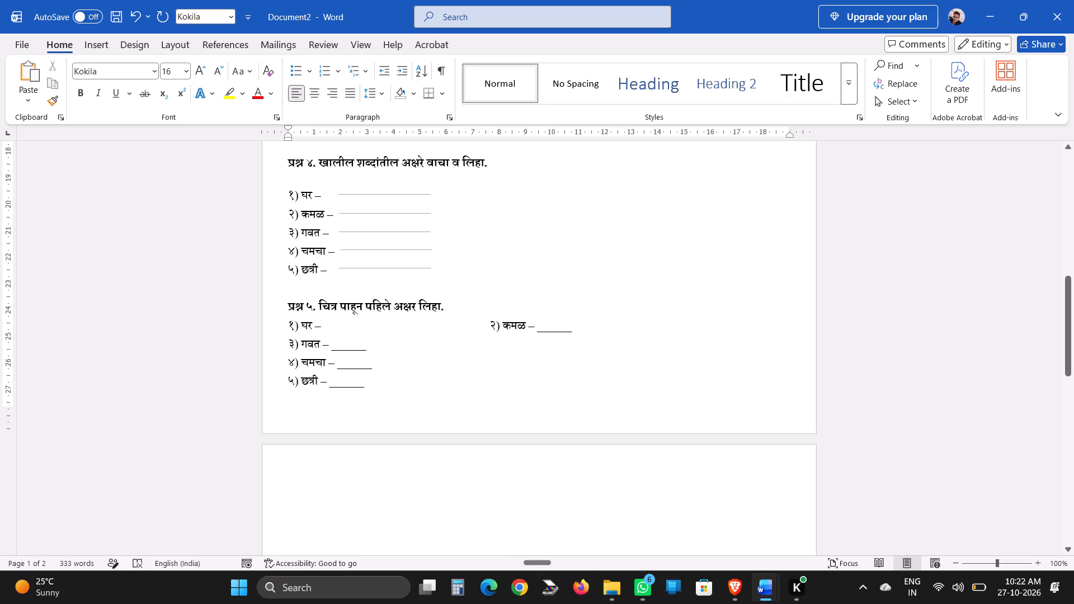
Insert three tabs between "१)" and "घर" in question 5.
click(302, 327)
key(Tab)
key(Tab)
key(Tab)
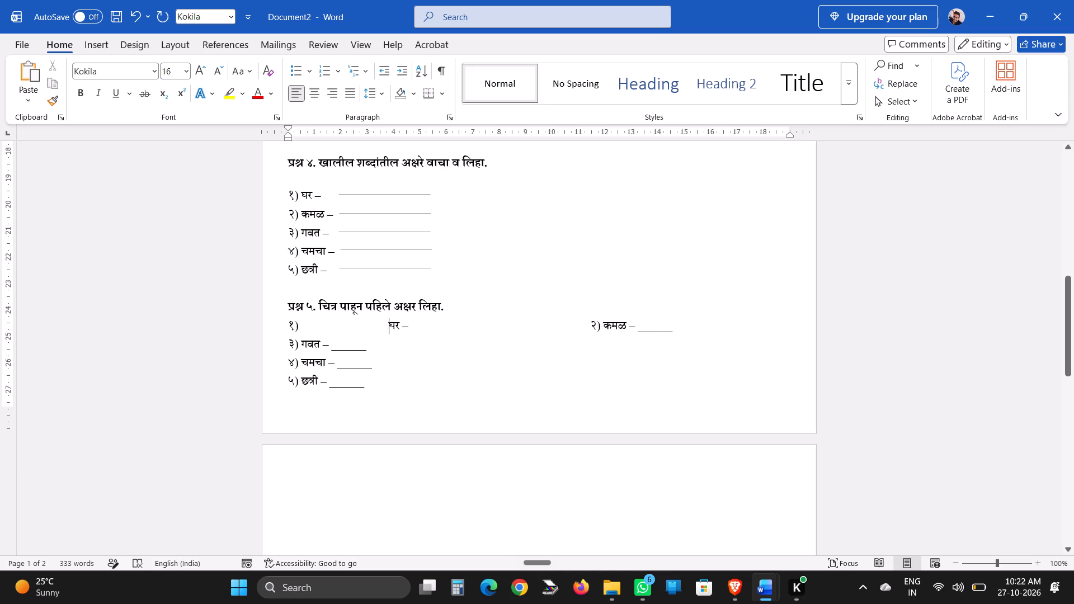
Join "४) चमचा" onto the "३) गवत" line in question 5, separated by five tabs.
click(290, 338)
click(284, 361)
key(BackSpace)
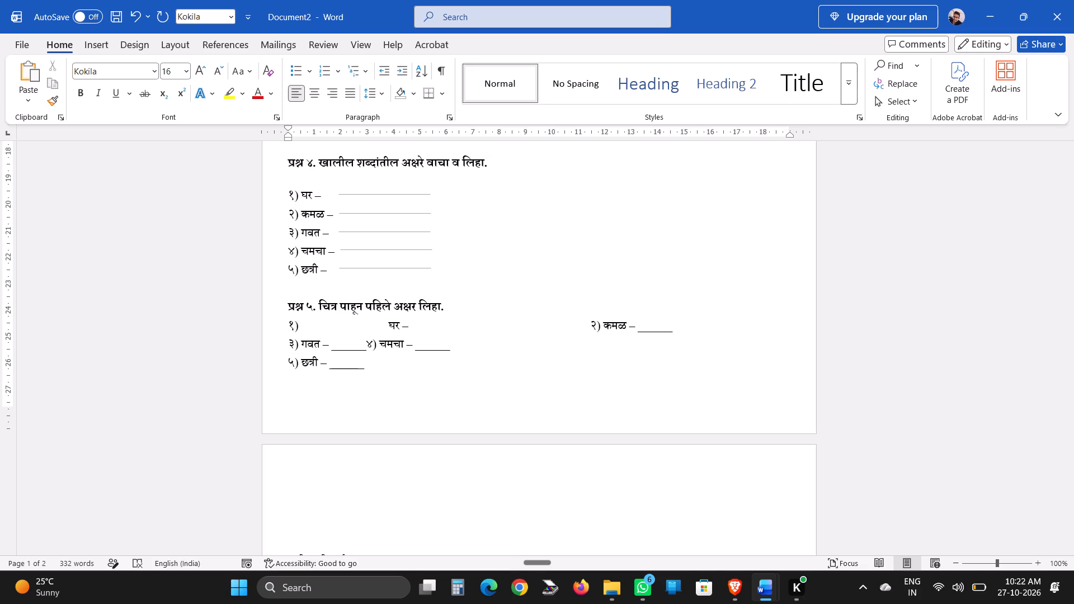
key(Tab)
key(Tab)
key(Tab)
key(Tab)
key(Tab)
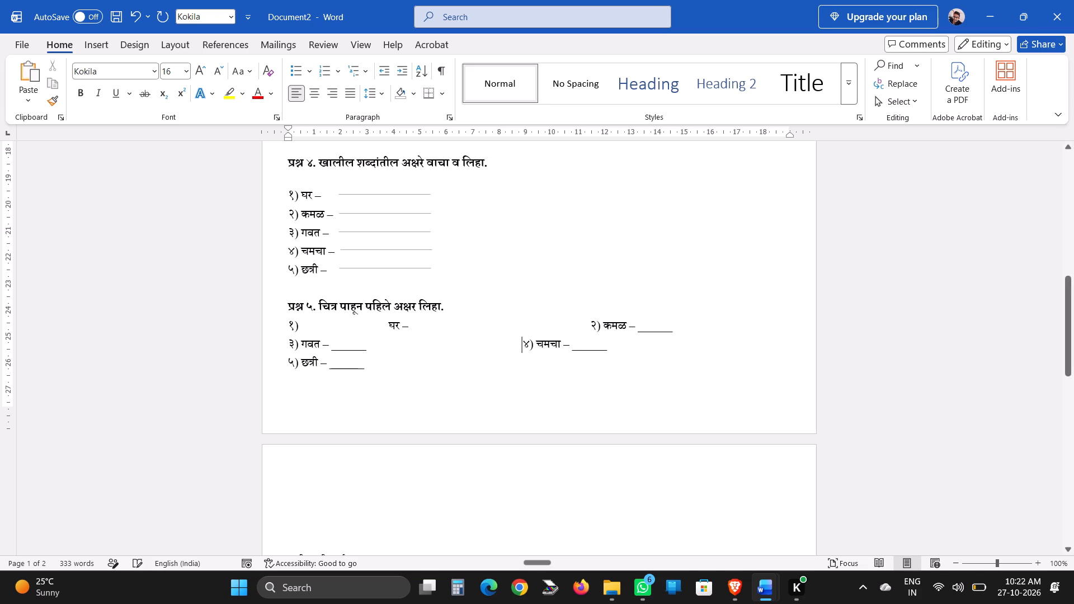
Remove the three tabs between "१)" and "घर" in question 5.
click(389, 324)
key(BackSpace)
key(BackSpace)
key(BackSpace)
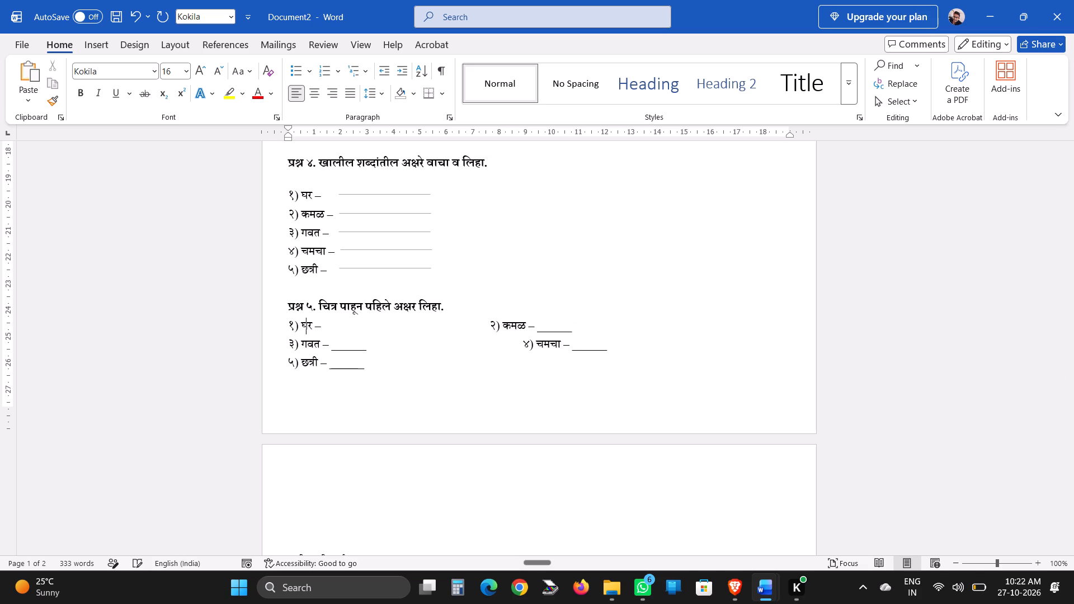
Insert eleven spaces before "२) कमळ" in question 5 to align it with "४) चमचा" below.
click(484, 324)
key(space)
key(space)
key(space)
key(space)
key(space)
key(space)
key(space)
key(space)
key(space)
key(space)
key(space)
Delete the empty lines above the English question paper's "॥ श्री स्वामी समर्थ ॥" heading on page 2.
click(415, 401)
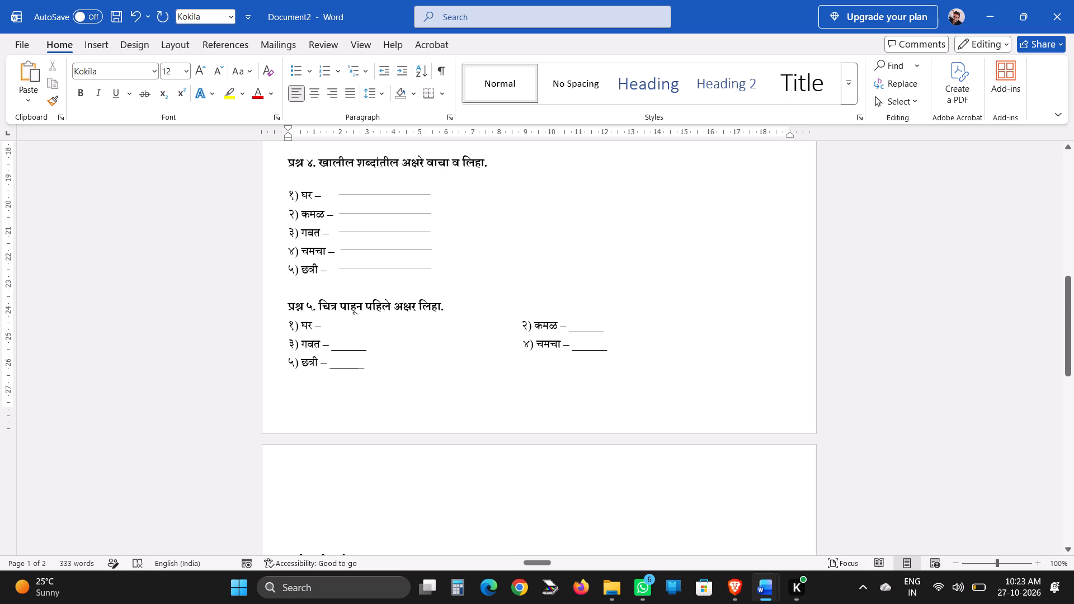
click(416, 470)
key(Delete)
key(Delete)
key(Delete)
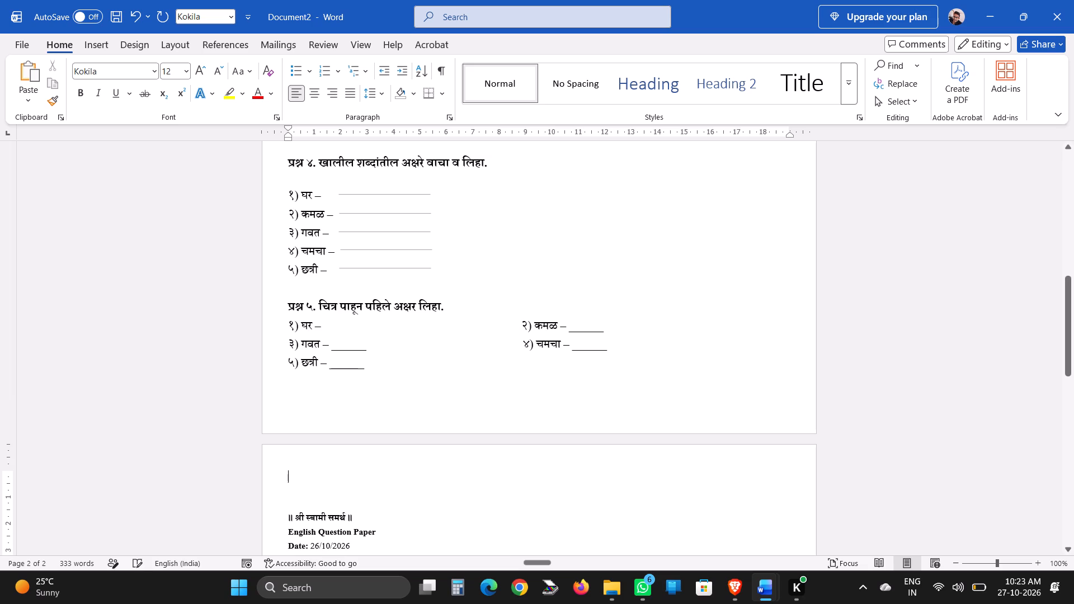
key(Delete)
key(Delete)
key(Delete)
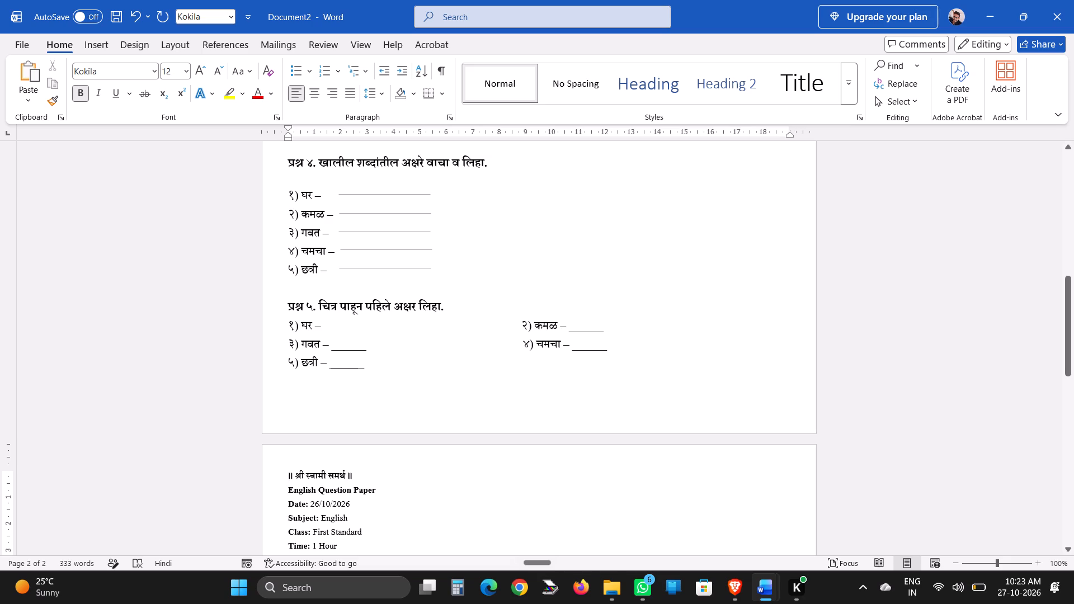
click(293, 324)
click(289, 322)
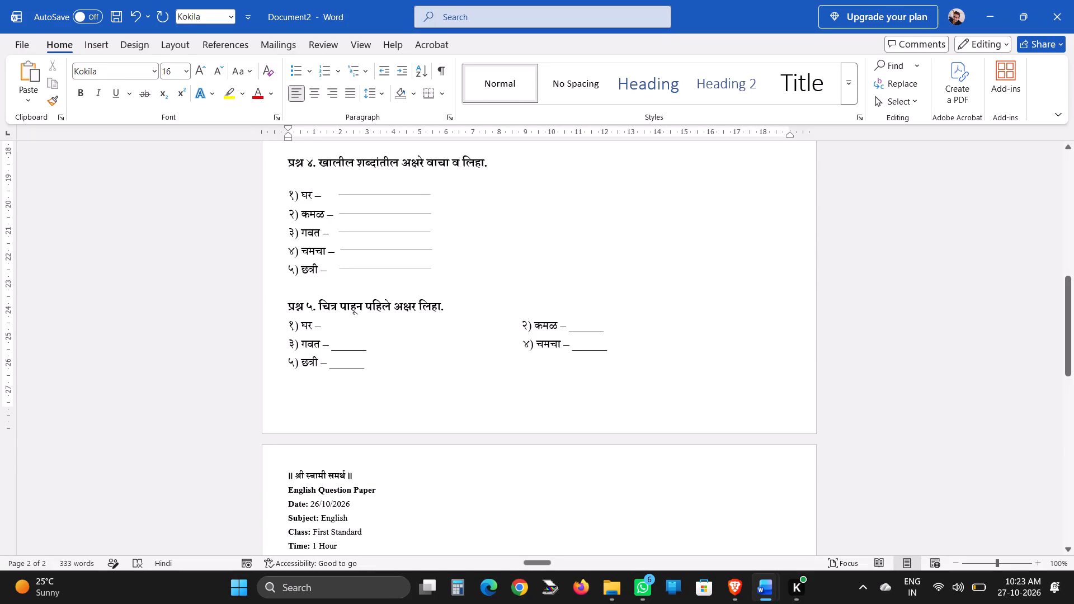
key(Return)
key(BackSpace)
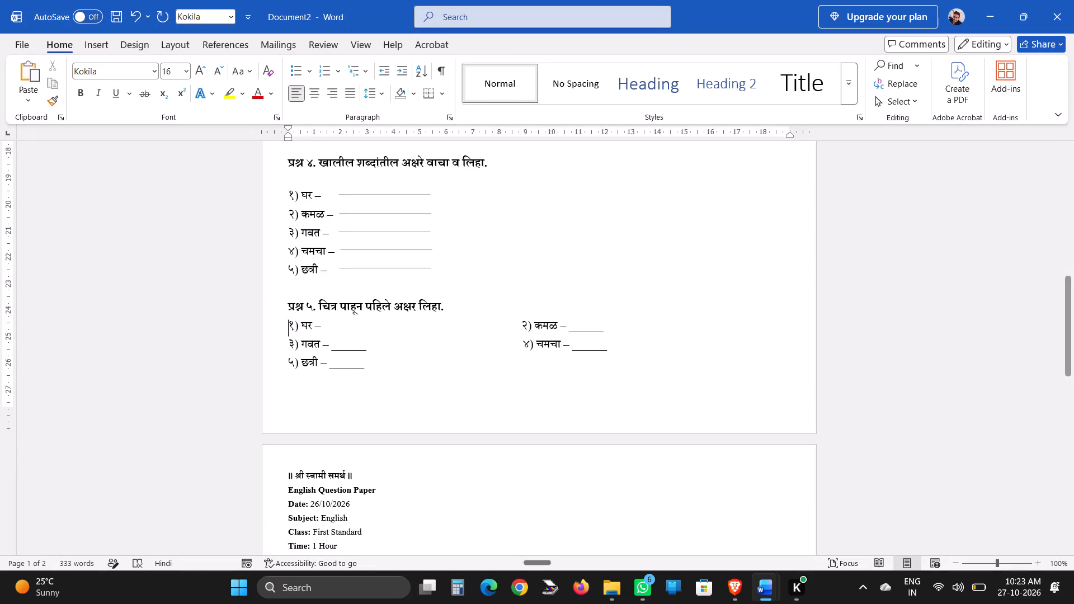
Replace the underscore blank after "२) कमळ –" in question 5 with an empty line below that row.
double_click(594, 329)
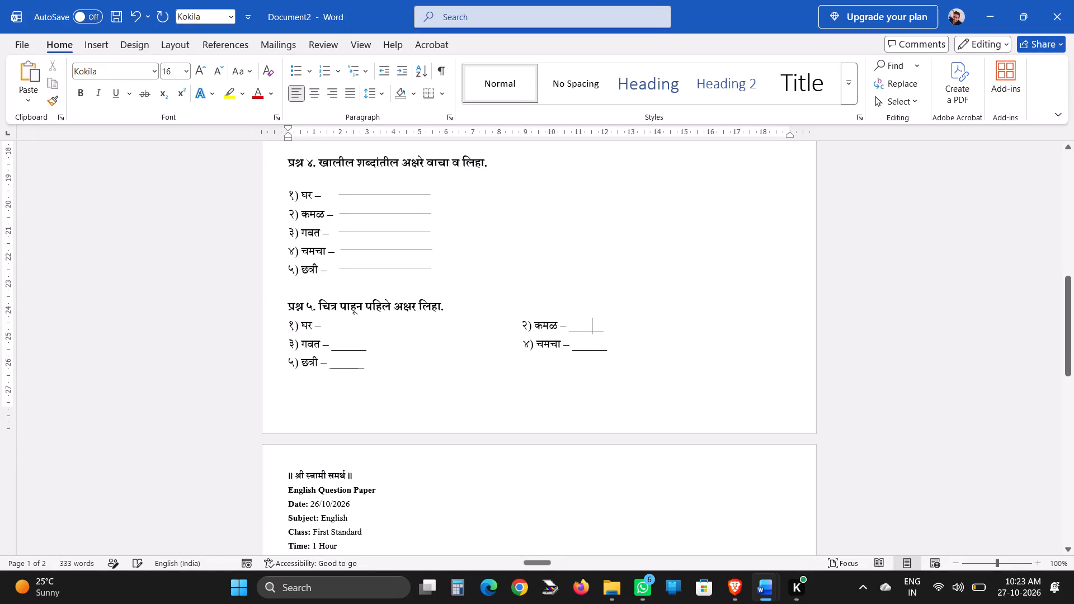
key(Delete)
key(Return)
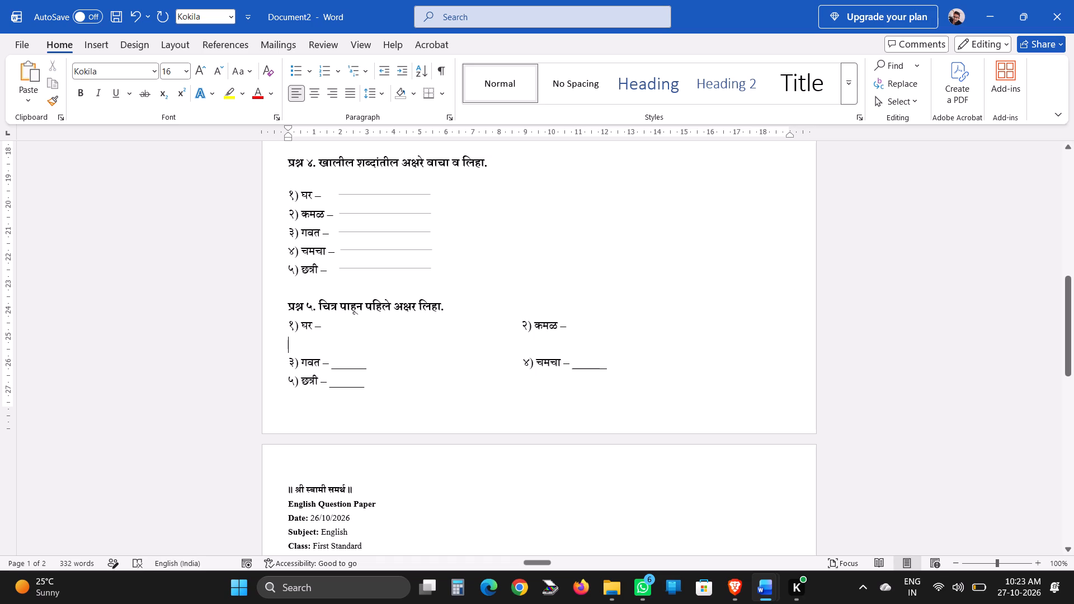
Delete the dash and underscore blank after "३) गवत" and add two tabs to realign "४) चमचा" under "२) कमळ".
click(373, 368)
key(BackSpace)
key(BackSpace)
key(BackSpace)
key(BackSpace)
key(BackSpace)
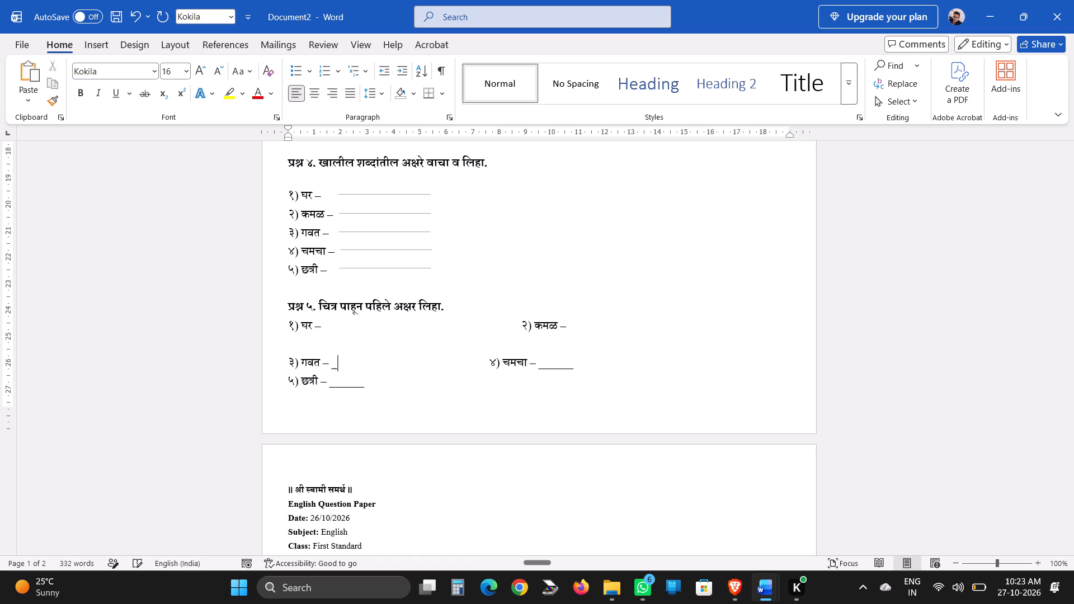
key(BackSpace)
key(BackSpace)
key(BackSpace)
key(BackSpace)
key(Tab)
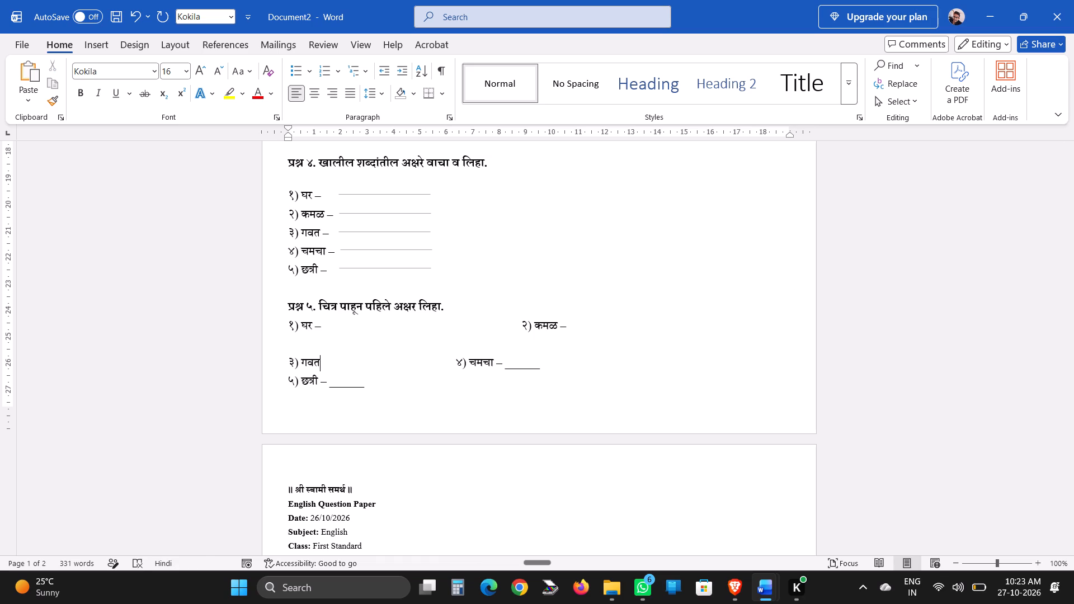
key(Tab)
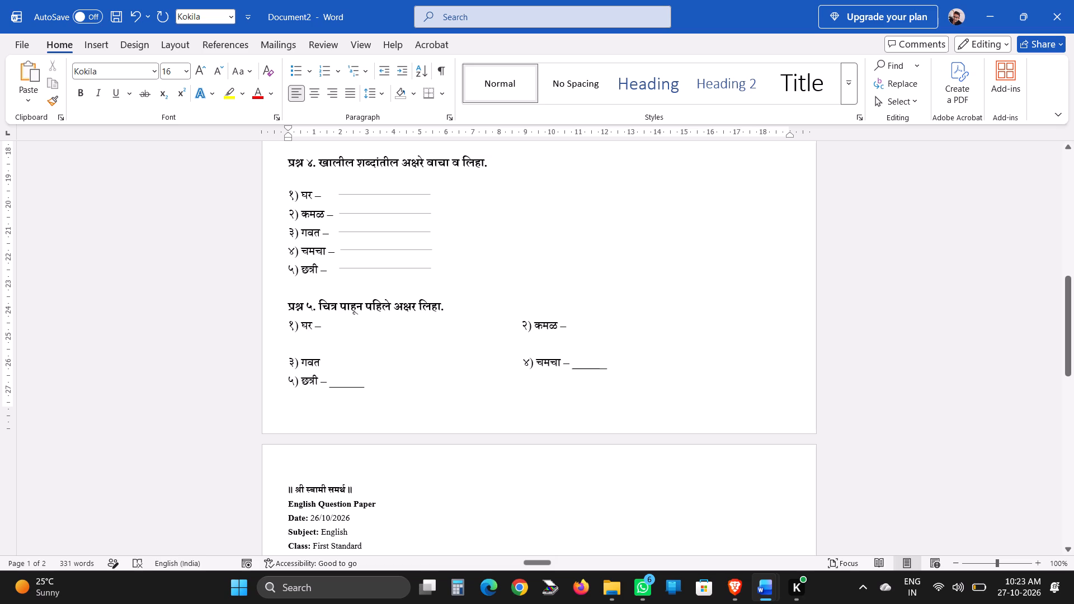
Replace the underscore blank after "४) चमचा –" in question 5 with an empty line below that row.
drag(563, 364, 614, 375)
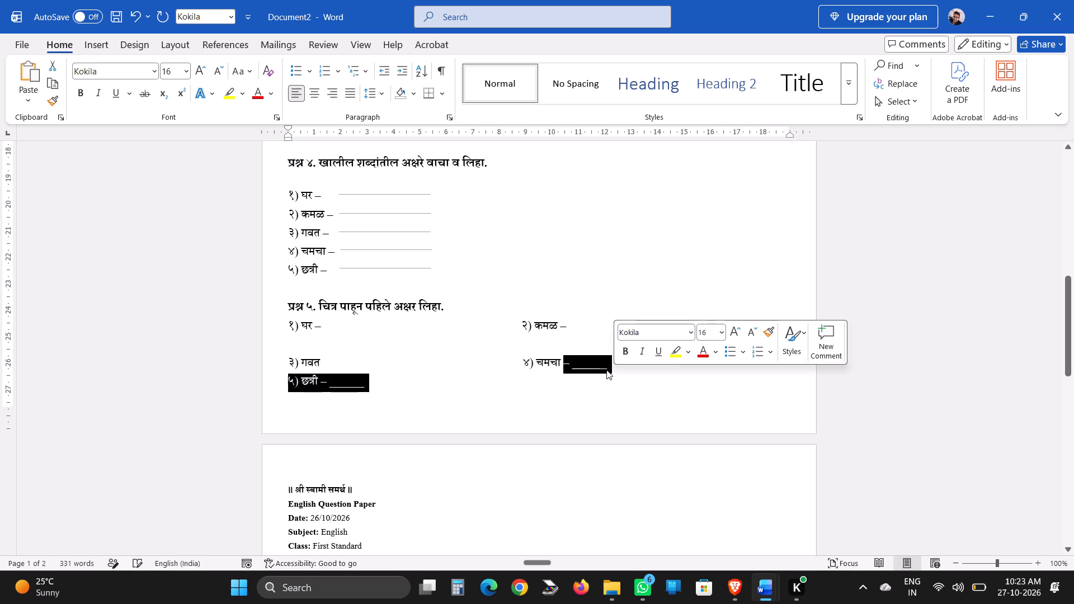
click(601, 366)
double_click(597, 365)
key(Delete)
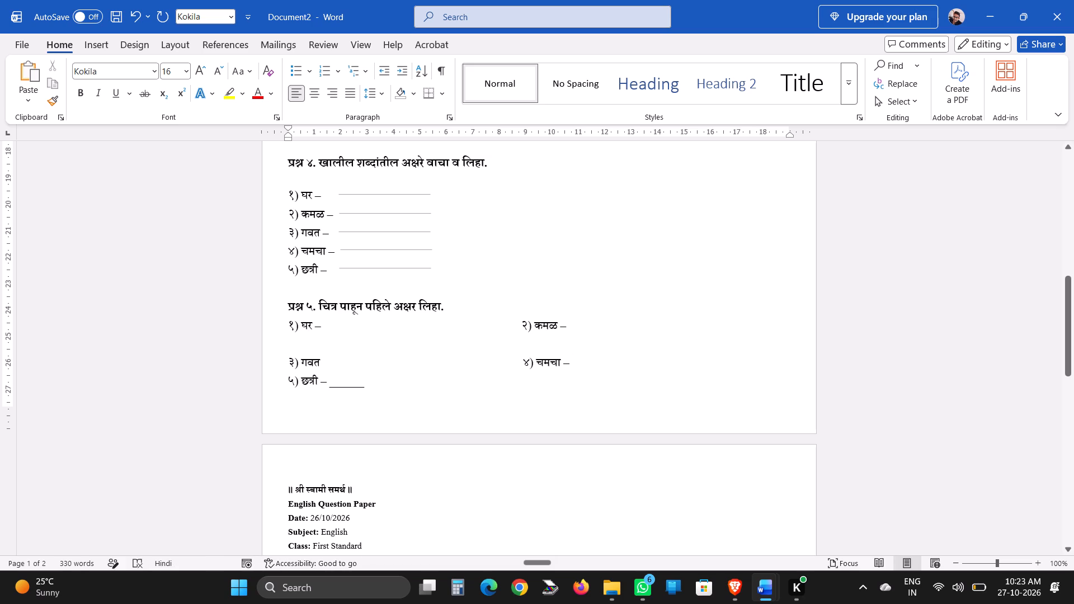
key(Return)
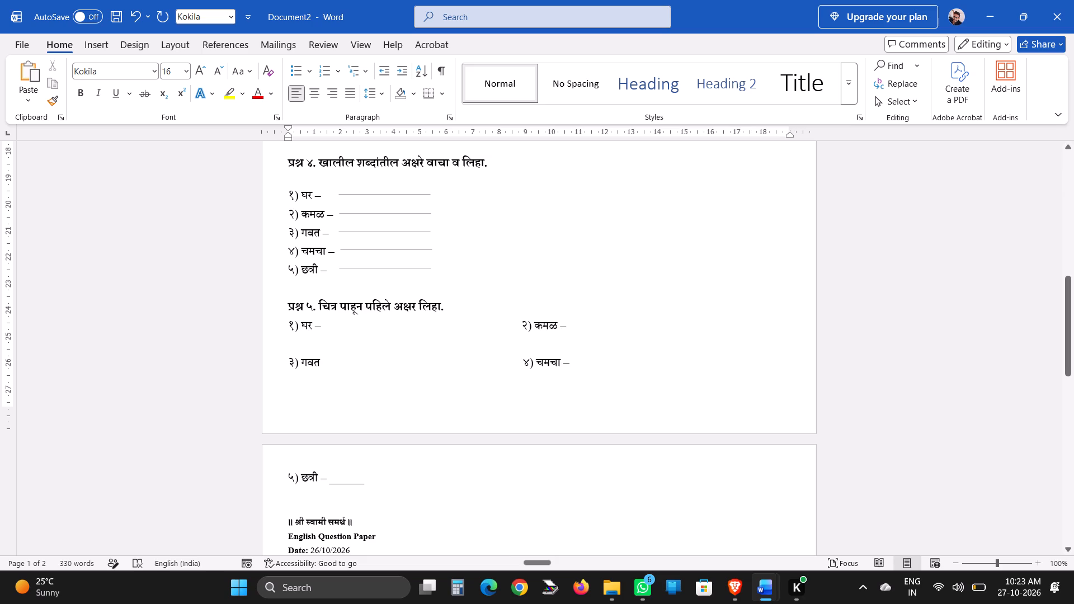
Reduce the empty line above the question 5 heading to 12 pt.
click(317, 291)
double_click(215, 65)
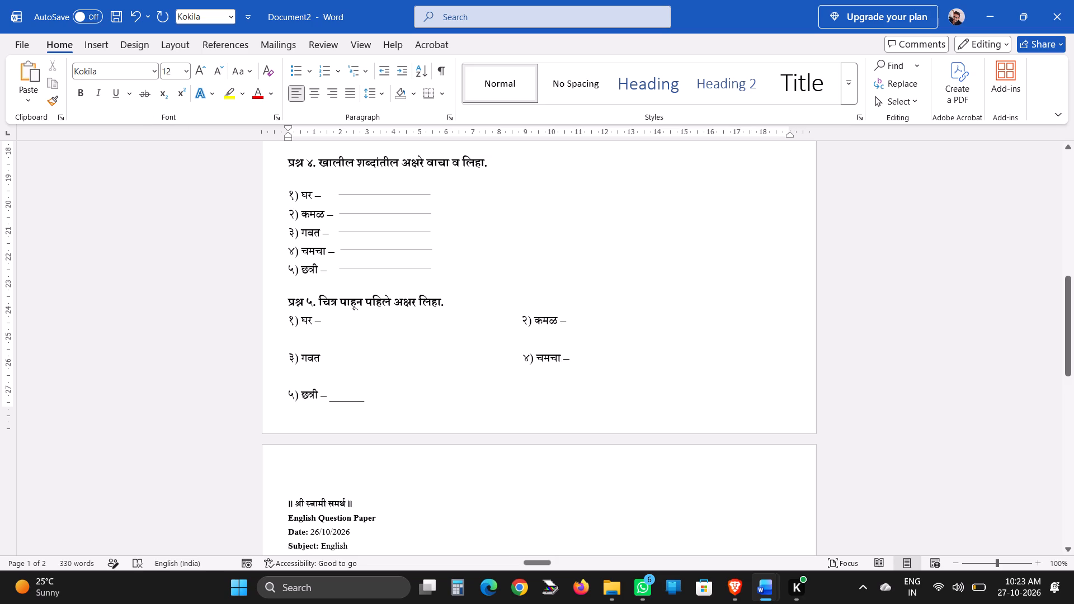
Reduce the empty line below the question 4 heading to 8 pt and dismiss the battery notice.
click(297, 180)
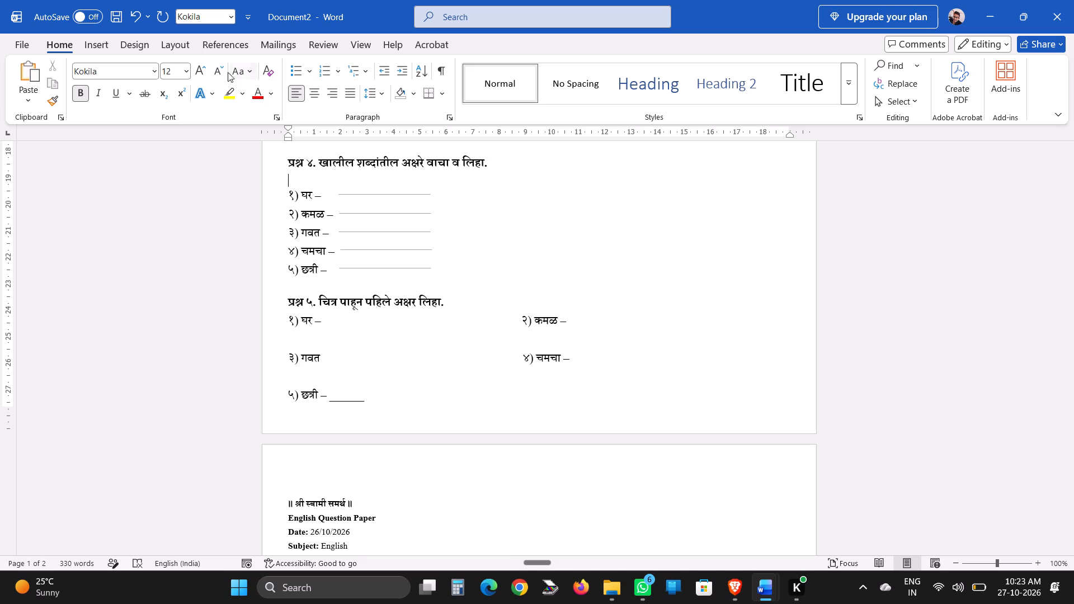
double_click(220, 67)
click(220, 67)
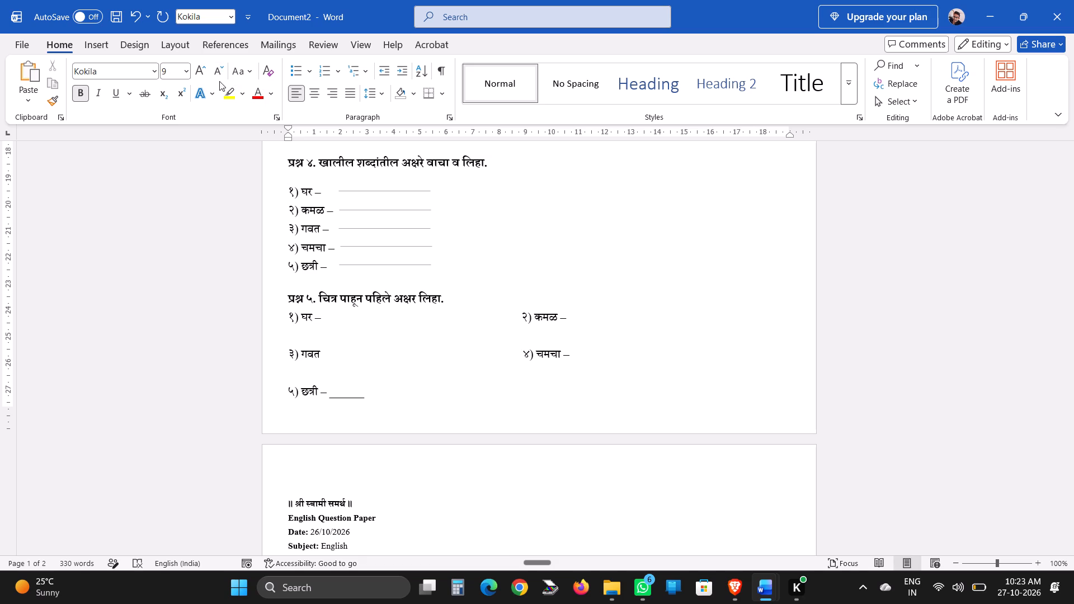
click(219, 69)
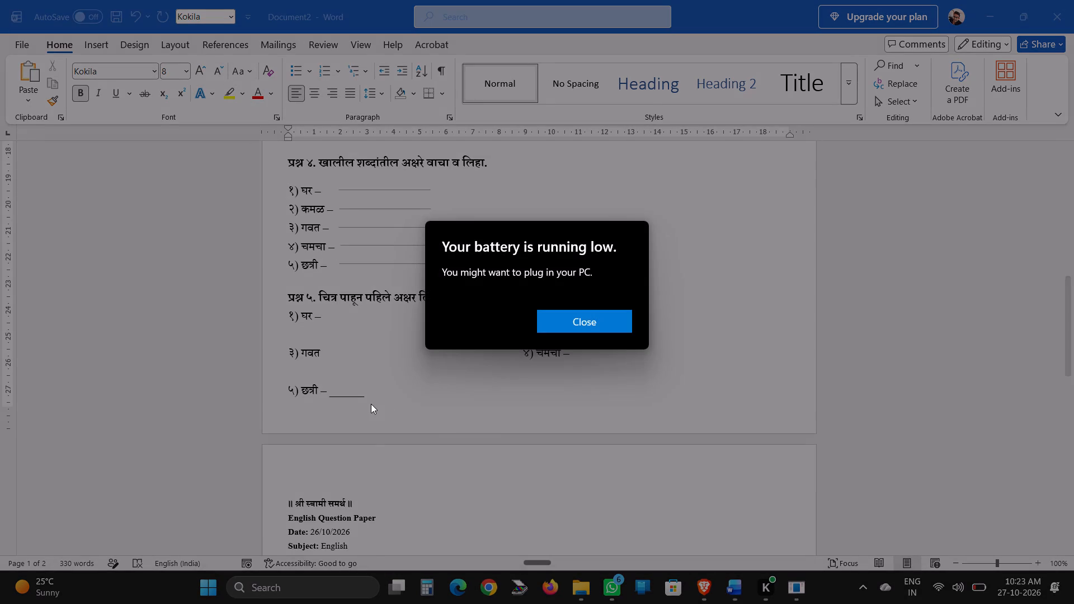
click(583, 323)
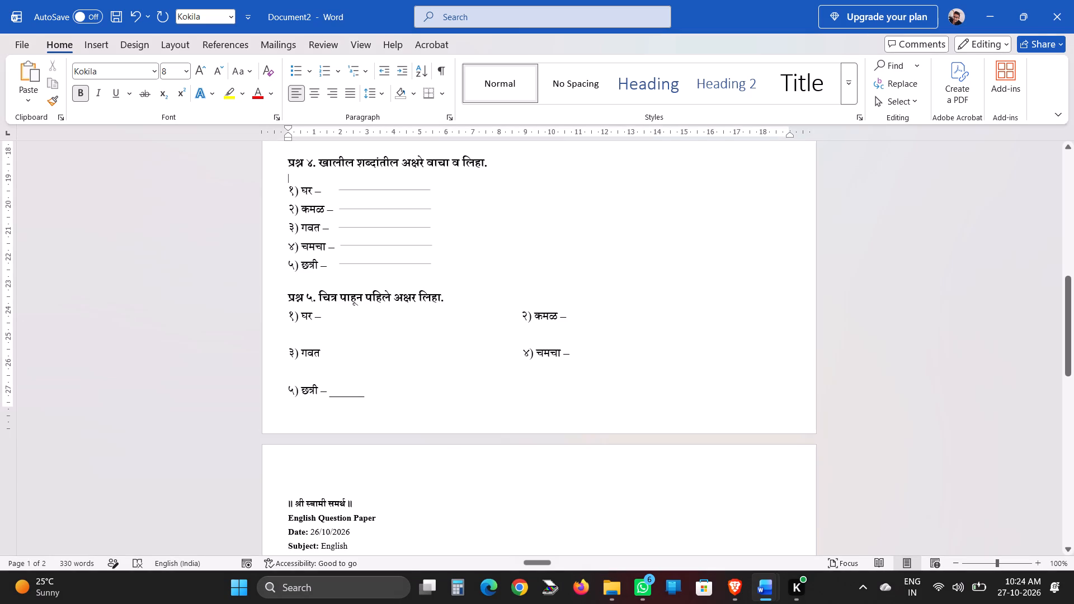
Reduce the empty line above the question 4 heading to 10 pt.
click(367, 475)
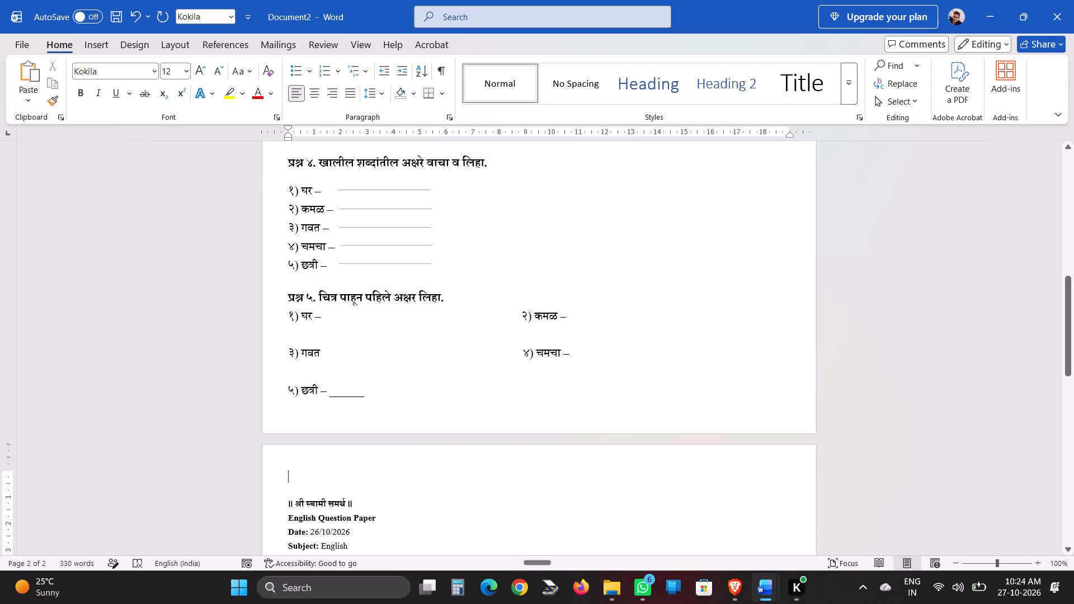
scroll(371, 395, up, 8)
click(379, 258)
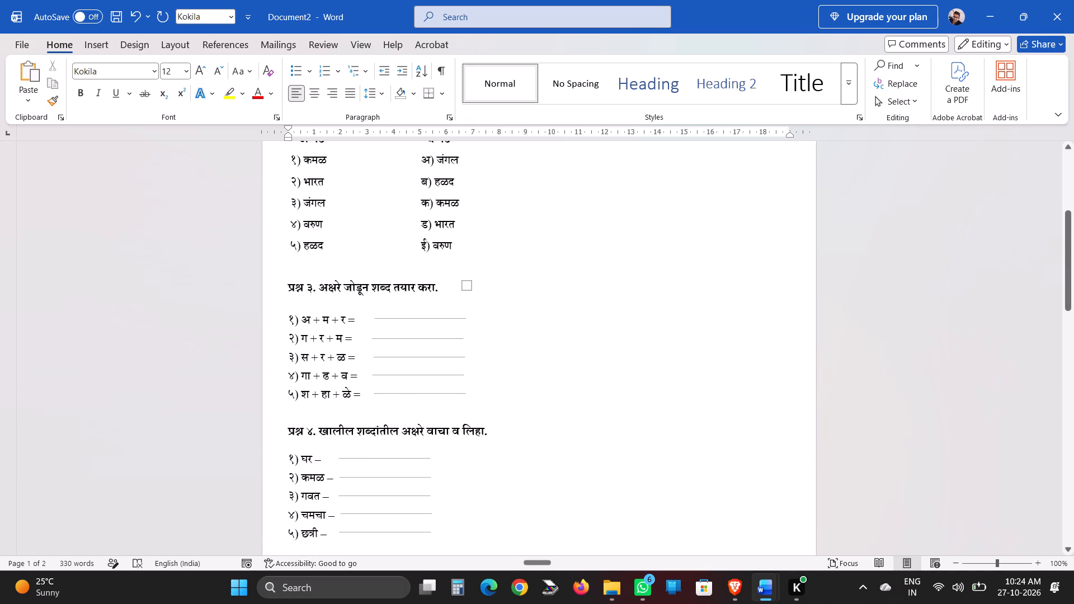
scroll(374, 257, up, 3)
click(321, 294)
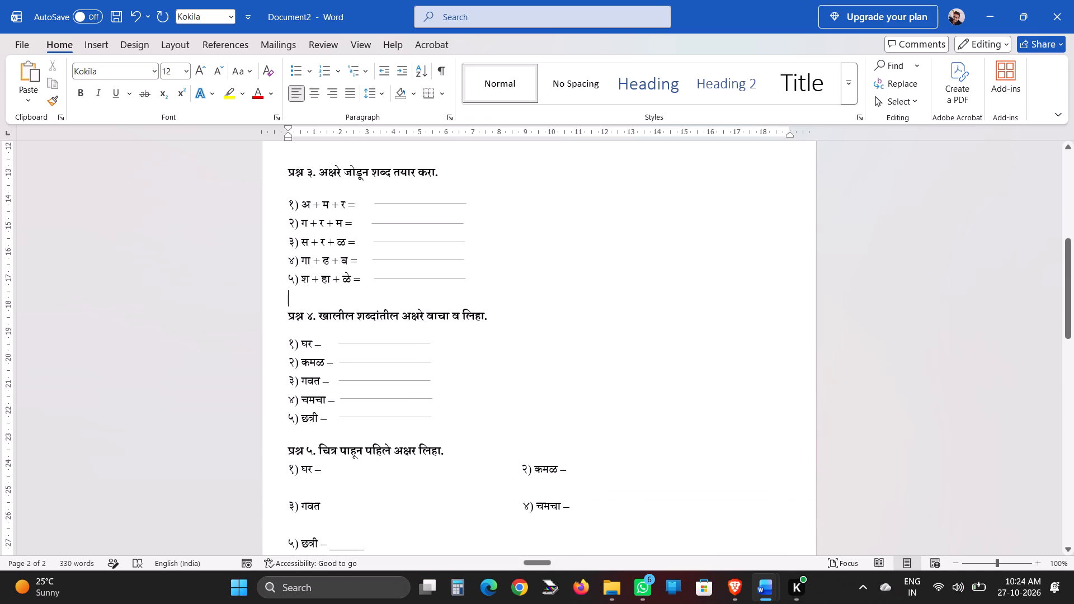
triple_click(219, 70)
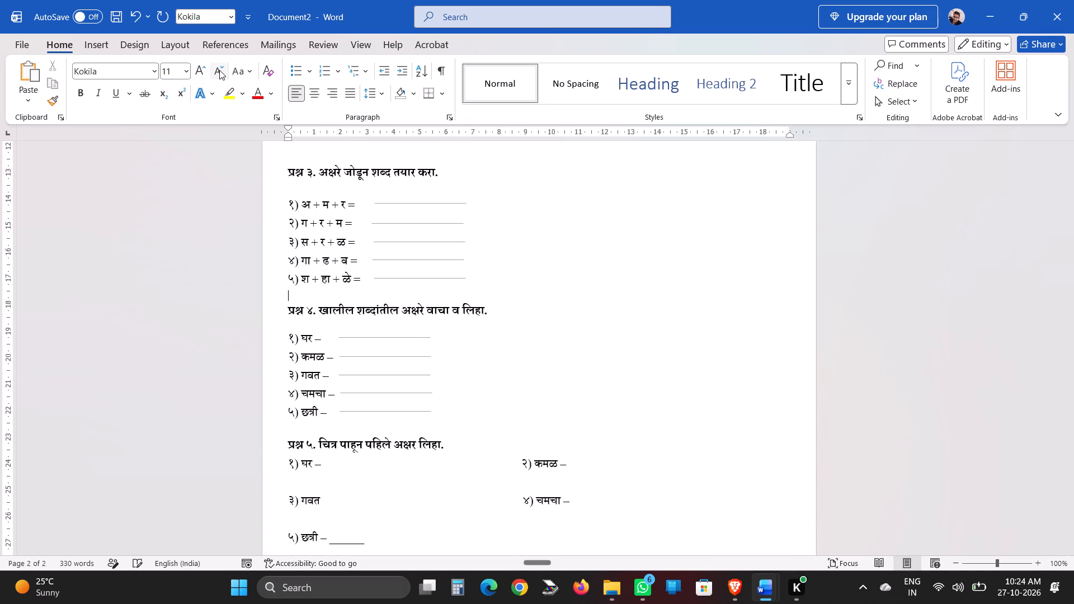
click(219, 70)
Reduce the empty line below the question 3 heading to 10 pt.
click(322, 185)
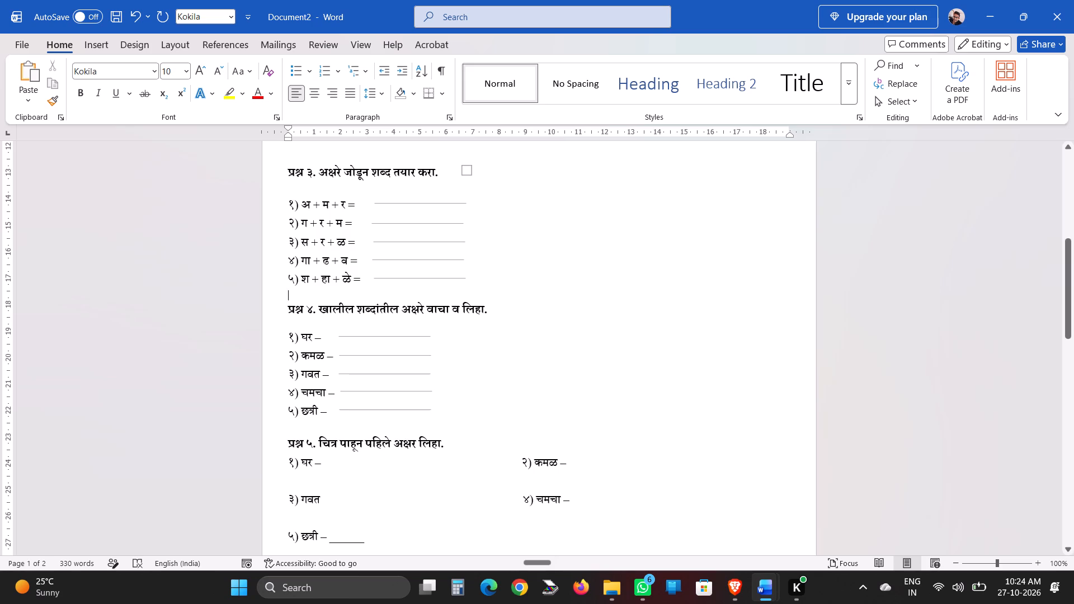
click(219, 70)
click(220, 69)
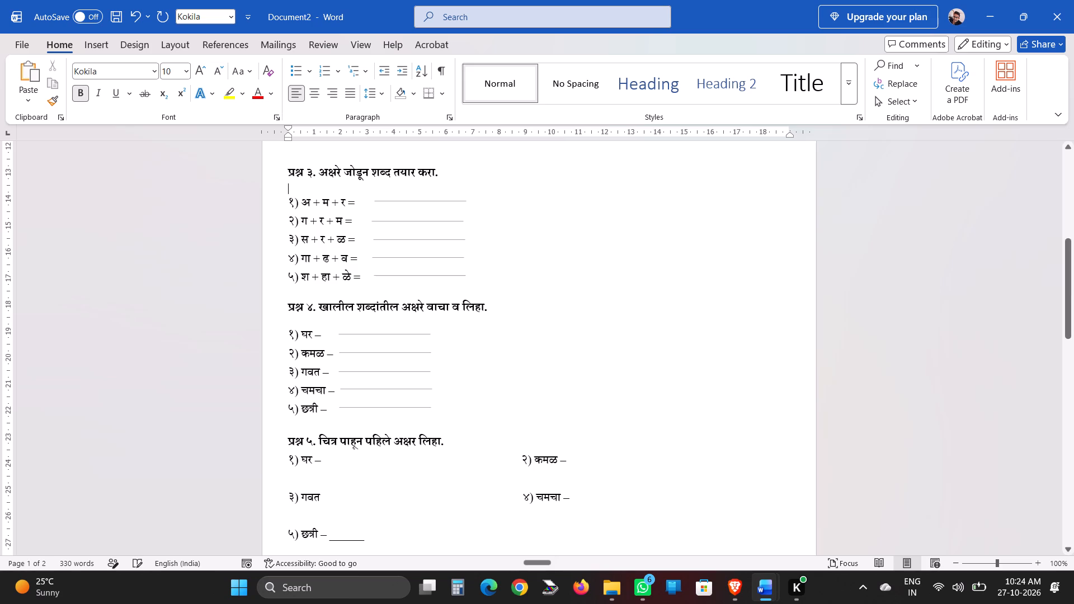
Reduce the font size of the empty line between question 2's matching table and the question 3 heading by one step.
scroll(357, 327, up, 4)
click(334, 288)
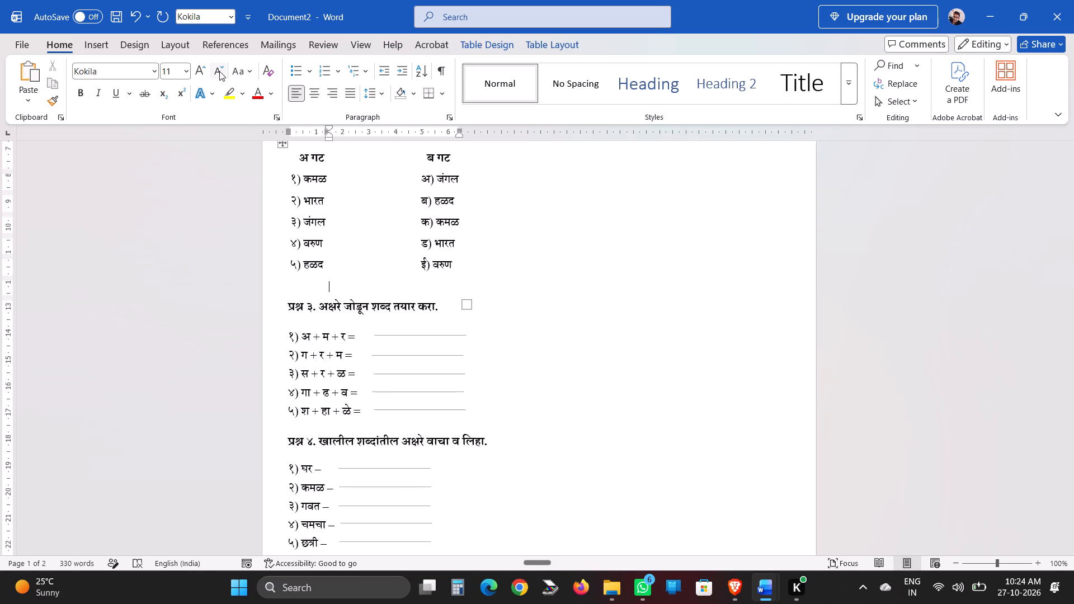
click(218, 71)
Review the spacing of the Marathi paper from question 1 to question 5 and its break before the English paper.
scroll(384, 298, up, 4)
click(356, 244)
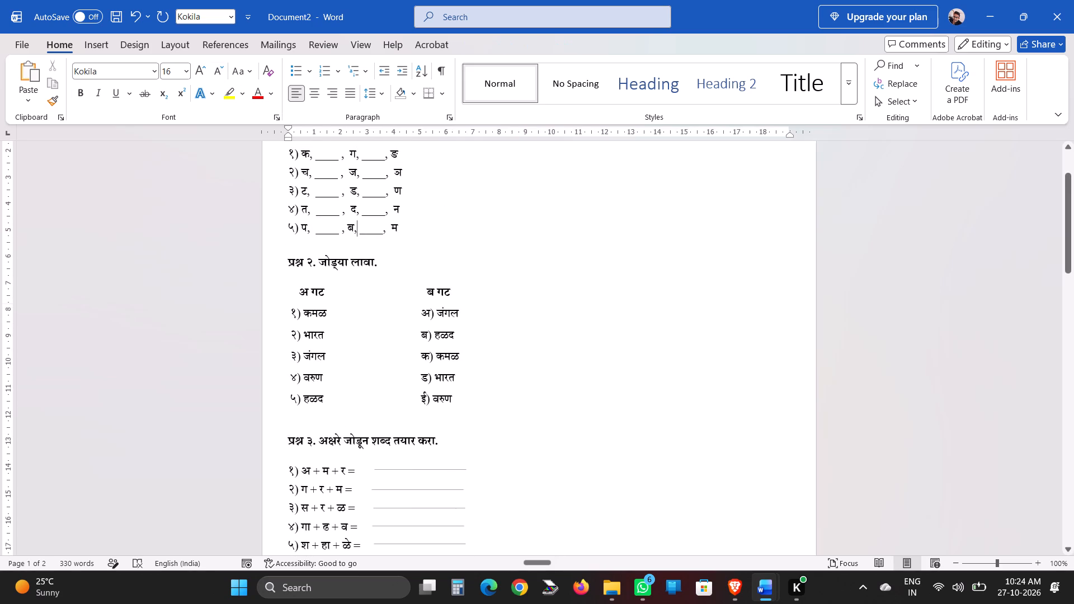
scroll(356, 244, up, 4)
click(347, 221)
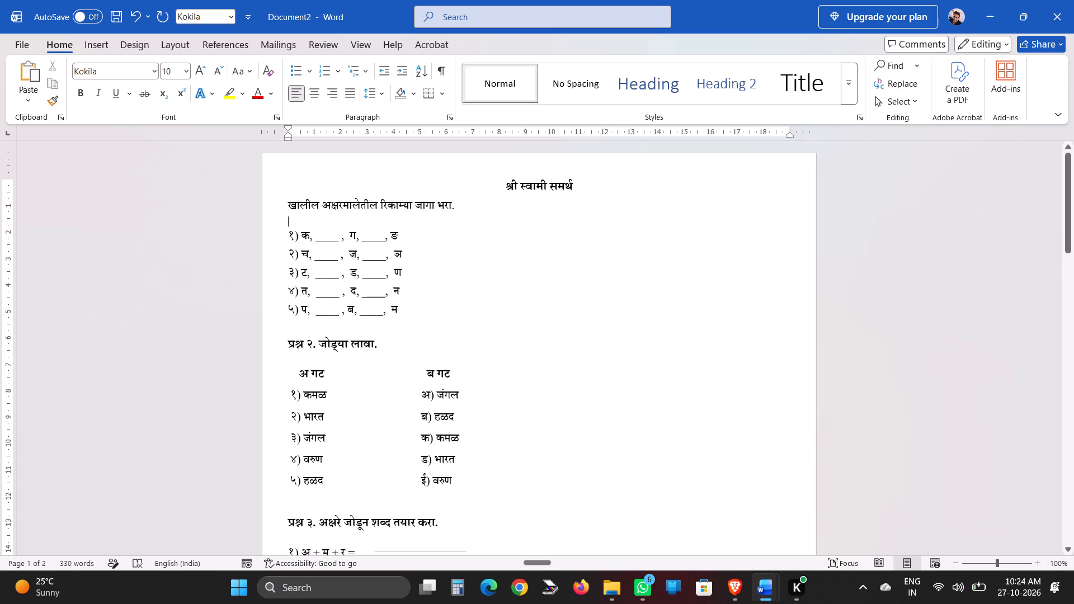
scroll(404, 232, down, 18)
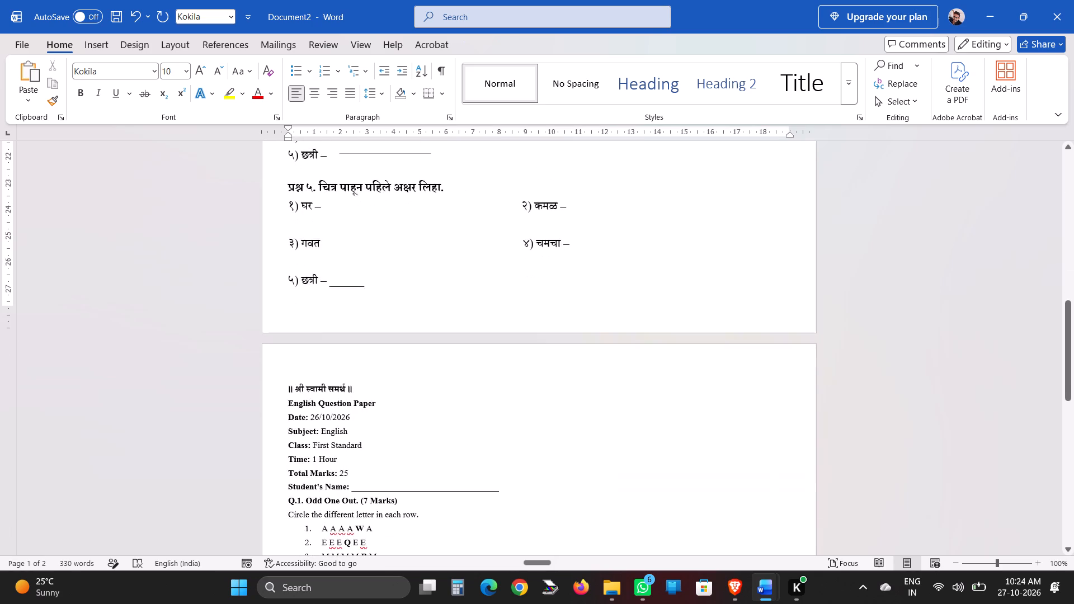
scroll(404, 232, up, 8)
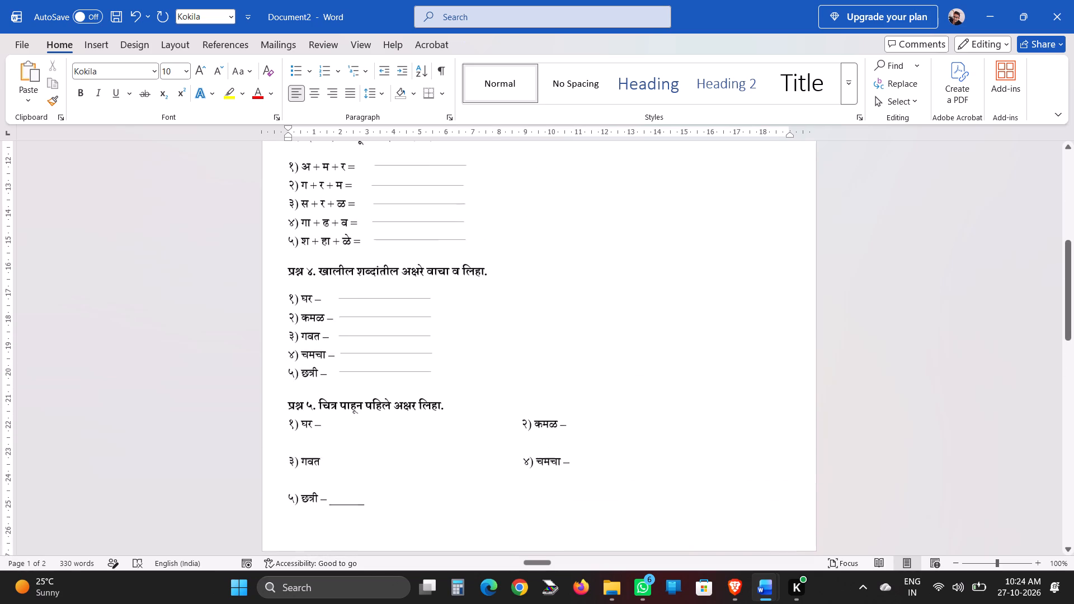
scroll(404, 232, up, 1)
scroll(404, 232, down, 11)
scroll(404, 232, up, 2)
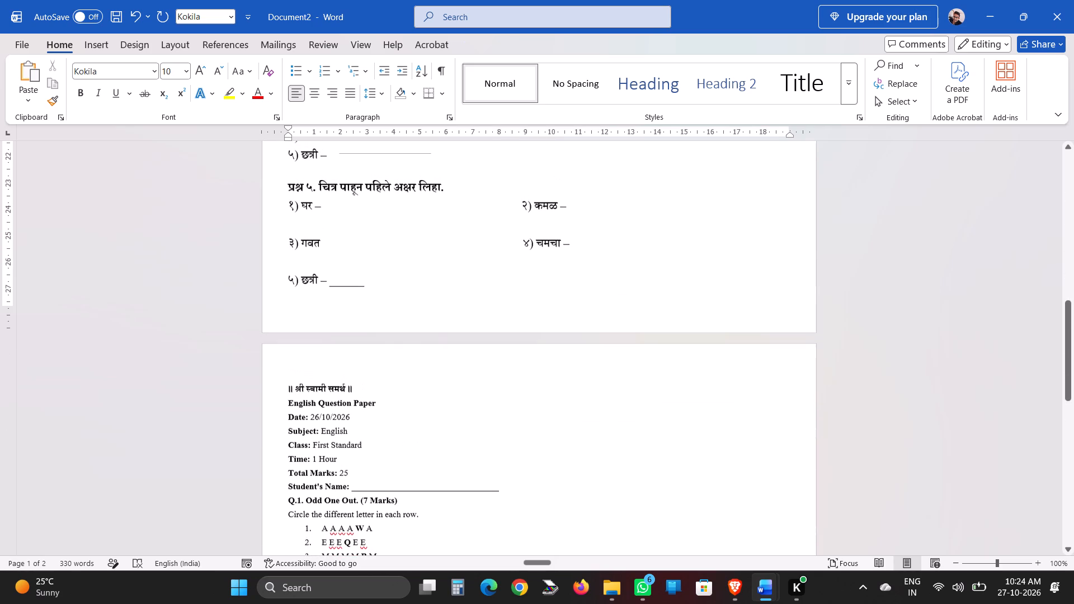
Add space after the question 5 heading paragraph.
click(447, 187)
click(376, 95)
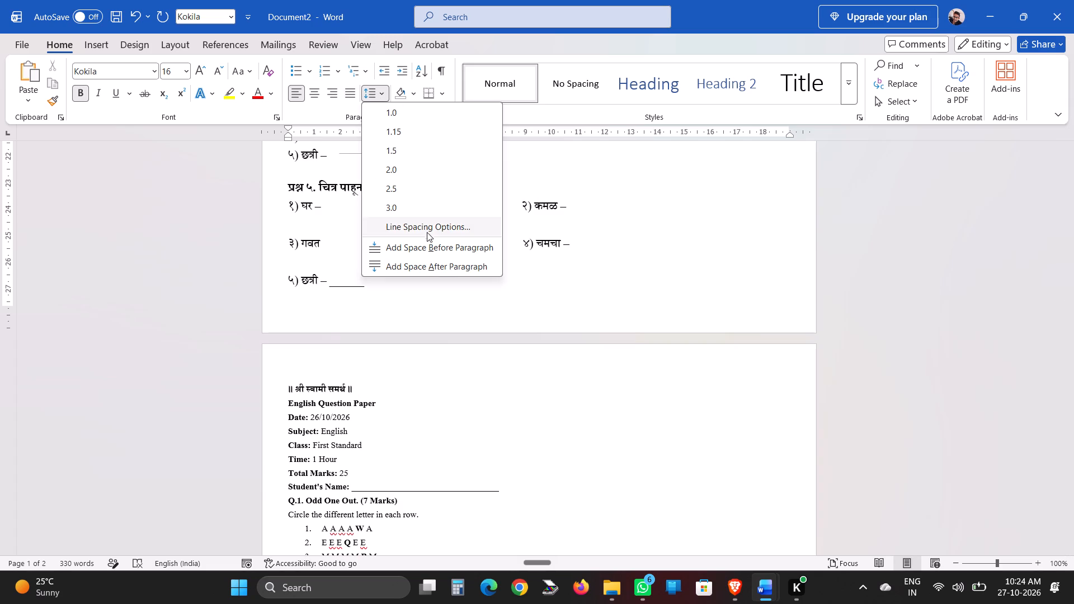
click(431, 262)
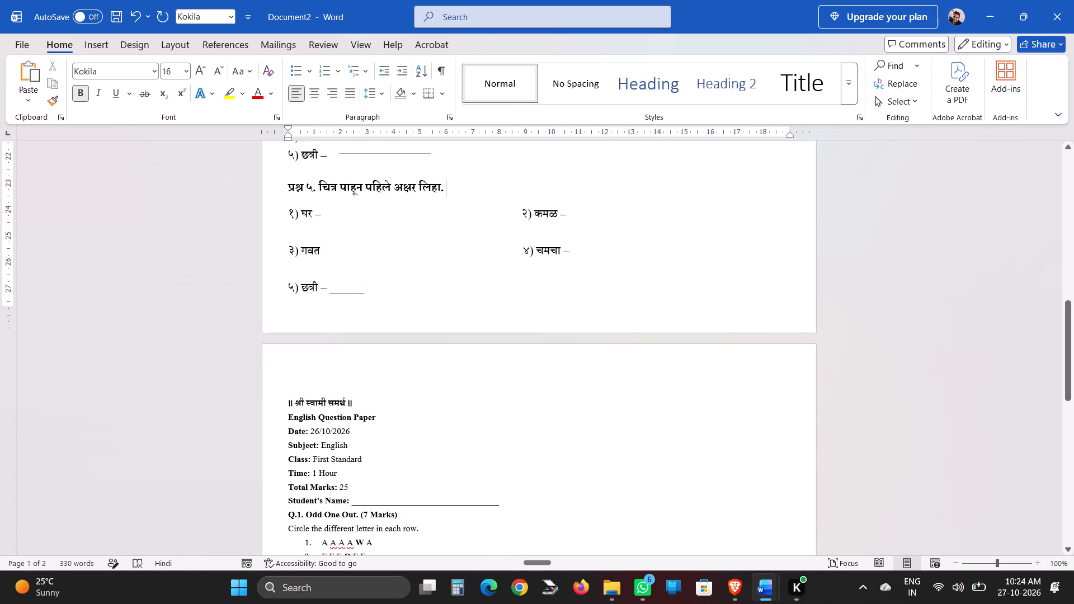
Delete the underscore blank after "५) छत्री –" in question 5.
click(314, 367)
double_click(348, 294)
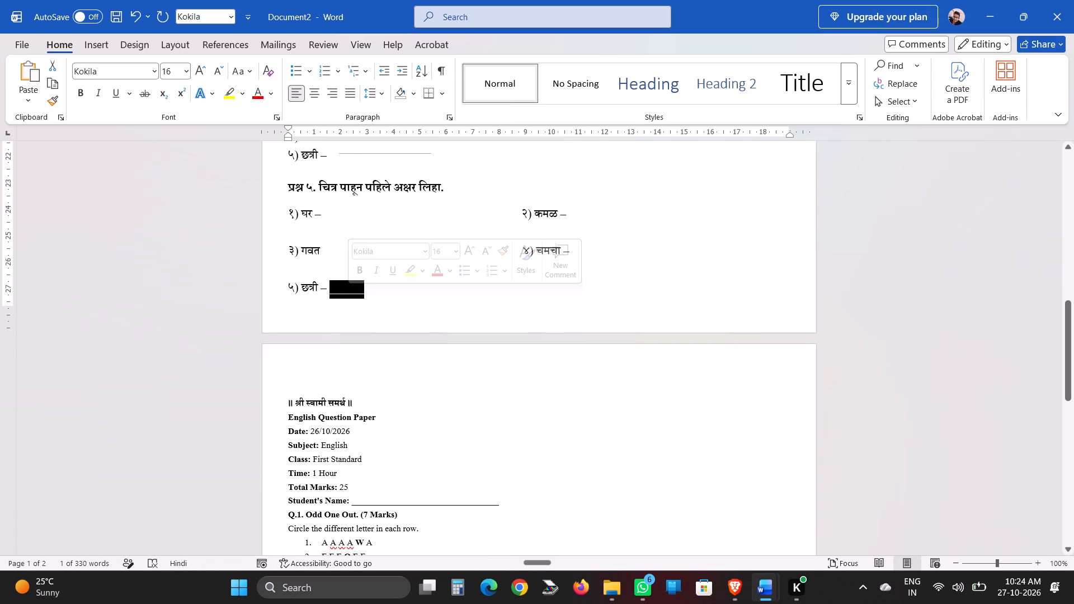
key(Delete)
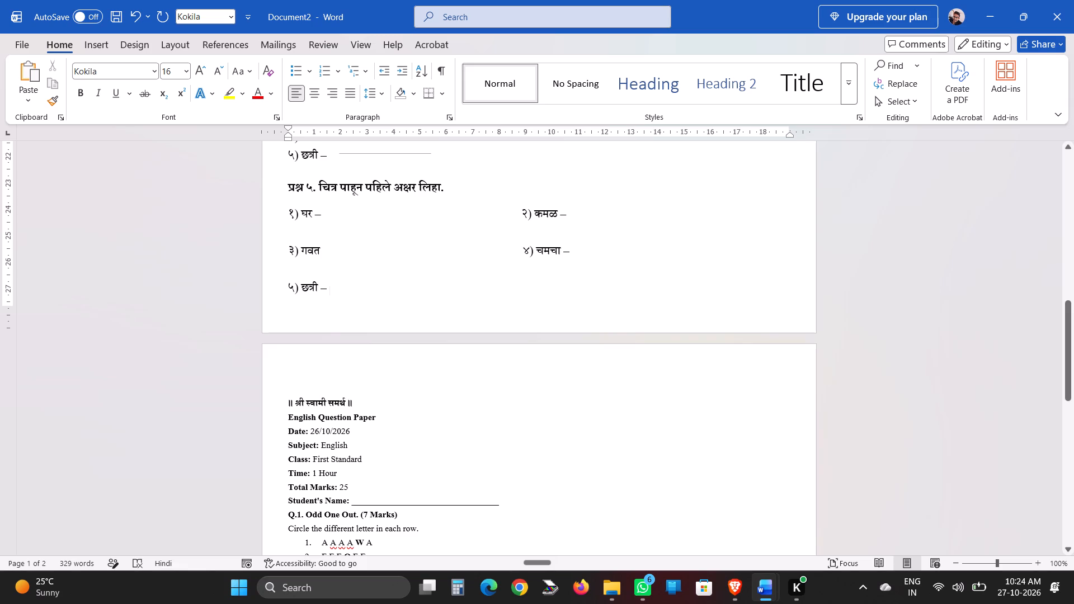
Insert eighteen spaces between "१)" and "घर" in question 5 to leave a gap before the word.
click(300, 212)
key(space)
key(space)
key(space)
key(space)
key(space)
key(space)
key(space)
key(space)
key(space)
key(space)
key(space)
key(space)
key(space)
key(space)
key(space)
key(space)
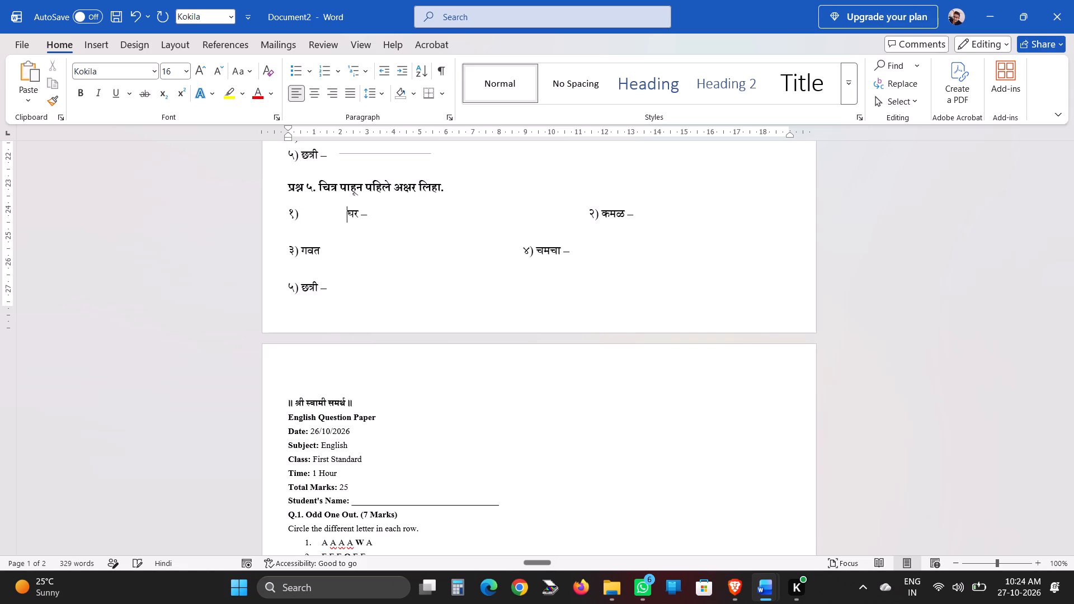
key(space)
key(space)
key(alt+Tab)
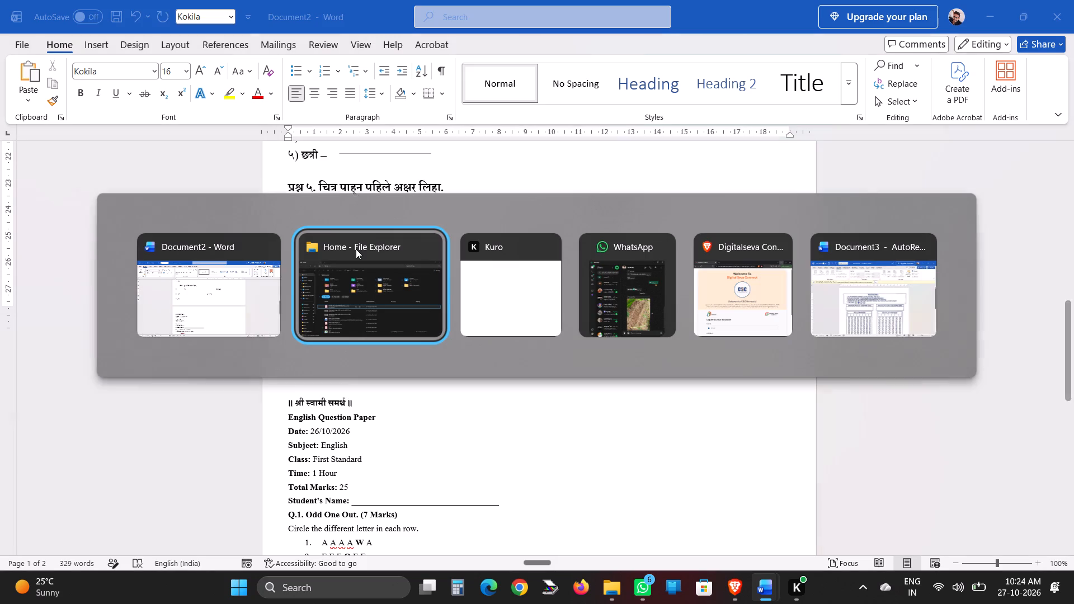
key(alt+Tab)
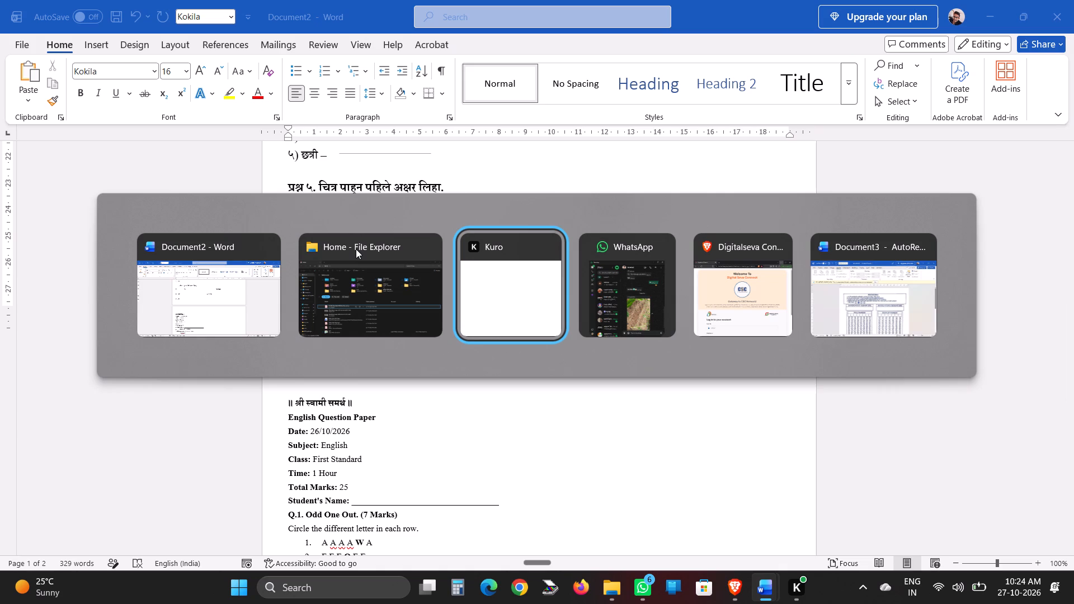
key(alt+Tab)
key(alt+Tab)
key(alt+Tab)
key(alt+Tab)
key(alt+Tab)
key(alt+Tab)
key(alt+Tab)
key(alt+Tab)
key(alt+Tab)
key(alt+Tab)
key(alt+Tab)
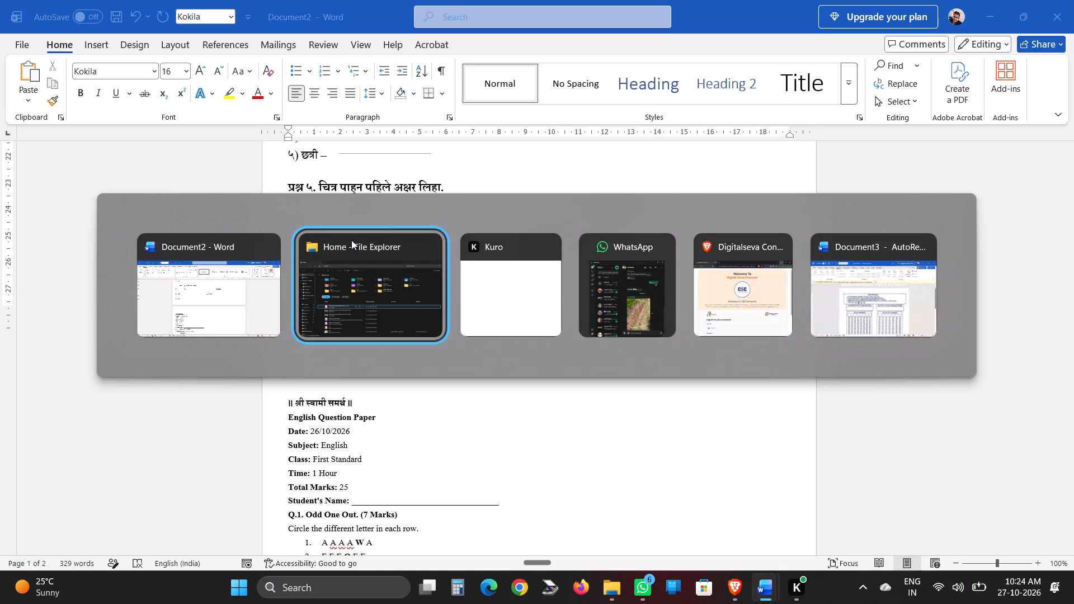
Switch to Chrome and search Google for "ghar symbol".
click(530, 587)
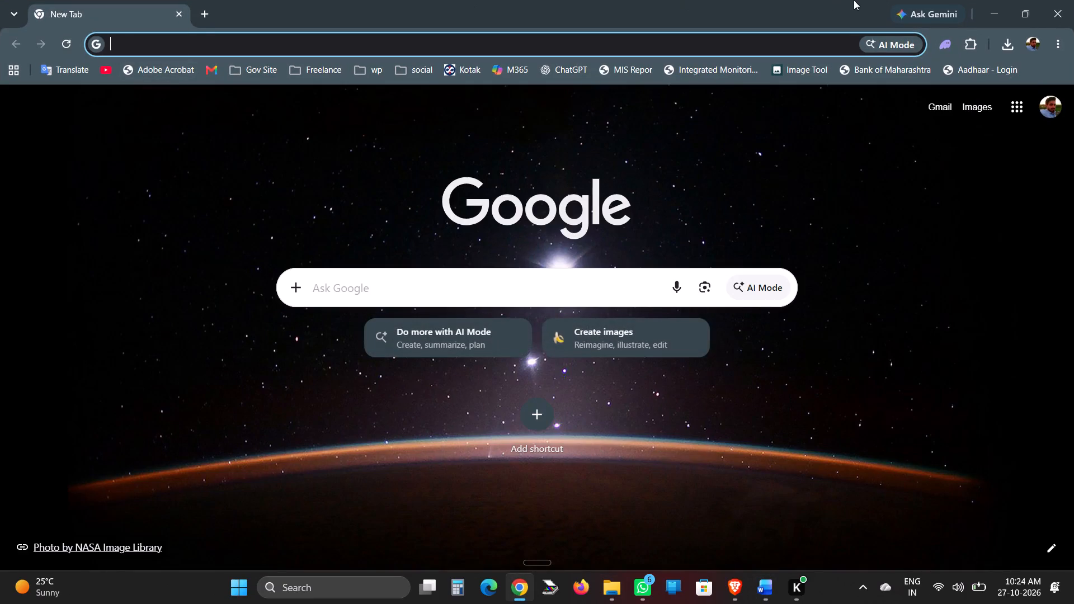
text(gh)
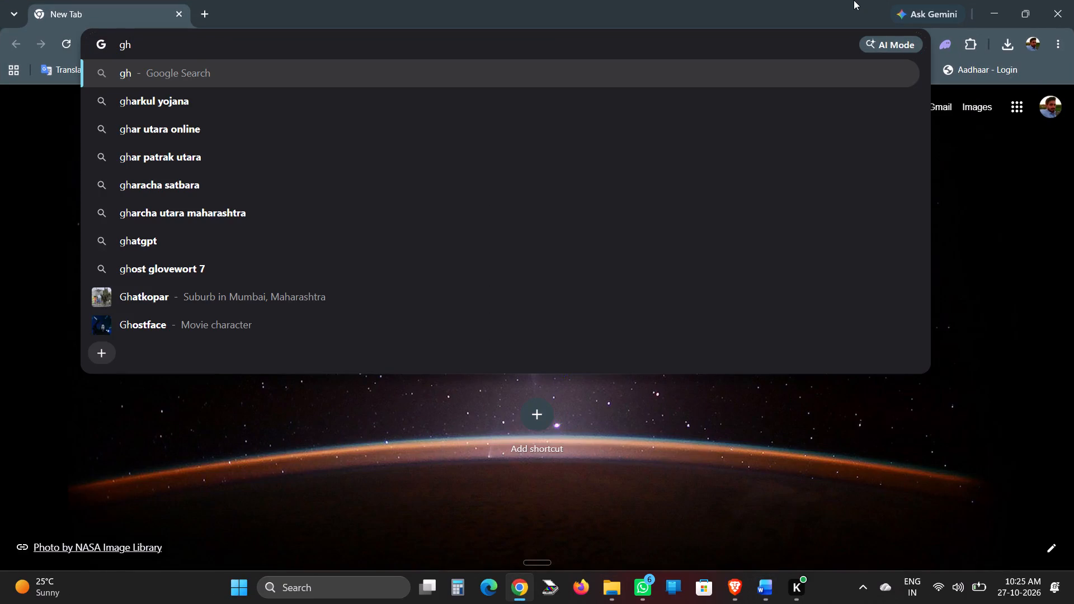
text(ar)
key(space)
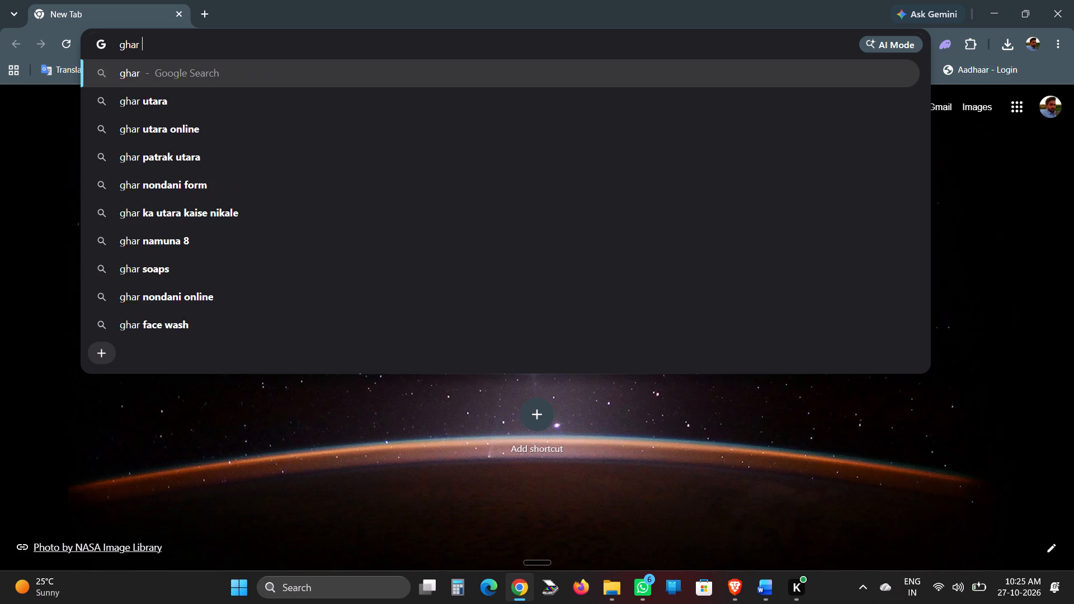
text(sy)
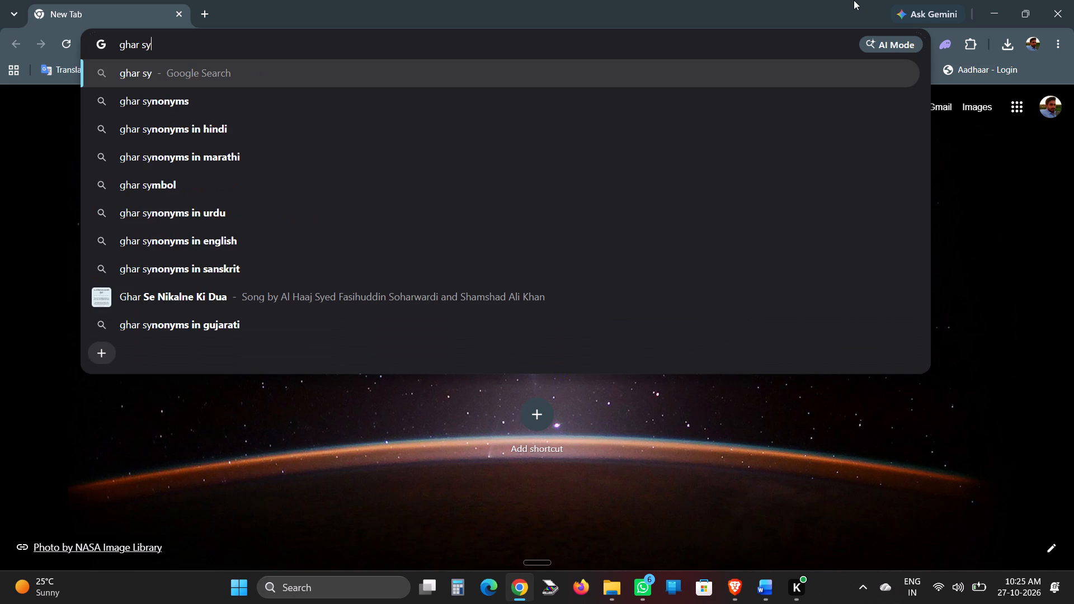
text(mb)
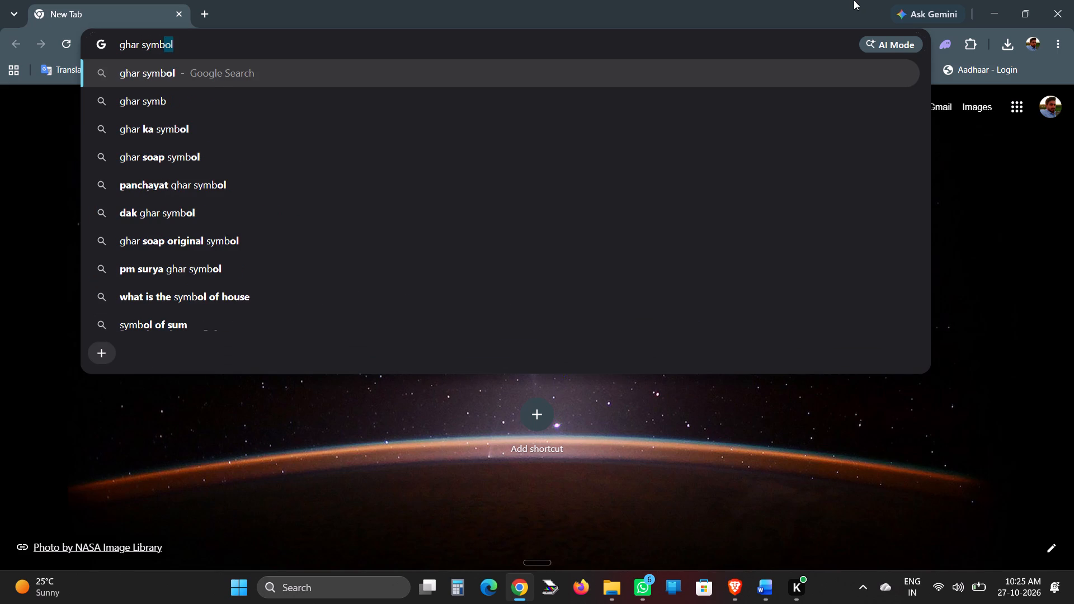
key(l)
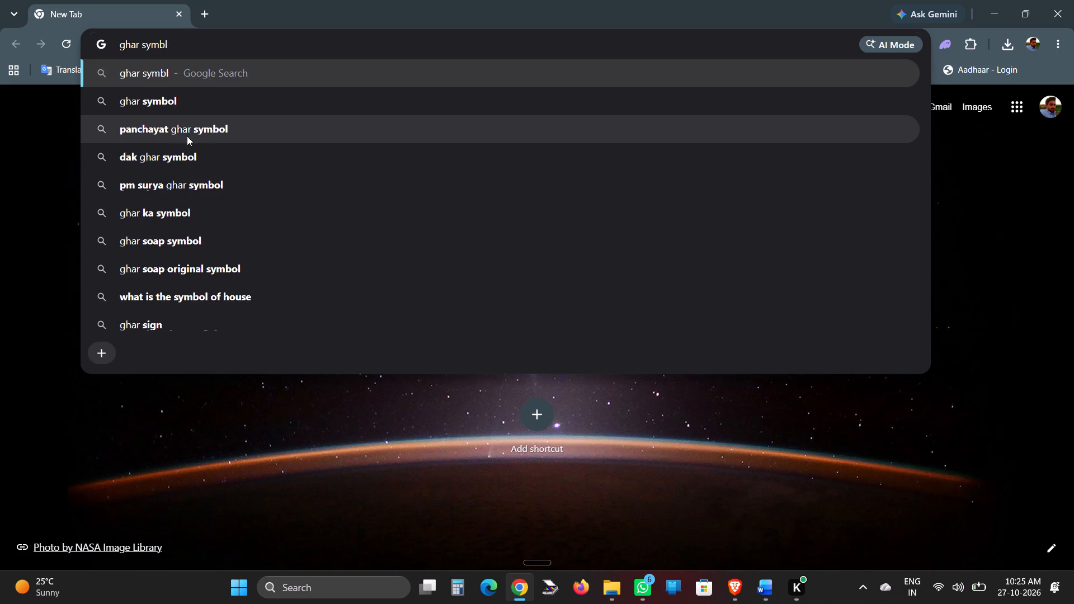
click(142, 94)
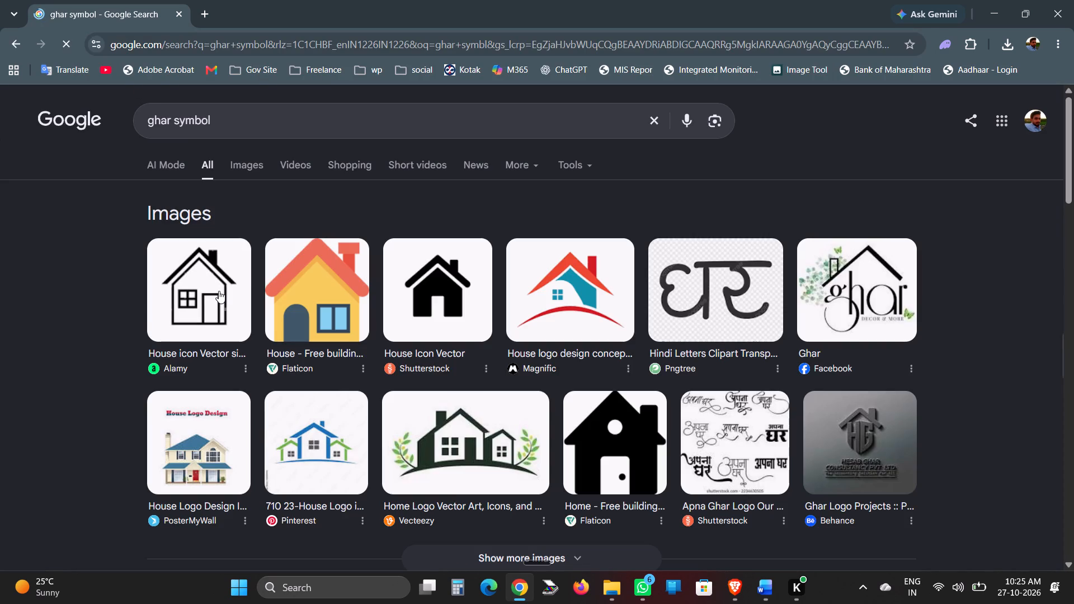
Browse the related house icons and copy the Vecteezy outline house image with the round attic window and two square windows.
click(219, 291)
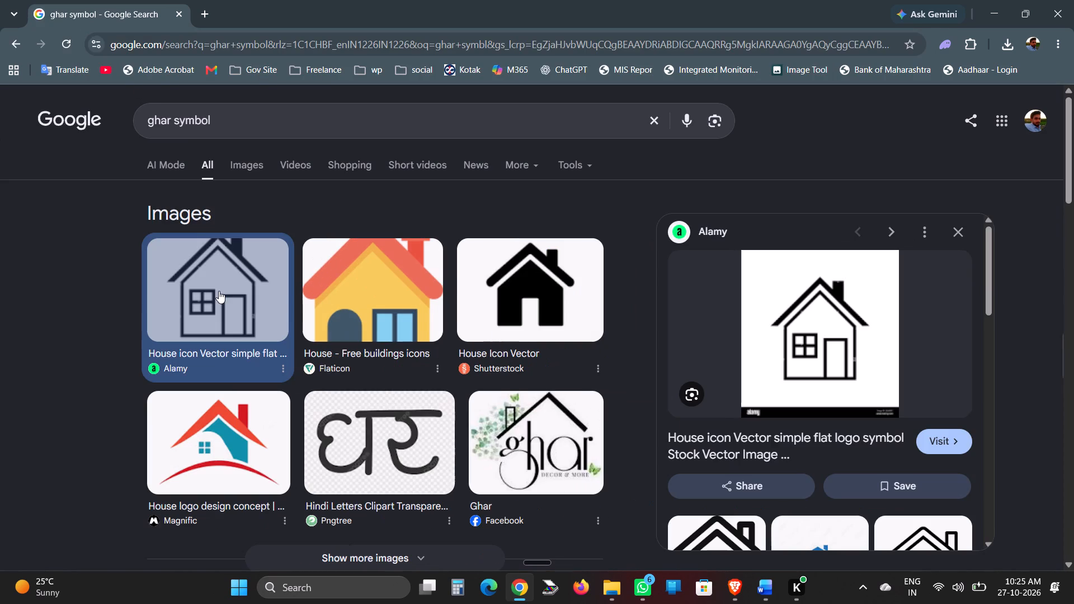
scroll(838, 314, down, 3)
scroll(832, 303, up, 5)
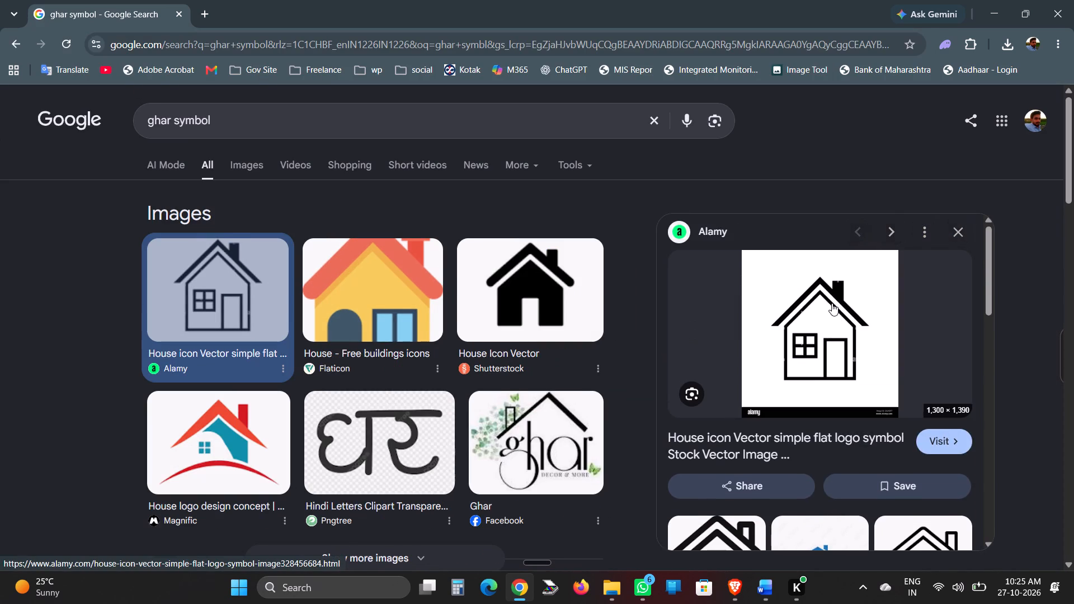
scroll(832, 303, down, 6)
scroll(832, 303, up, 2)
click(920, 293)
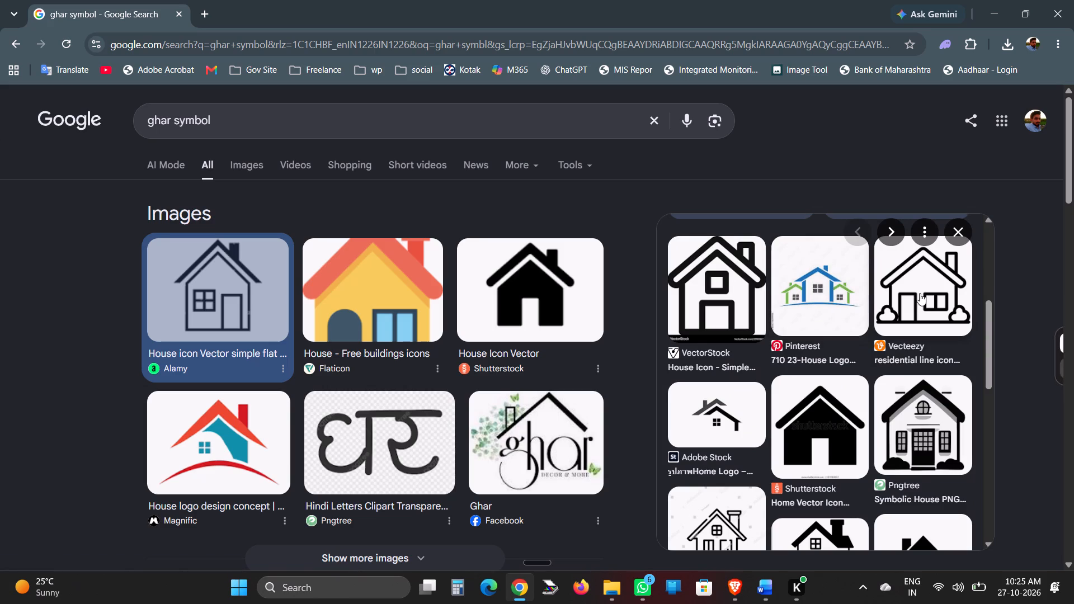
scroll(821, 324, down, 1)
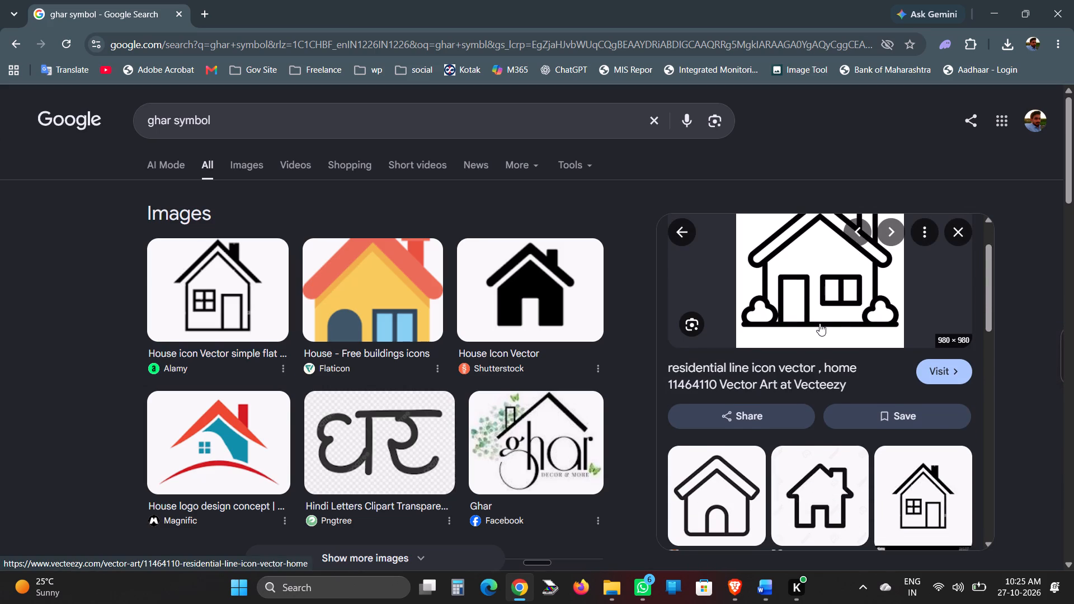
scroll(819, 323, down, 4)
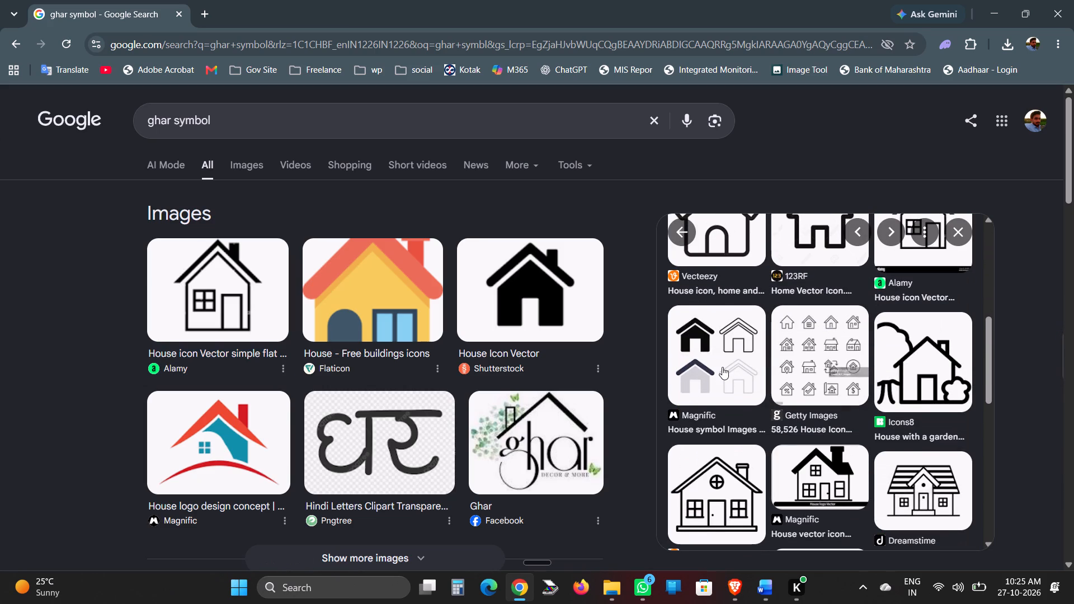
scroll(722, 369, down, 1)
click(736, 419)
right_click(791, 299)
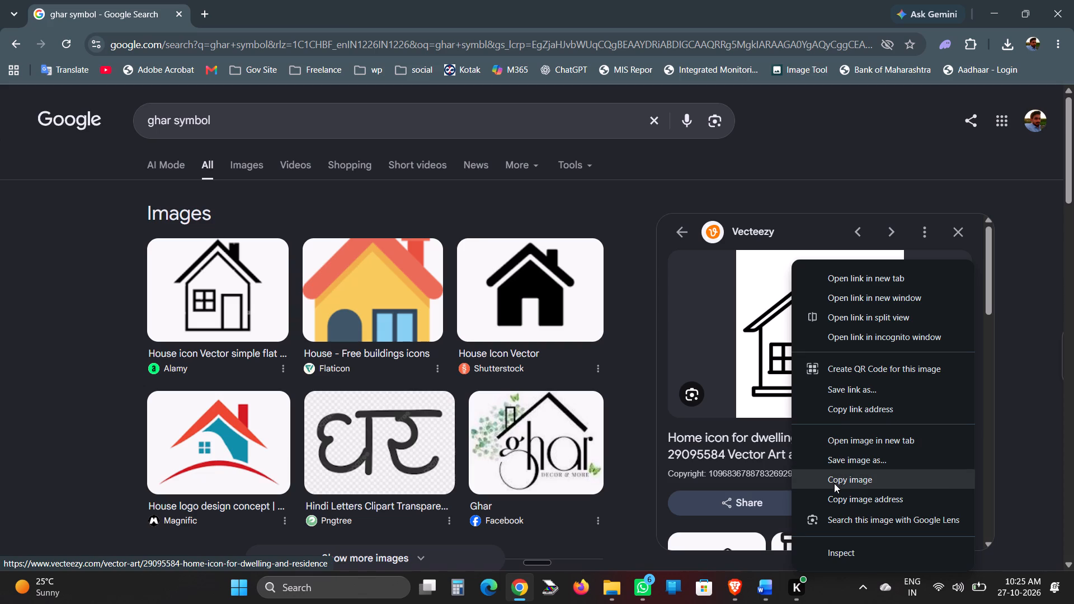
click(834, 483)
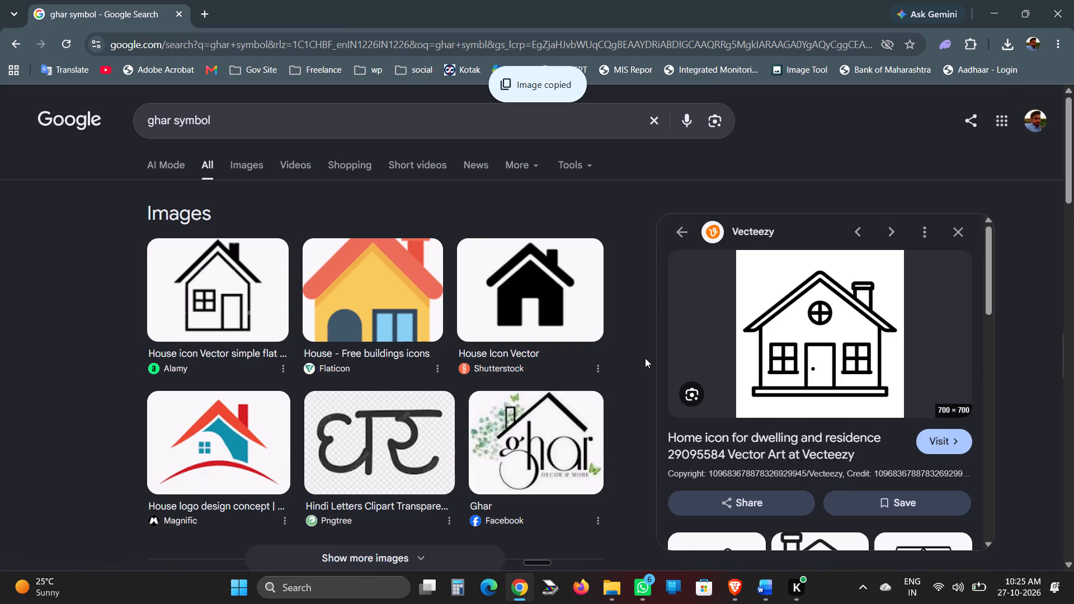
Switch to the Word document and paste the copied house image into the gap before "घर" in question 5.
key(alt+Tab)
key(alt+Tab)
key(alt+Tab)
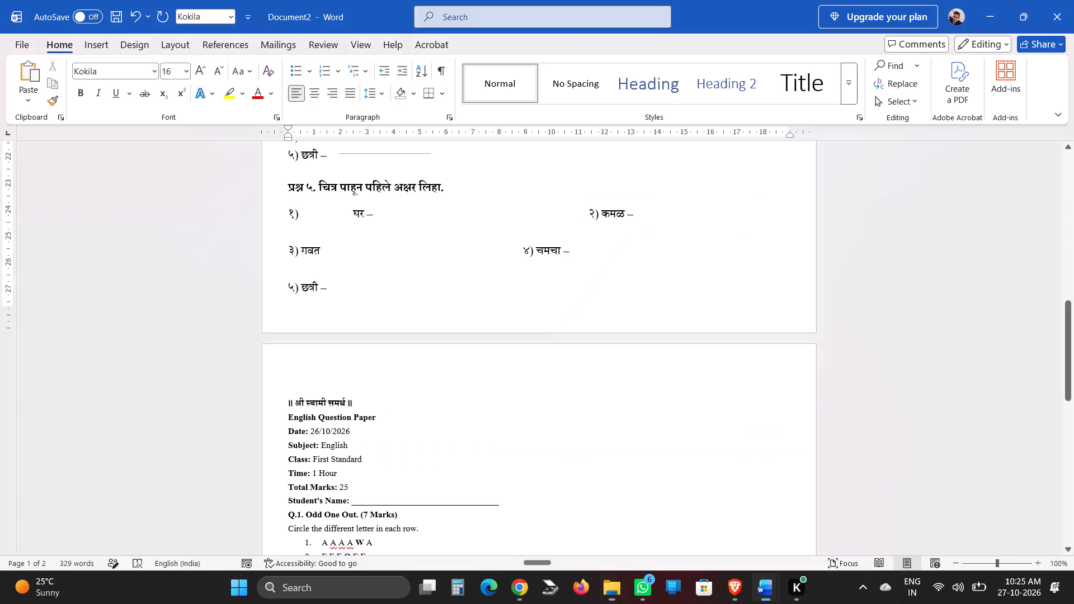
click(425, 304)
click(339, 214)
key(ctrl+v)
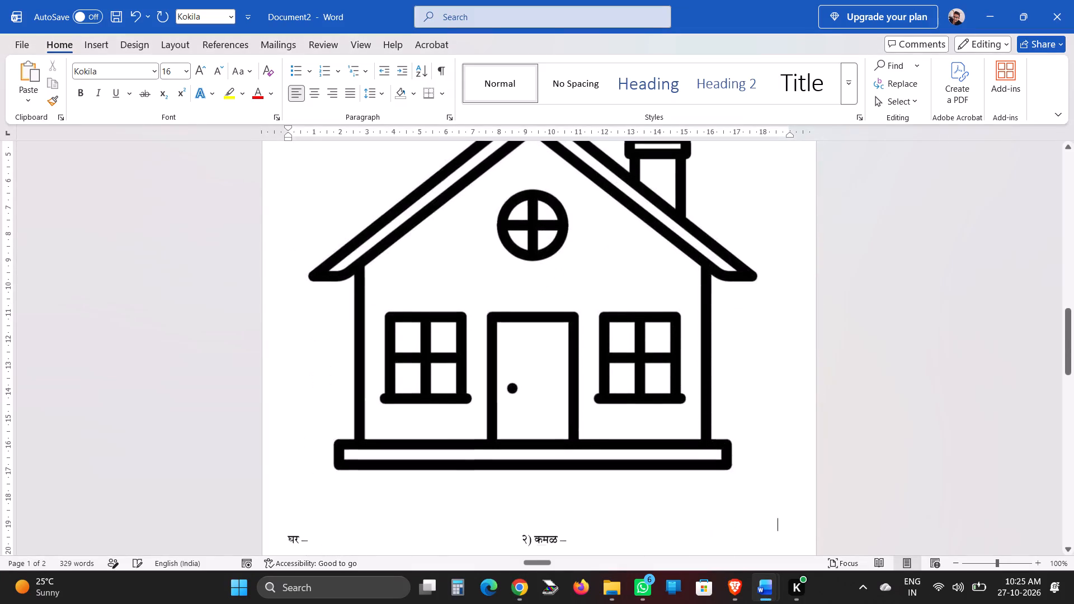
Shrink the pasted house picture proportionally to about 4 cm wide.
click(498, 287)
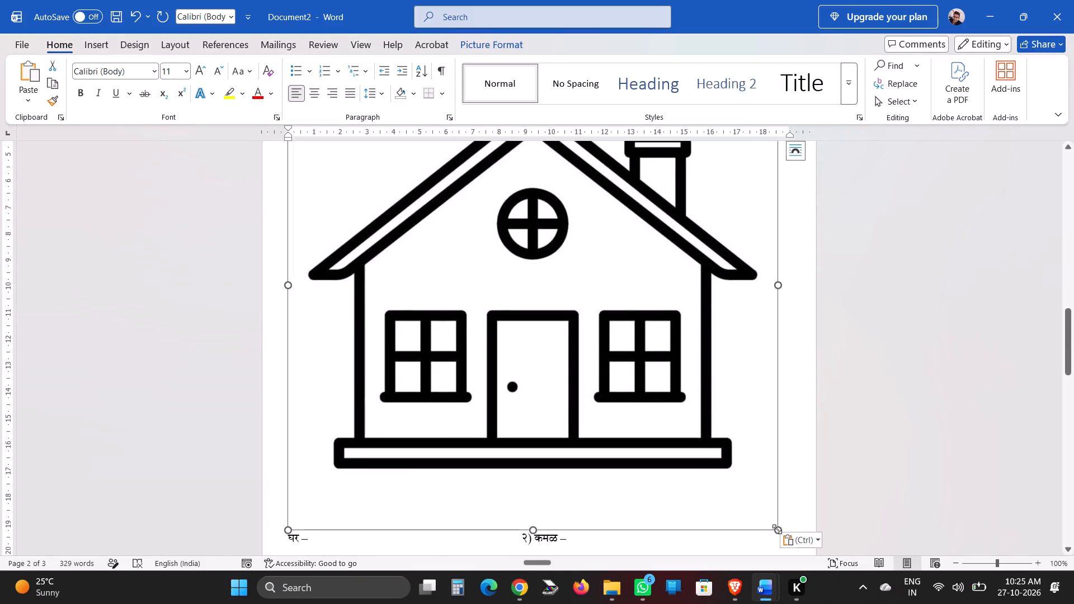
drag(777, 530, 393, 113)
scroll(512, 328, up, 5)
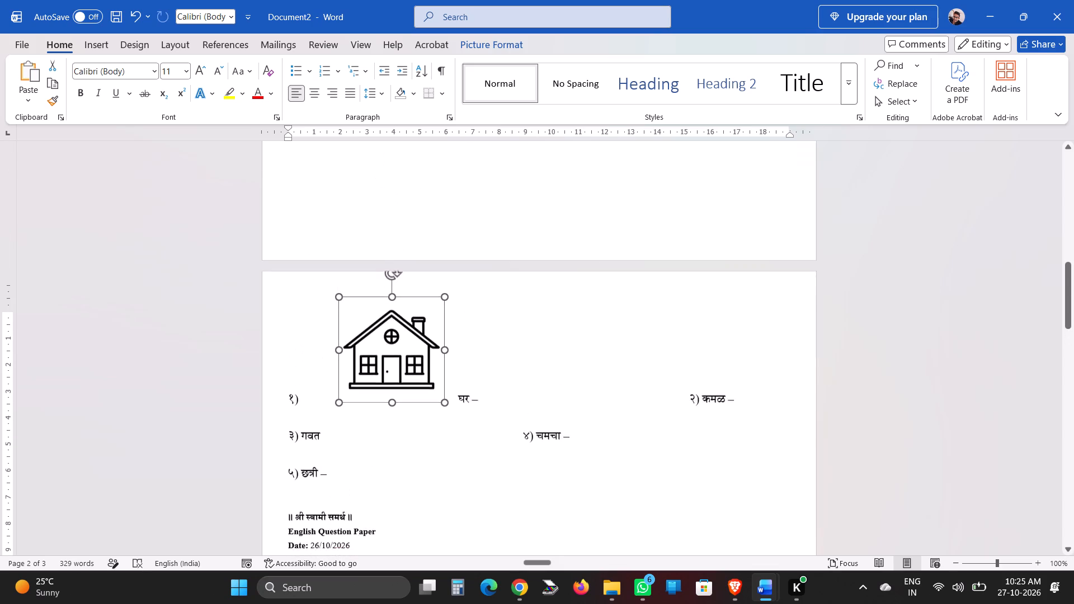
Set the house picture's text wrapping to In Front of Text.
right_click(413, 345)
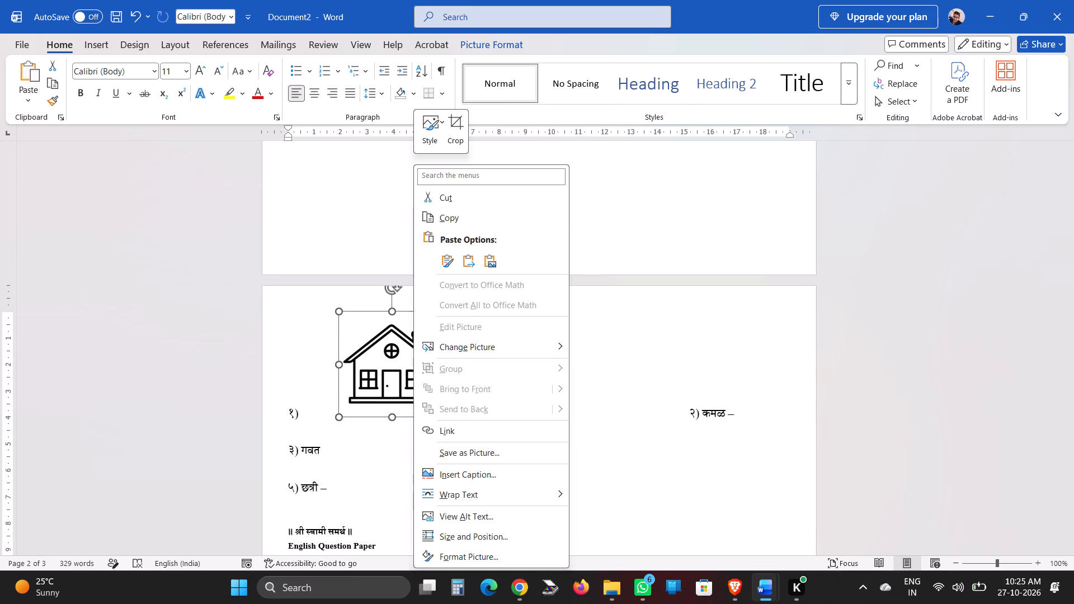
click(413, 345)
click(460, 327)
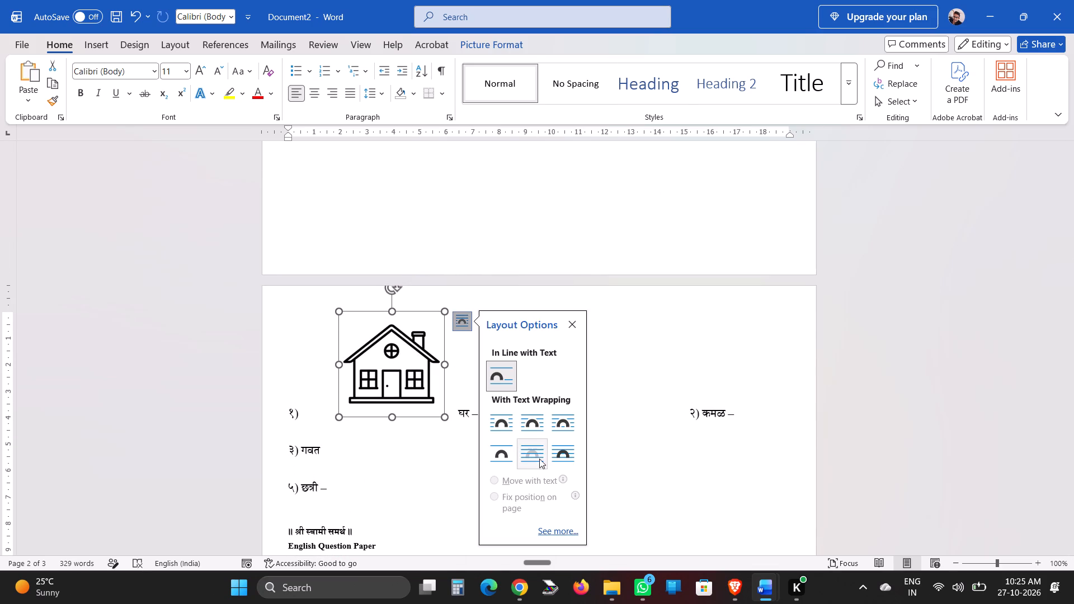
click(552, 459)
Shrink the house picture to about 1.7 cm wide and place it in the gap after "१)" in question 5.
scroll(446, 362, up, 14)
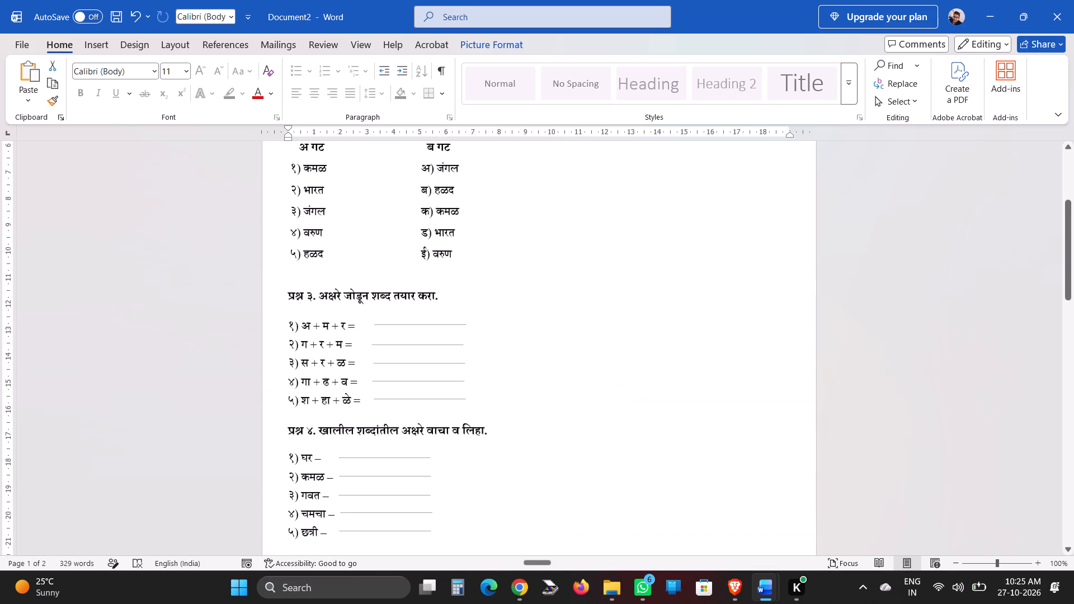
scroll(446, 362, up, 7)
drag(391, 196, 383, 451)
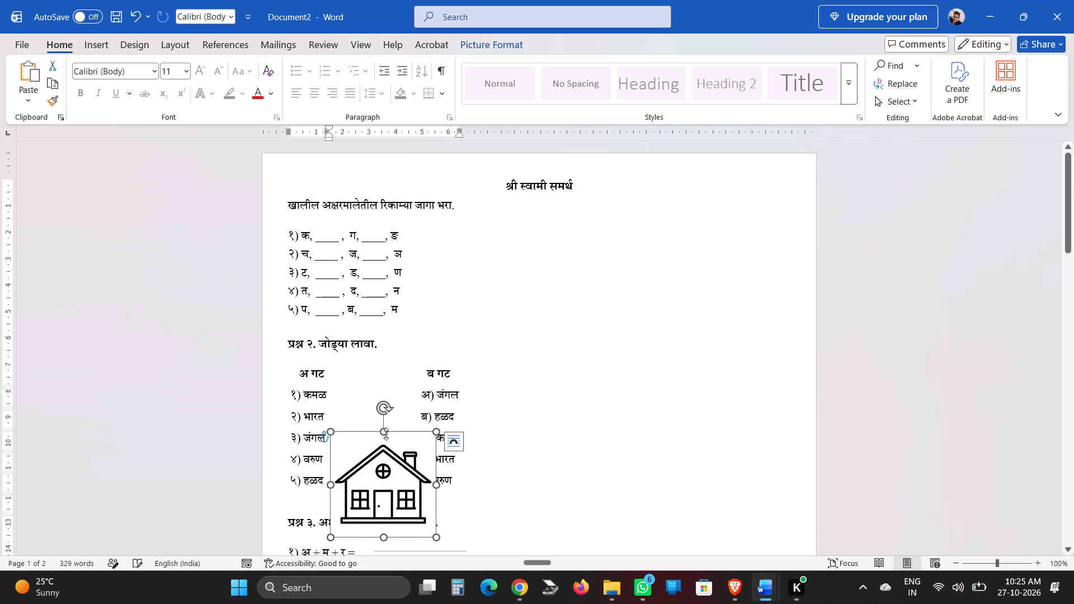
scroll(405, 381, down, 12)
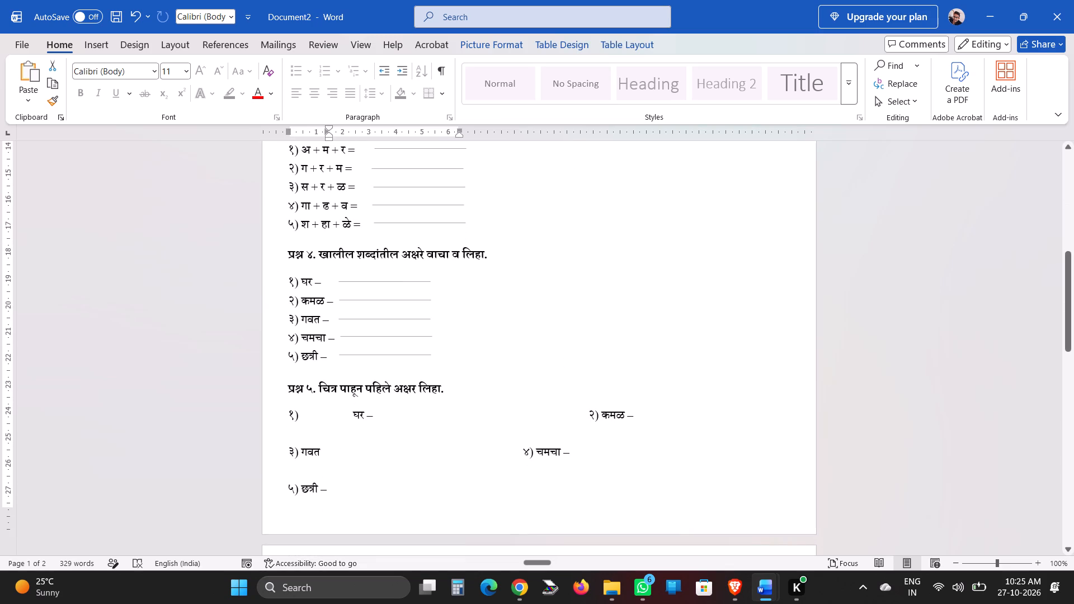
scroll(355, 414, up, 3)
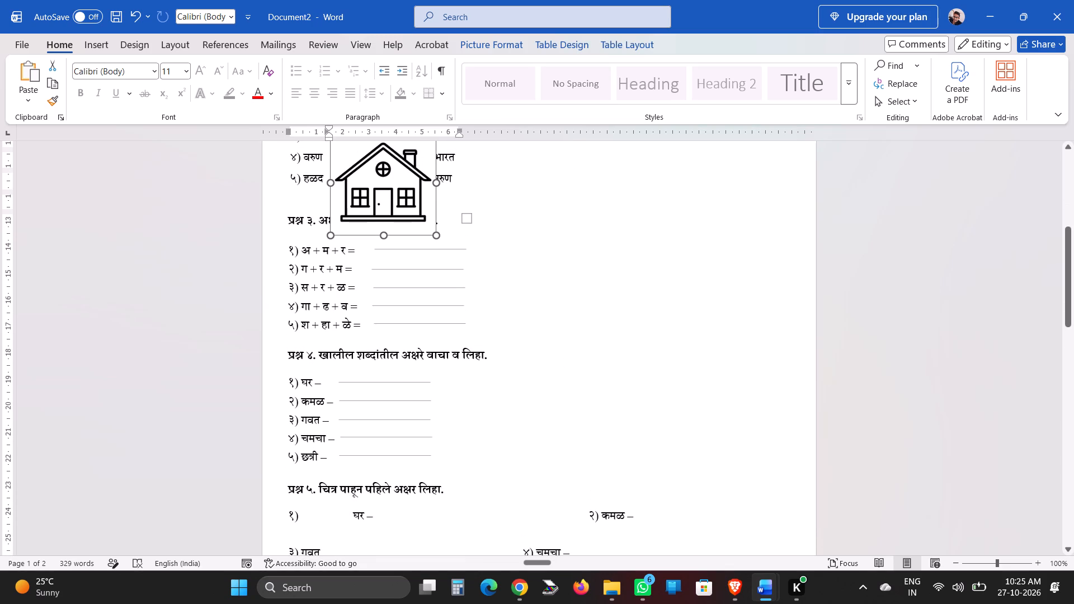
drag(438, 236, 384, 165)
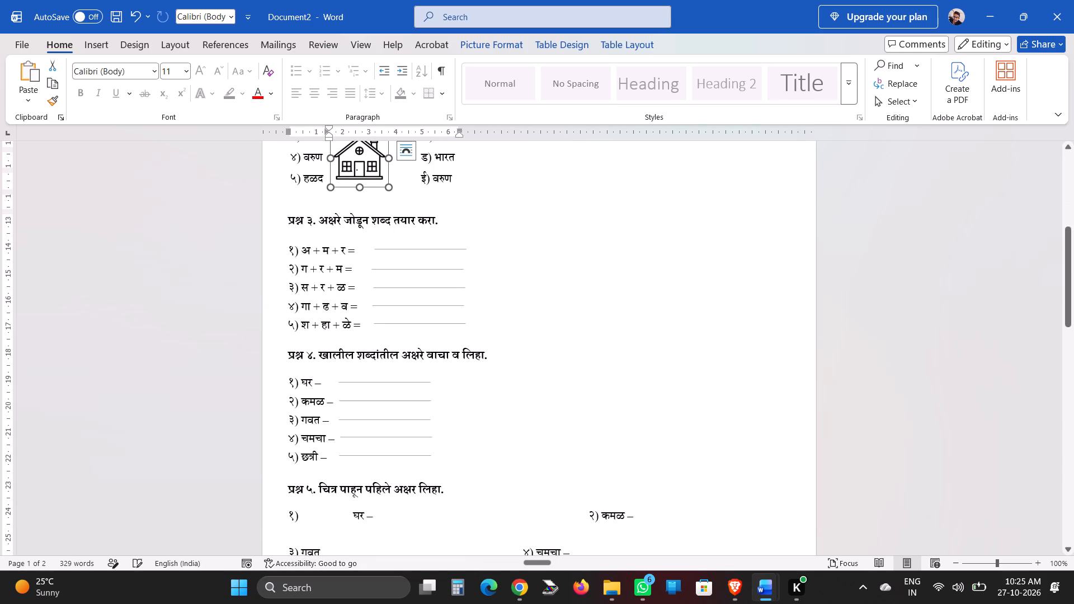
drag(365, 152, 327, 518)
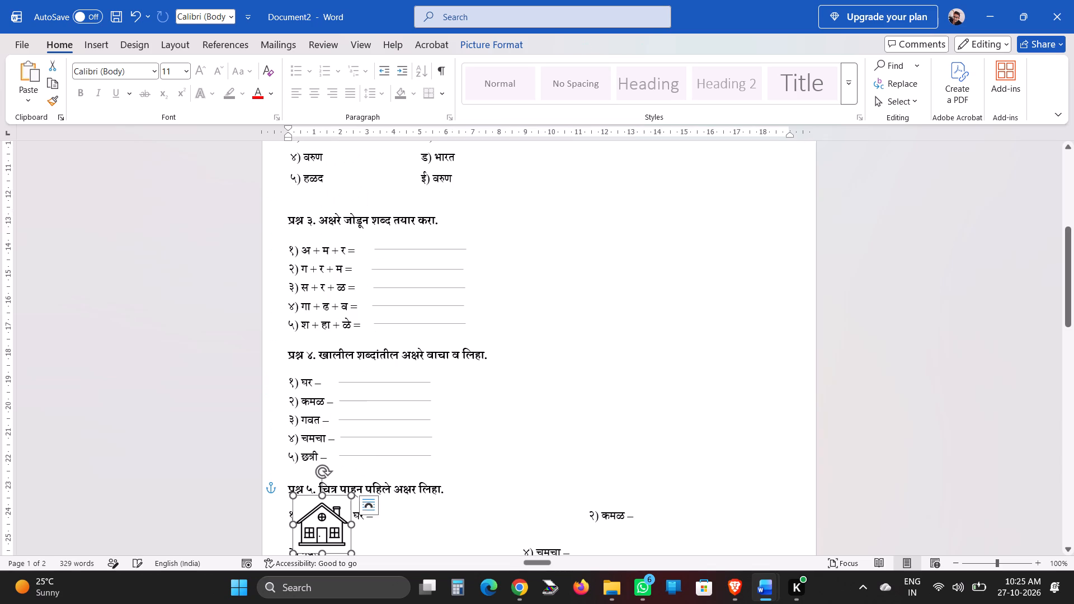
scroll(351, 449, down, 6)
drag(354, 348, 352, 348)
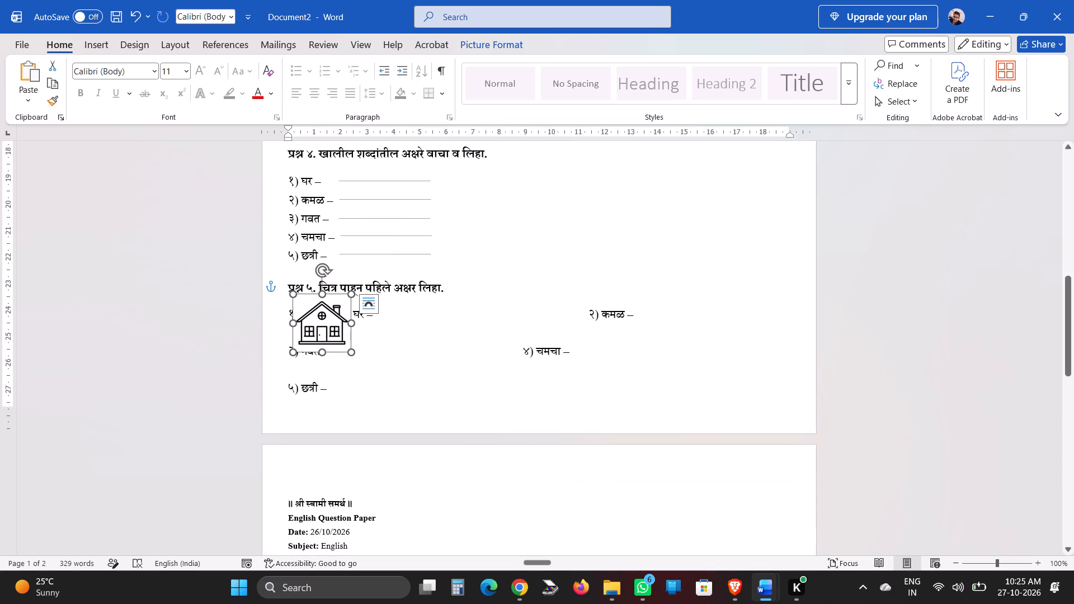
drag(352, 348, 336, 337)
drag(318, 310, 329, 314)
click(381, 328)
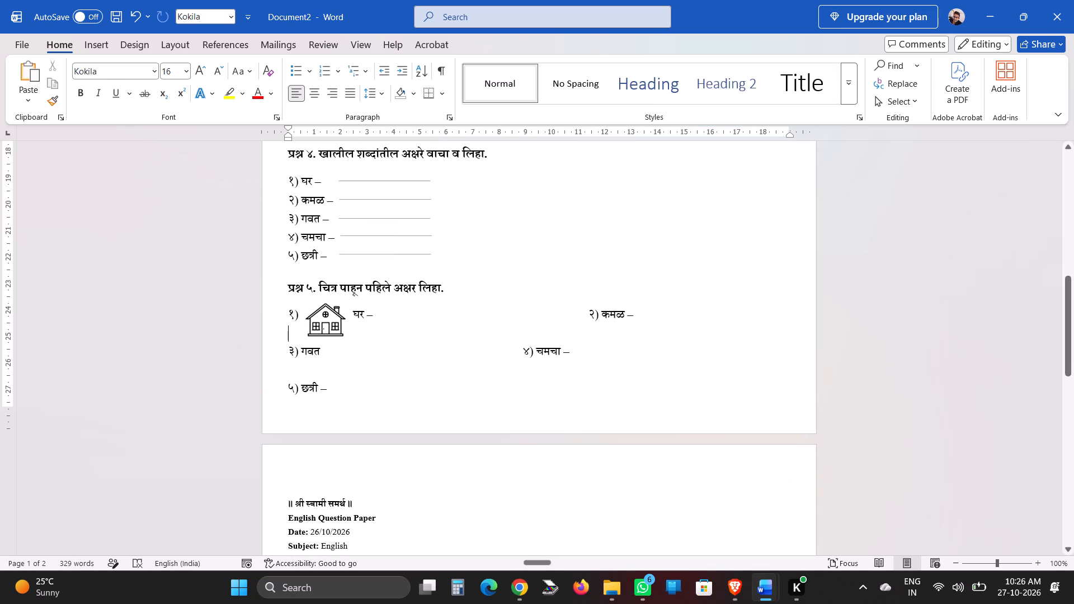
Delete the text "घर –" beside the house picture in question 5.
click(353, 315)
key(Delete)
key(Delete)
key(Delete)
key(Delete)
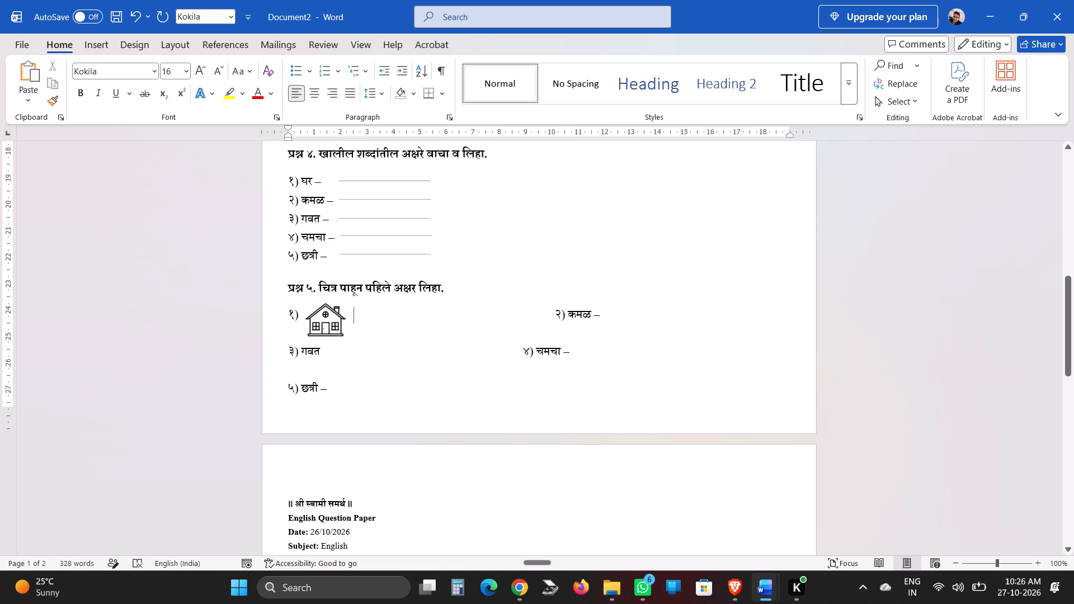
Nudge the house picture slightly to the right, away from "१)" in question 5.
click(299, 315)
click(323, 324)
key(Right)
key(Right)
key(Right)
key(Right)
key(Right)
key(Right)
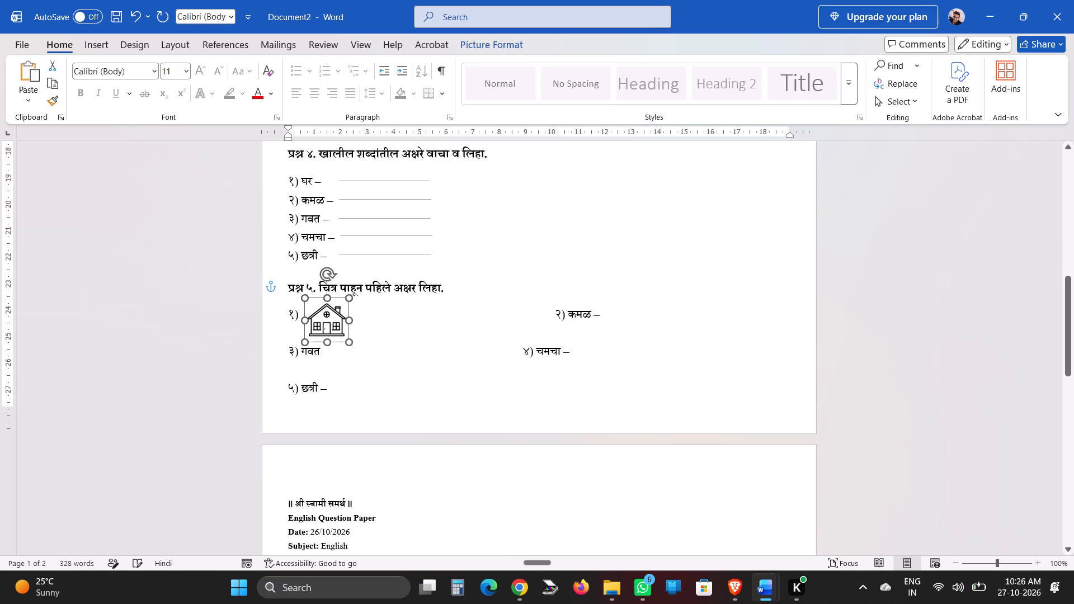
click(362, 321)
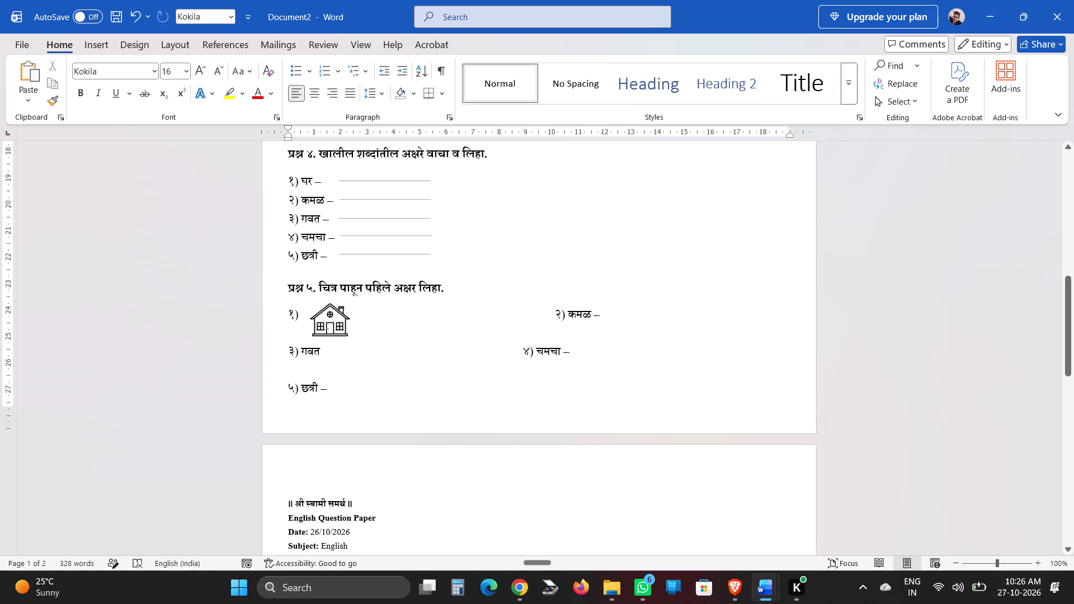
Add an answer blank of seven underscores after the house picture in question 5.
text(_______)
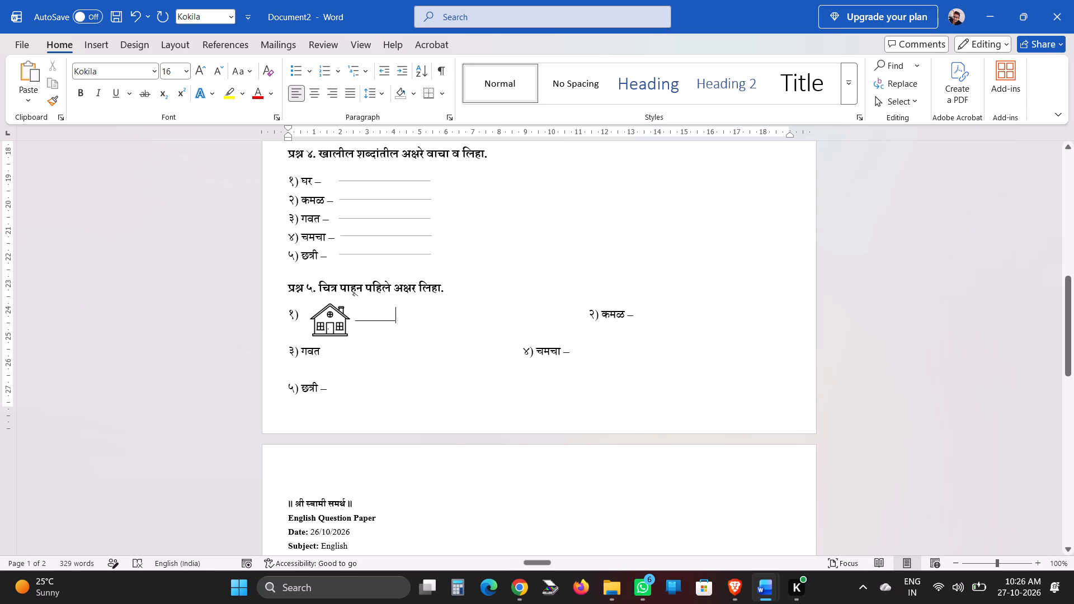
Remove spaces before "२) कमळ –" in question 5 so it starts at about the 6.3 cm ruler mark.
click(590, 312)
key(BackSpace)
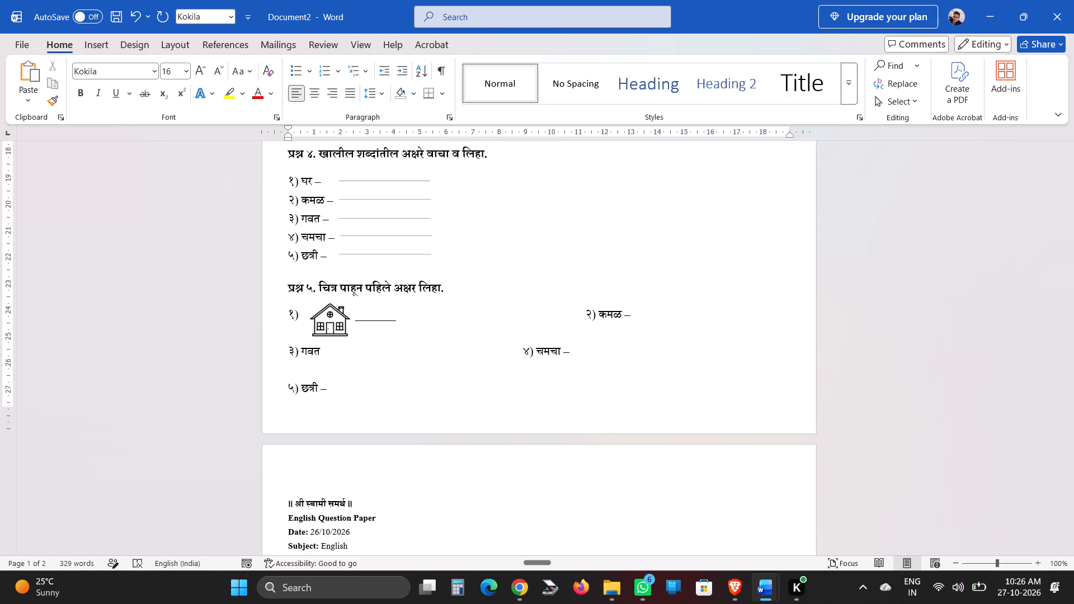
key(BackSpace)
key(BackSpace)
key(BackSpace)
key(BackSpace)
key(BackSpace)
key(BackSpace)
key(BackSpace)
key(BackSpace)
key(BackSpace)
key(BackSpace)
key(BackSpace)
key(BackSpace)
key(BackSpace)
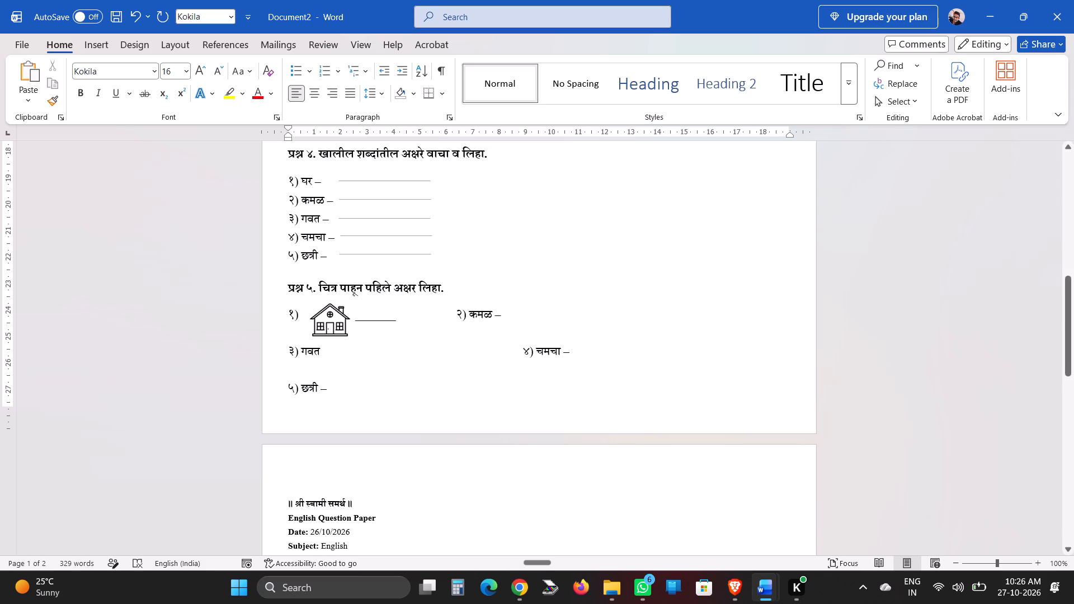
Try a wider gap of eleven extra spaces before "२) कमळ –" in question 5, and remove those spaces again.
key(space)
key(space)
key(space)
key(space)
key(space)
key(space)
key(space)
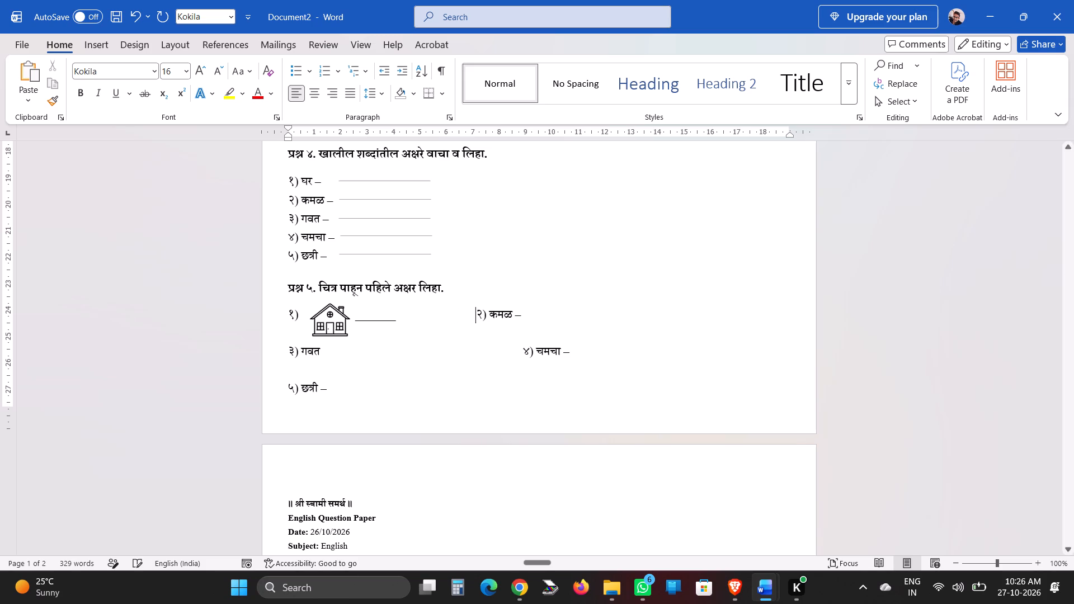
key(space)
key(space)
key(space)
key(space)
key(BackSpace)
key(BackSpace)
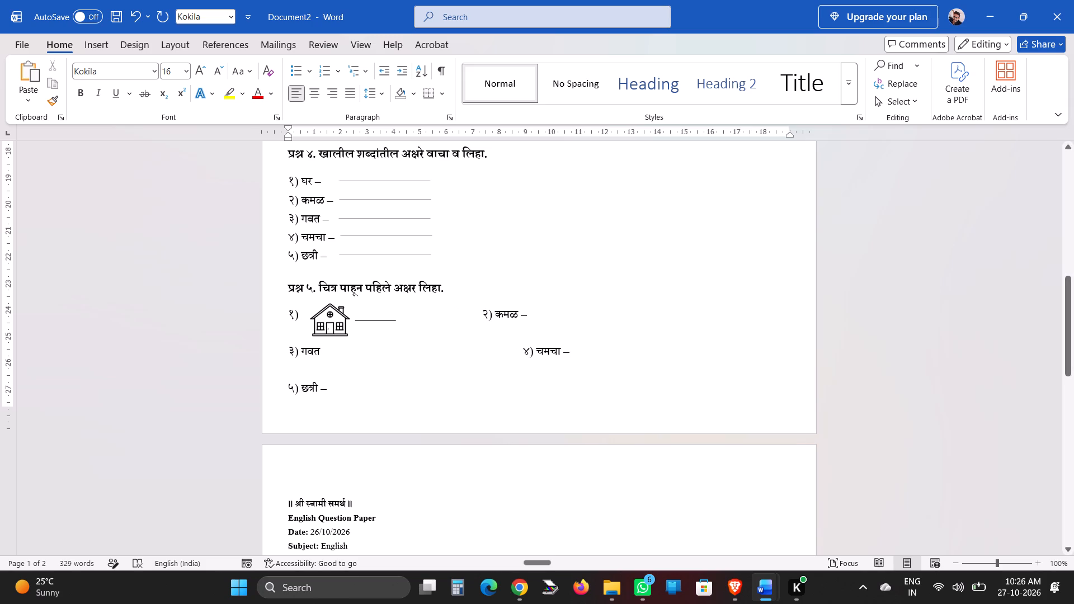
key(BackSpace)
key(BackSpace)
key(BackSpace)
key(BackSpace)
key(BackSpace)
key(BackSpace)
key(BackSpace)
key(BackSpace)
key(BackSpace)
Insert an extra space between "२)" and "कमळ" in question 5.
click(467, 319)
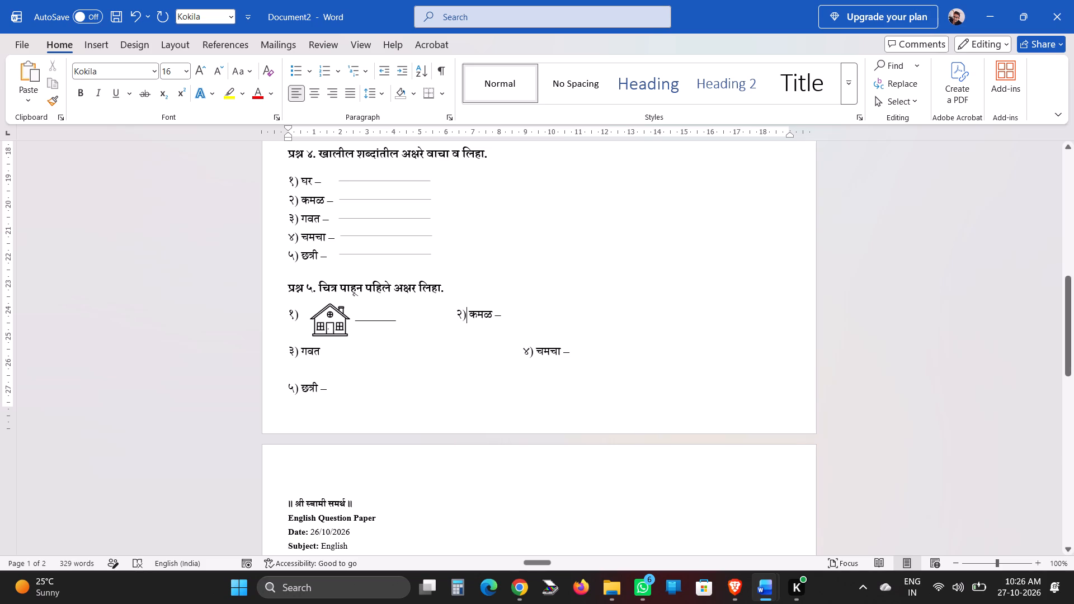
key(space)
Switch to Chrome and select the word "ghar" in the "ghar symbol" search query for editing.
key(alt+Tab)
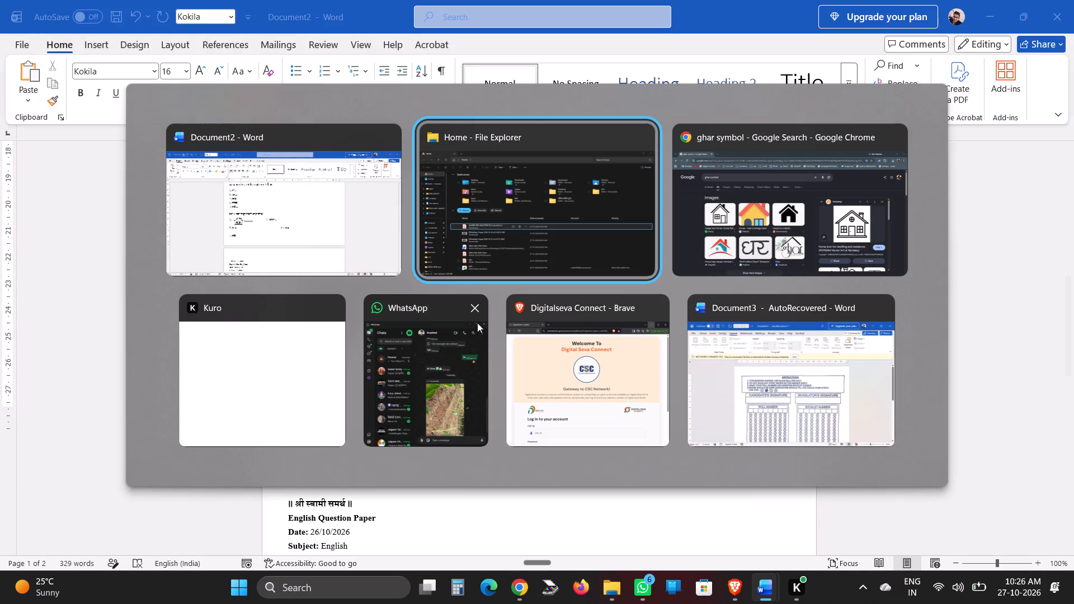
key(alt+Tab)
double_click(159, 114)
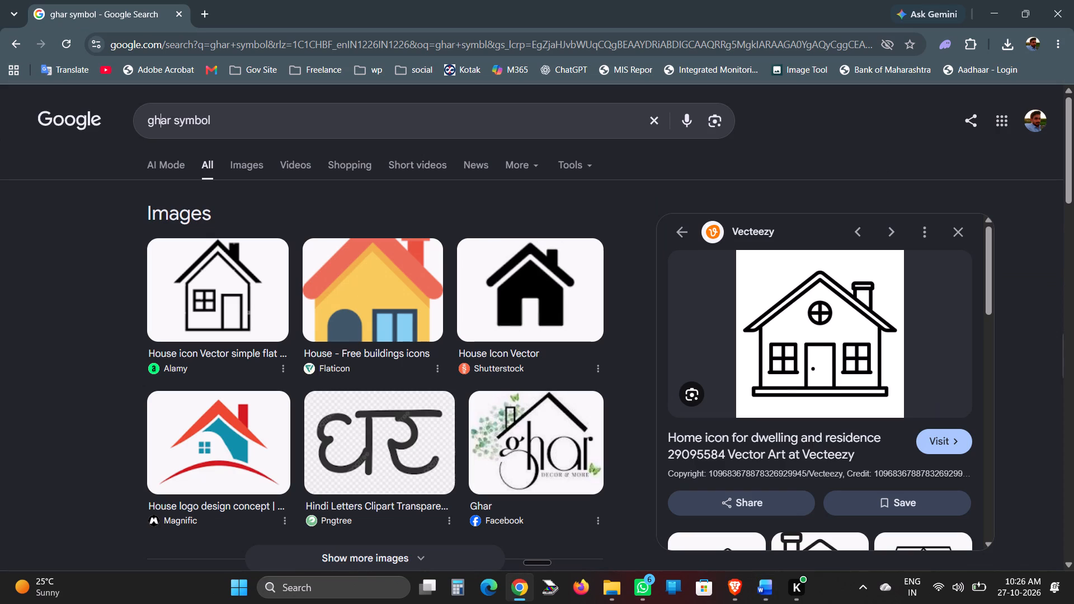
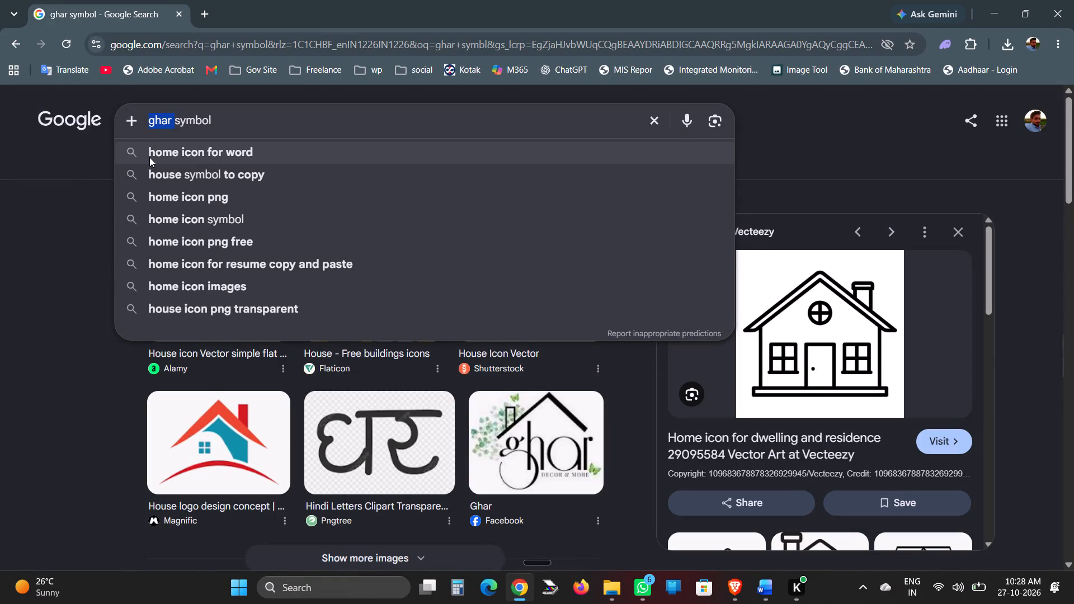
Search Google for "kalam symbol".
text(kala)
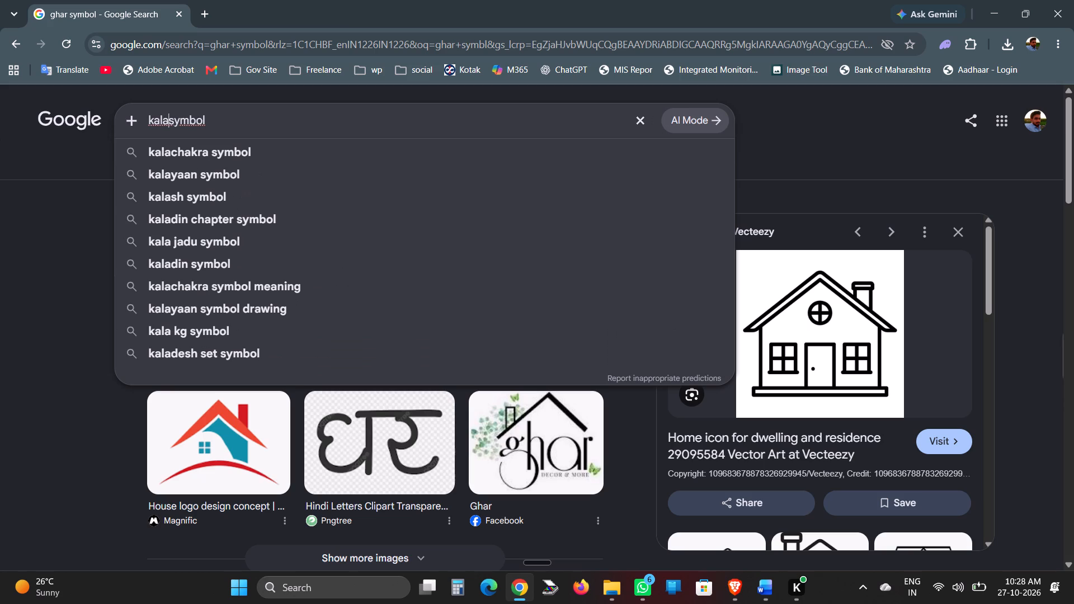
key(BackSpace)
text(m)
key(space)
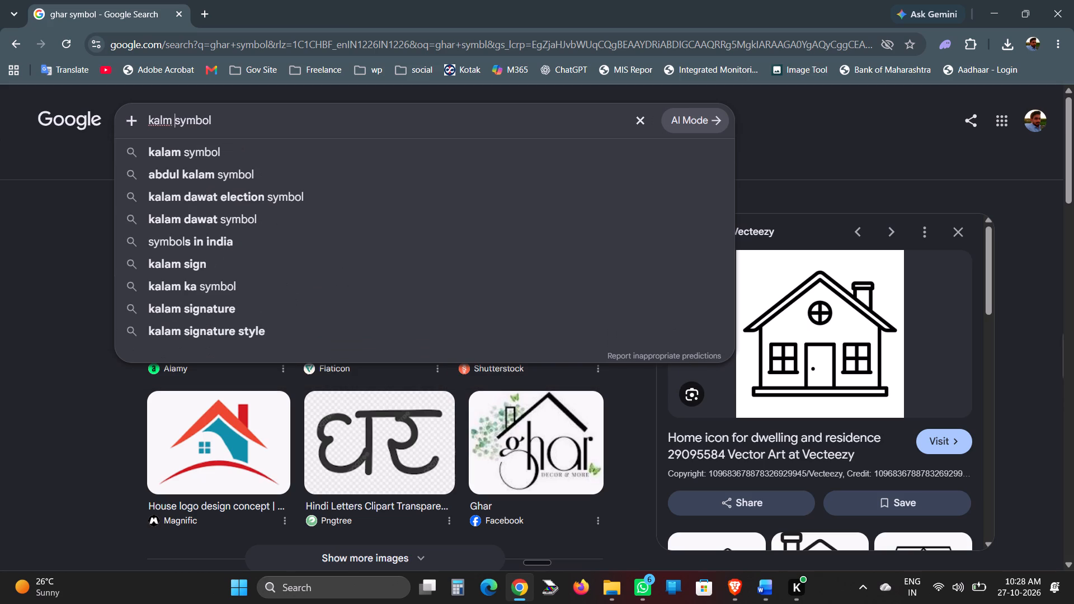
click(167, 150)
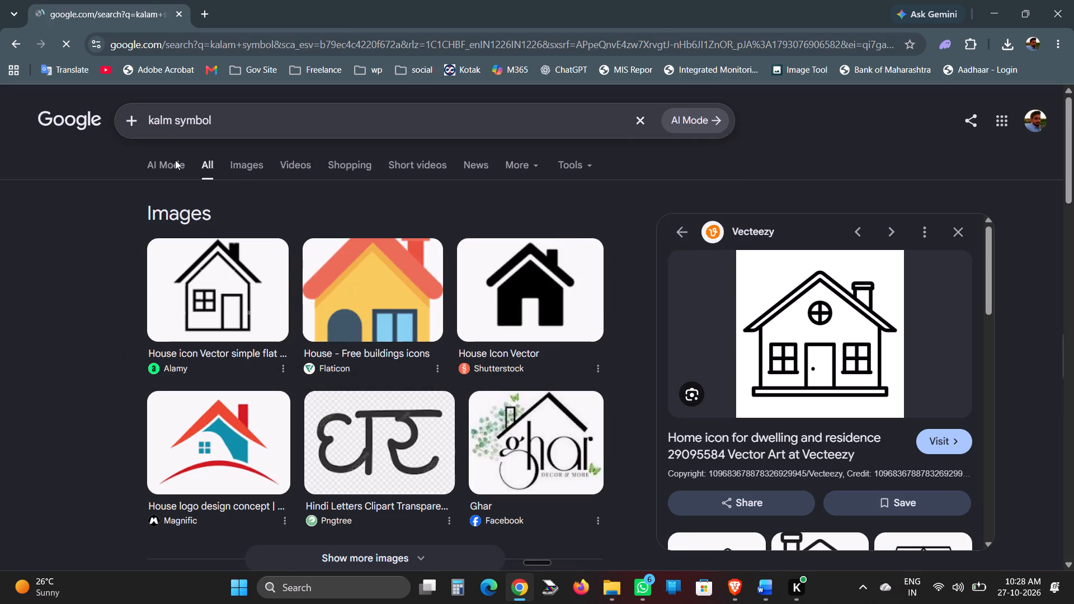
Replace "kalam" in the query with the Marathi word "कमळ" and search for "कमळ symbol".
double_click(151, 121)
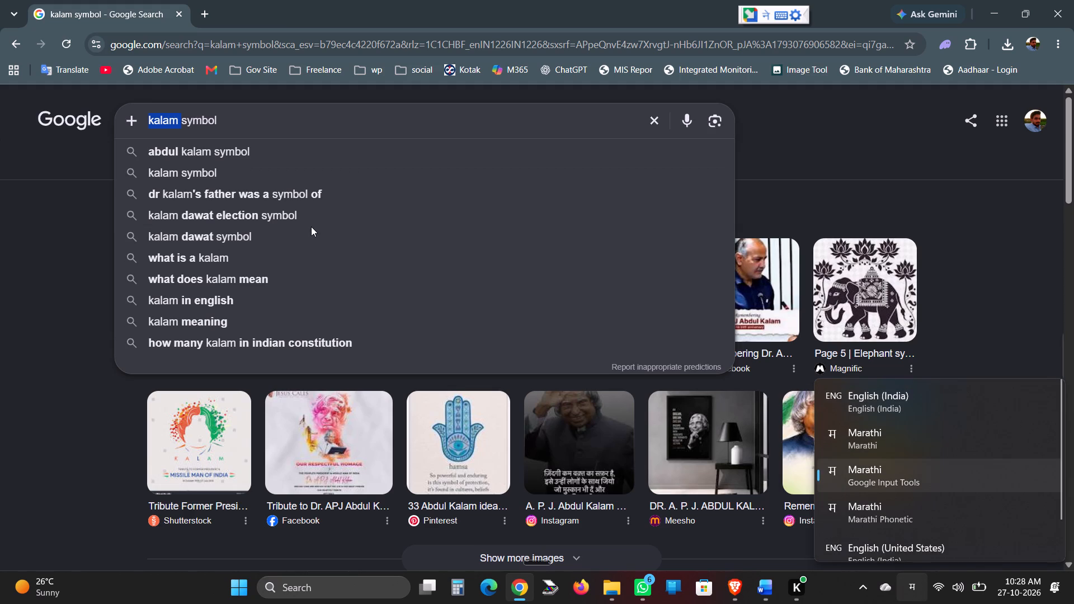
text(kam)
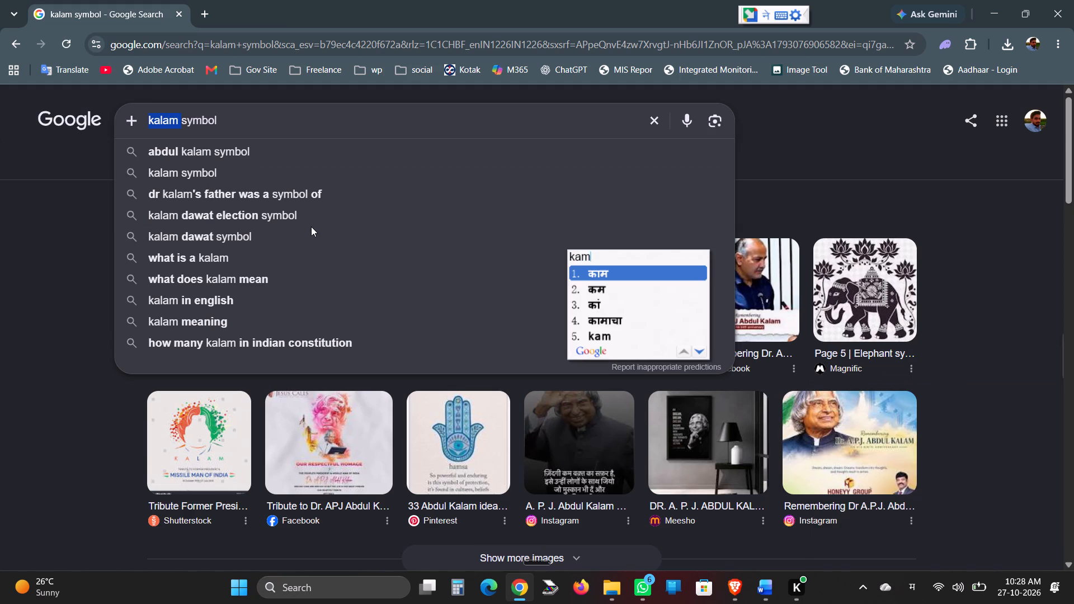
key(a)
key(l)
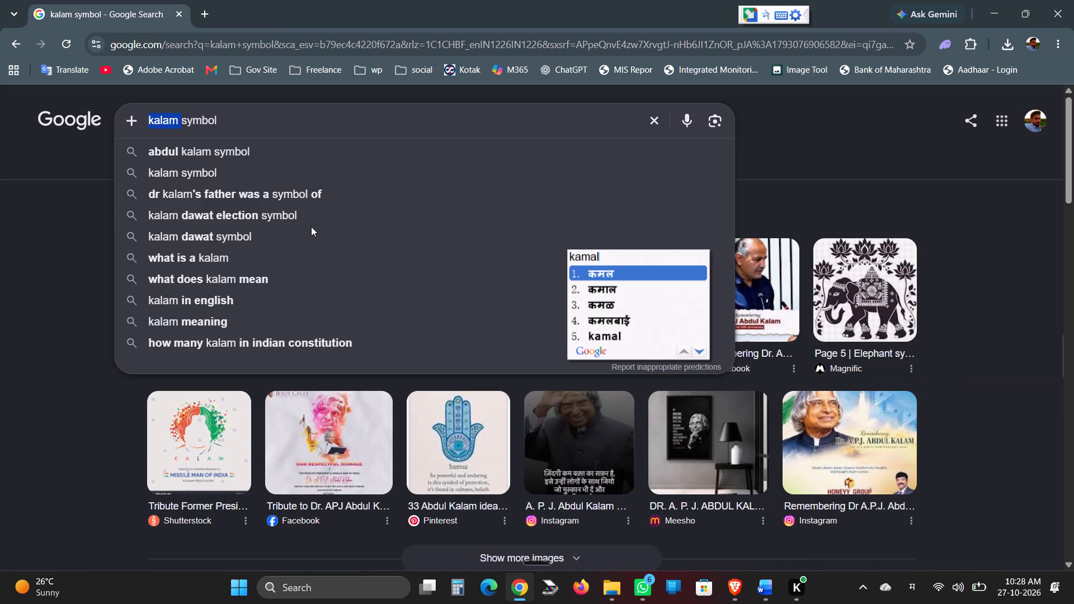
key(Down)
key(Down)
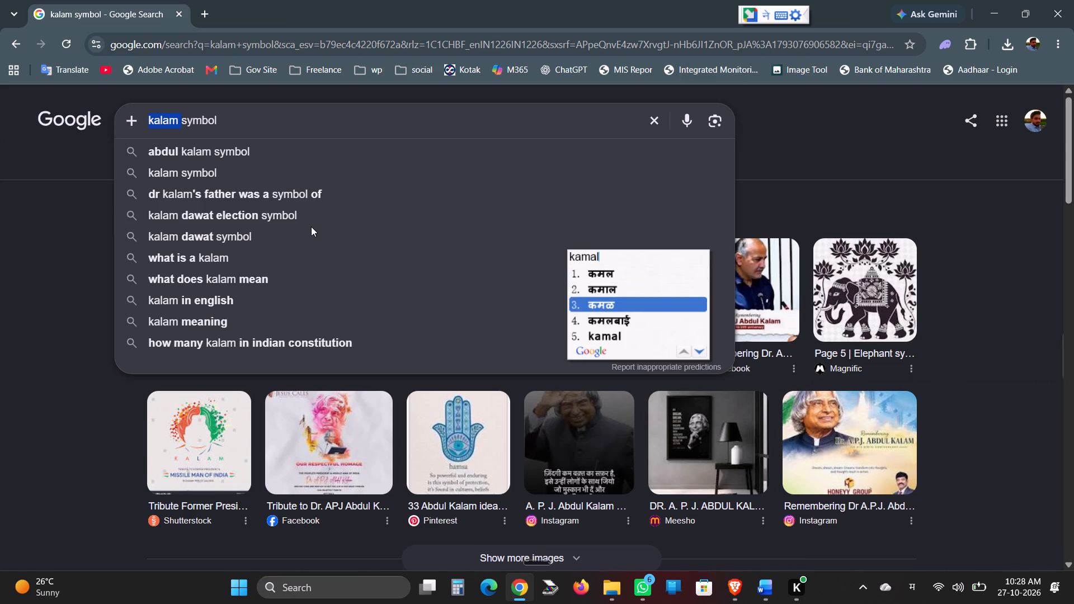
key(Return)
key(space)
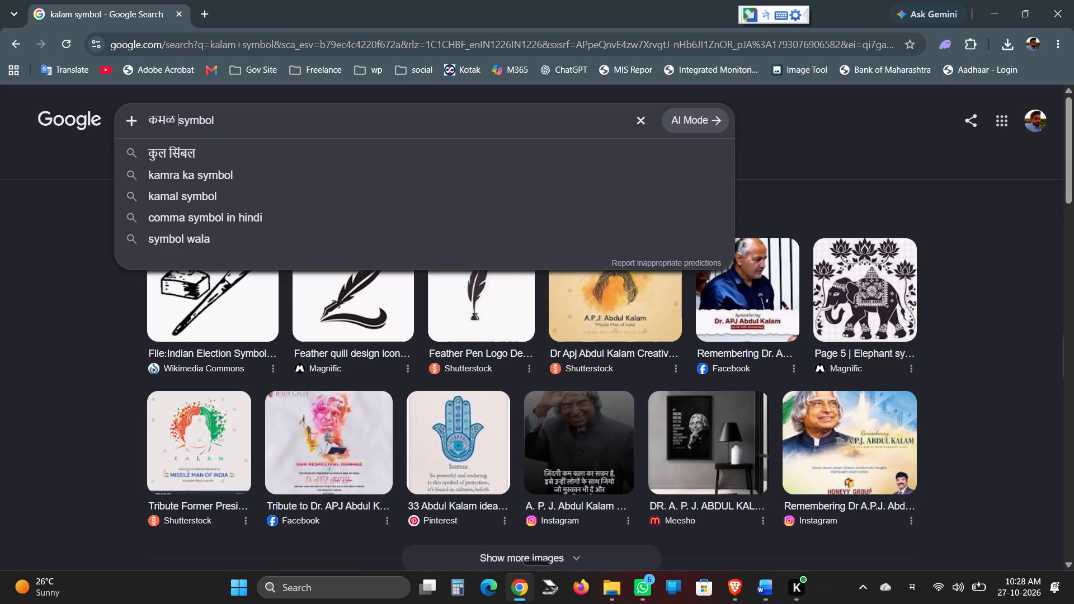
click(199, 120)
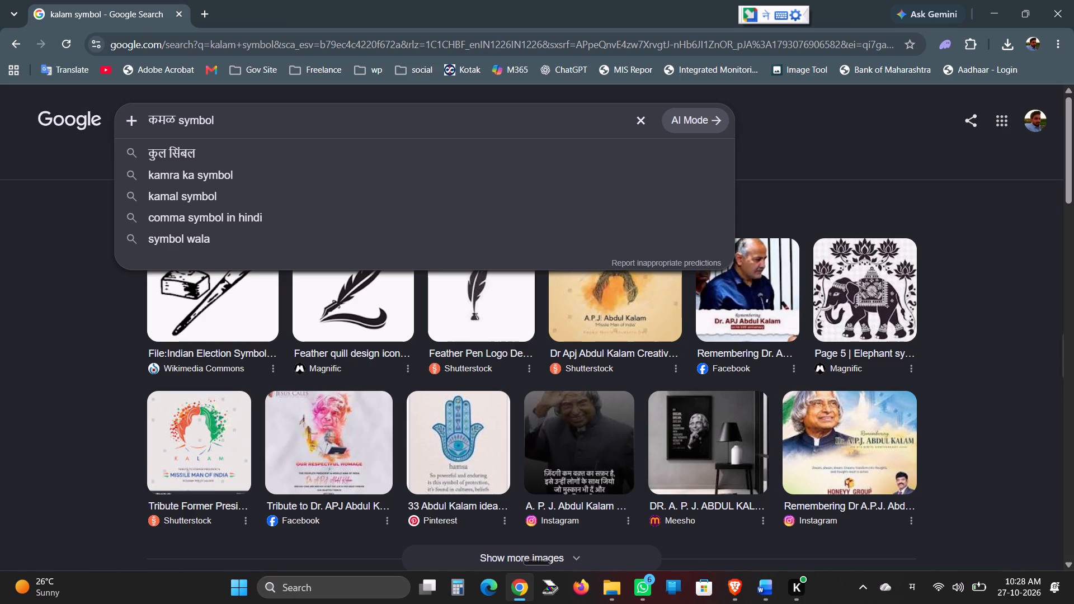
click(220, 130)
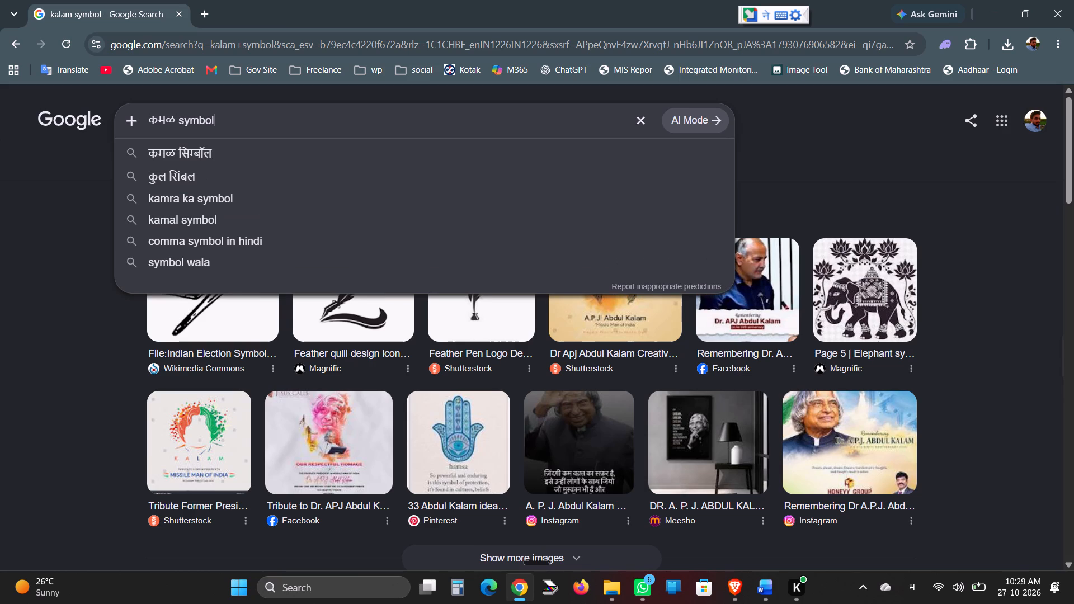
key(Return)
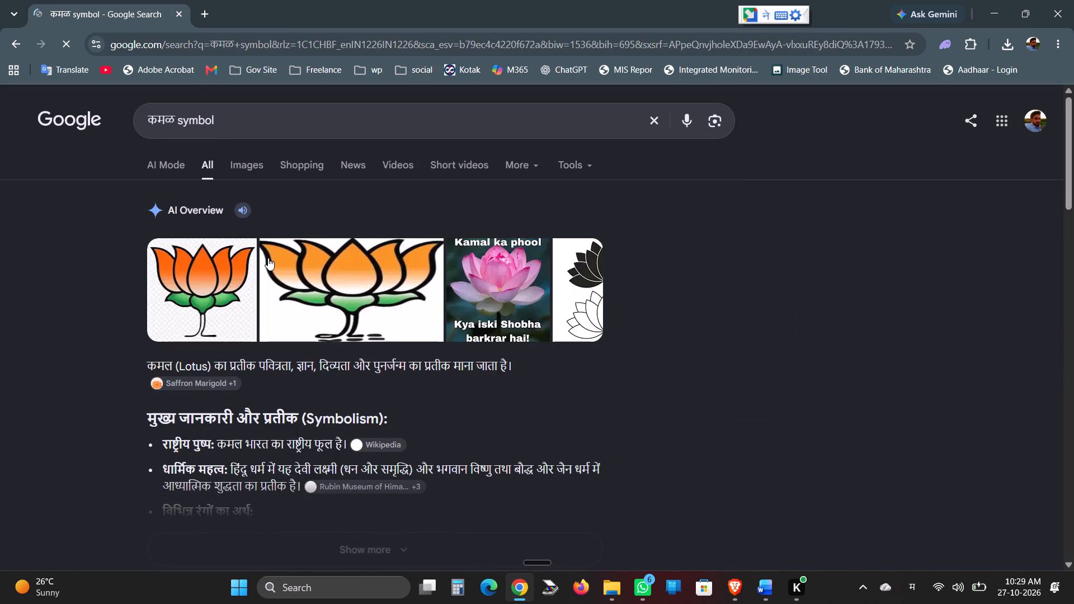
Open the black-and-white lotus result and examine its related images for a suitable simple lotus picture.
click(581, 270)
scroll(803, 350, down, 3)
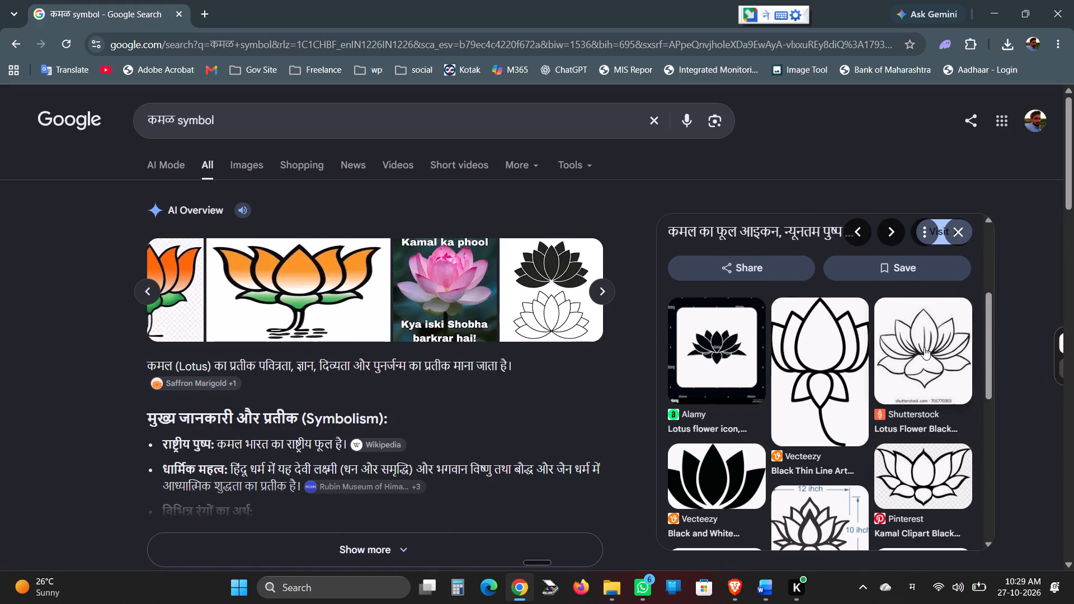
scroll(924, 347, down, 1)
scroll(871, 422, down, 3)
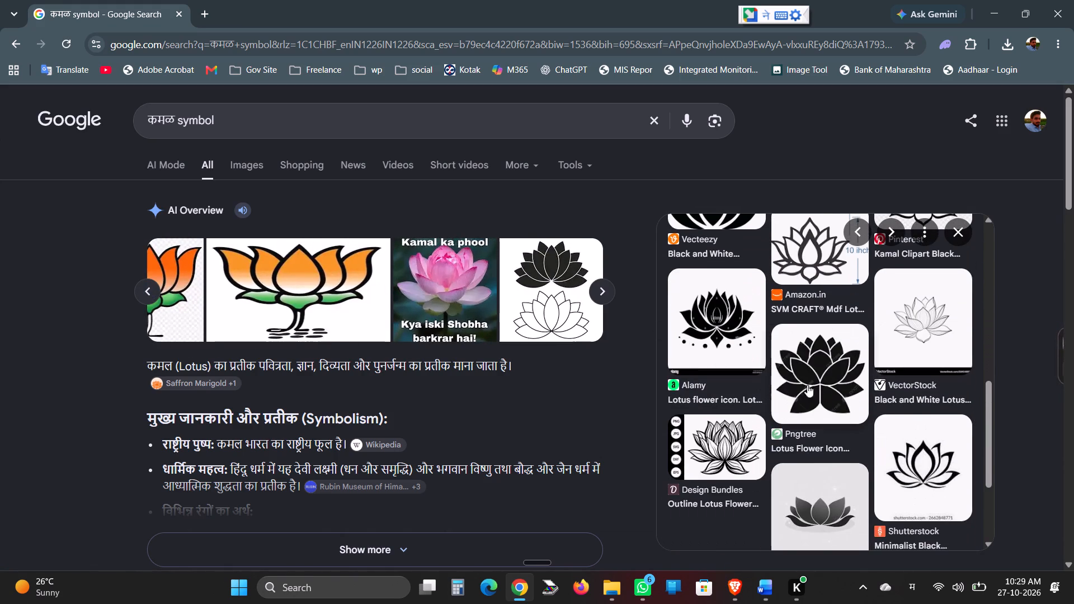
click(908, 461)
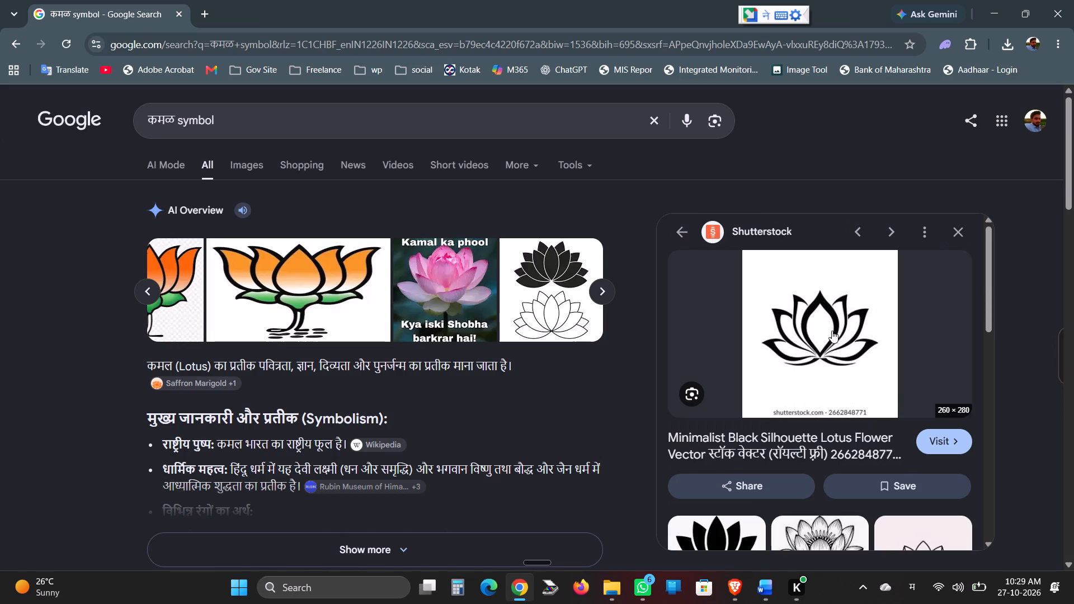
right_click(830, 320)
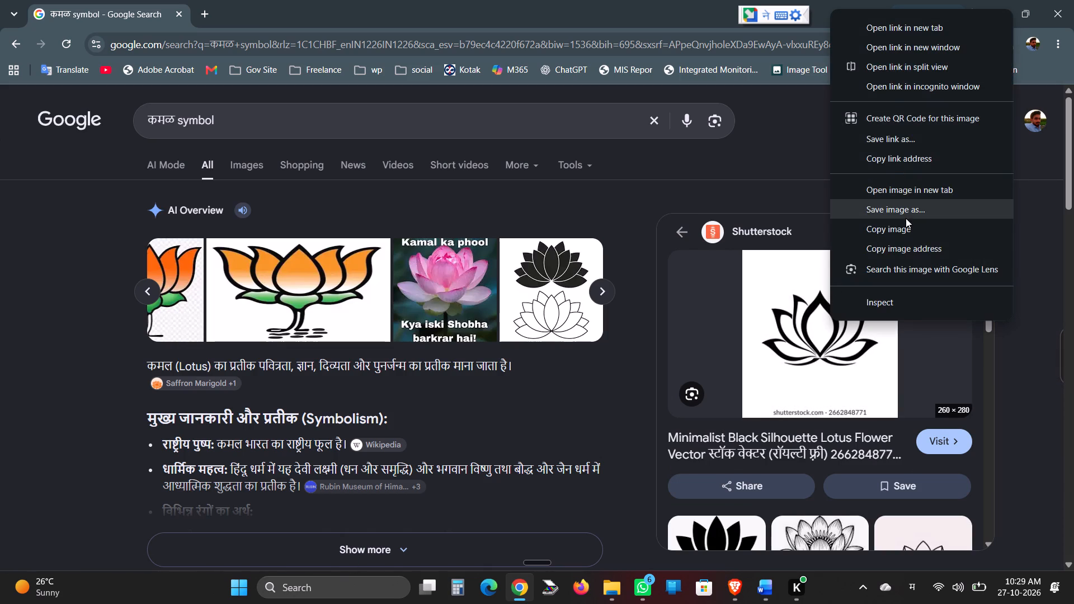
scroll(771, 361, down, 5)
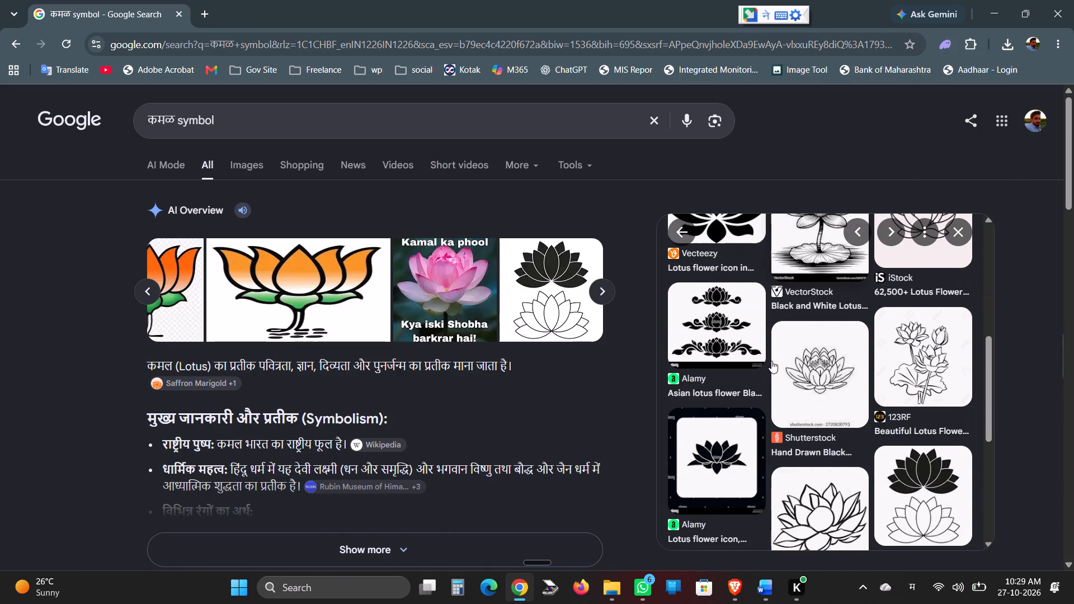
scroll(771, 361, up, 1)
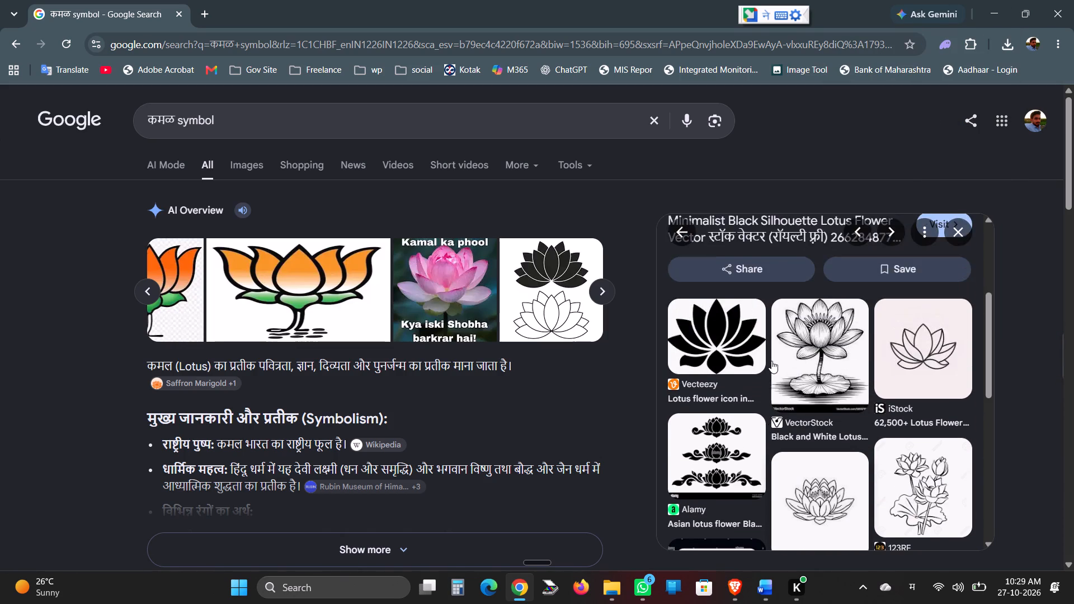
scroll(771, 361, up, 7)
click(848, 231)
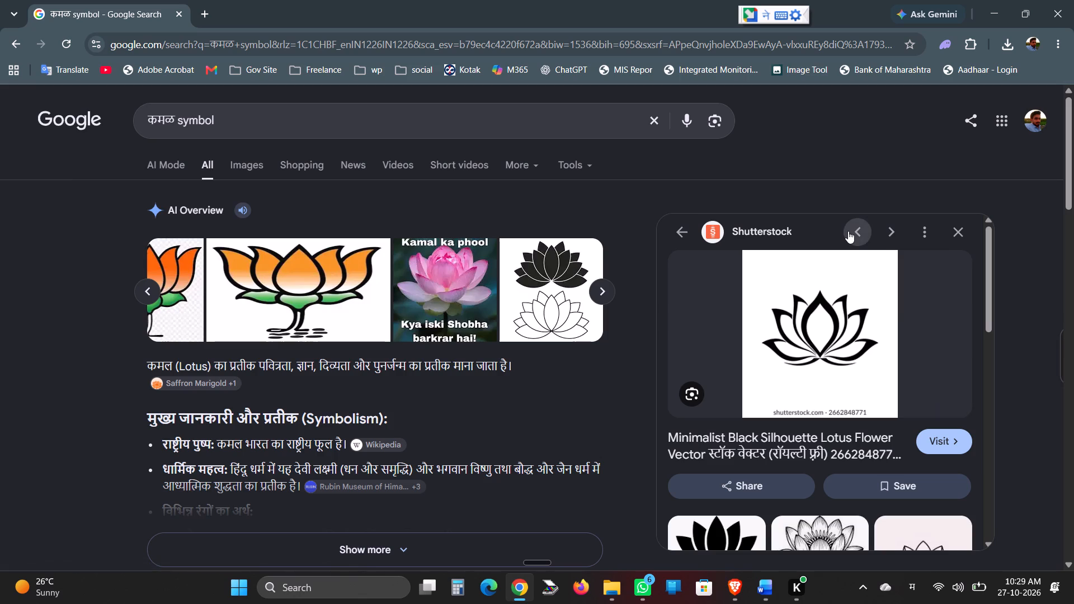
scroll(822, 304, down, 4)
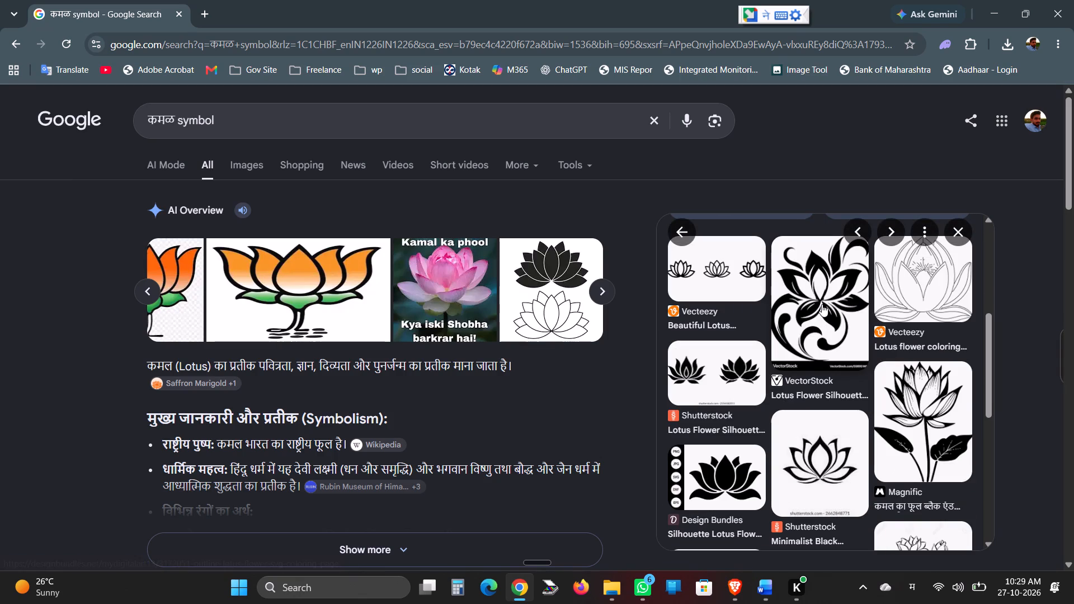
click(689, 236)
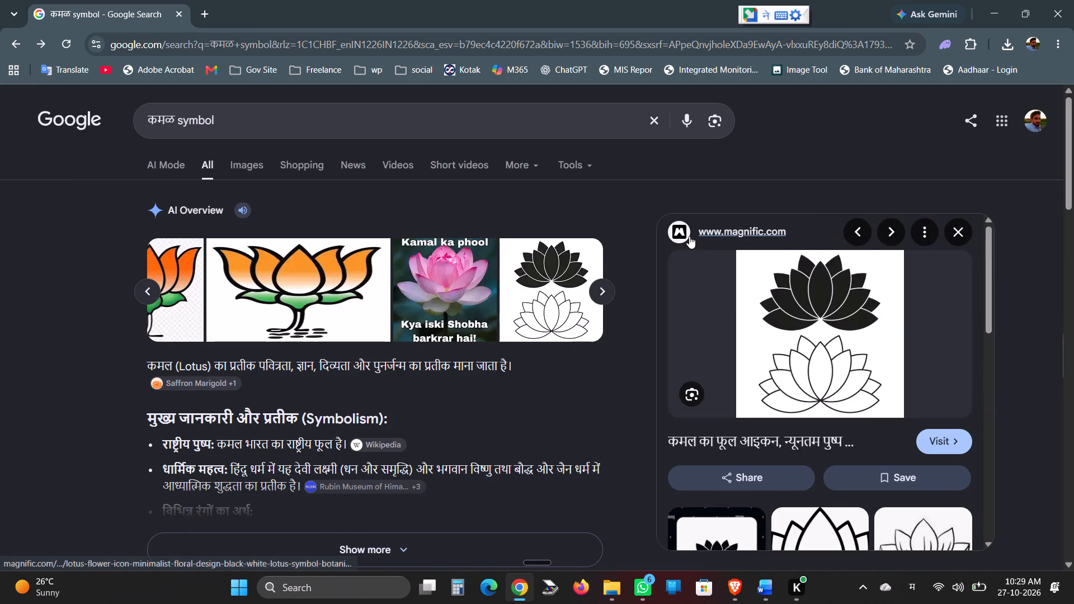
scroll(753, 314, down, 4)
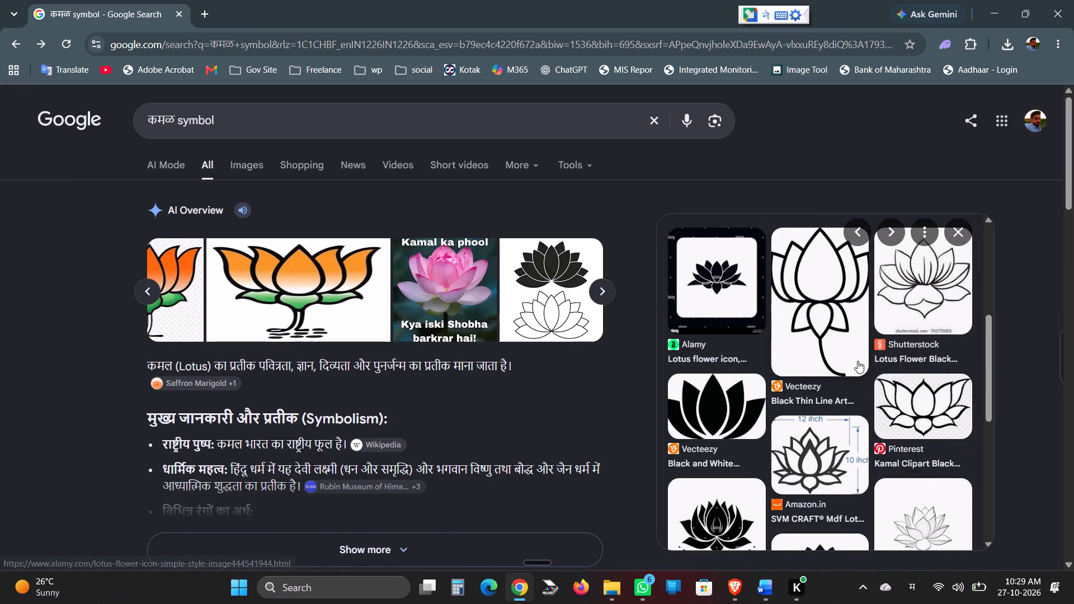
scroll(819, 403, down, 3)
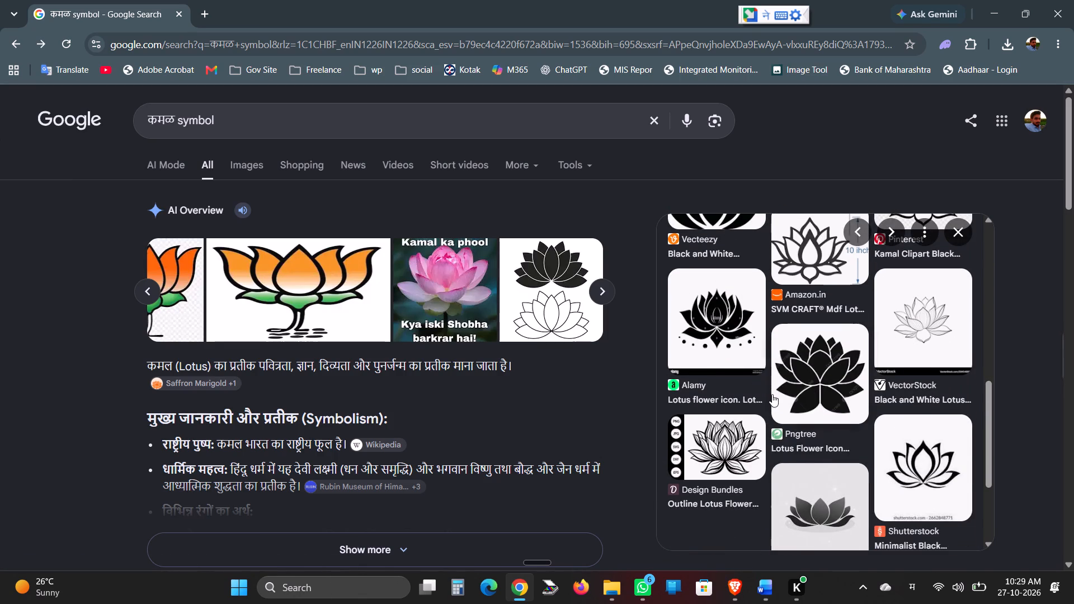
scroll(844, 505, up, 2)
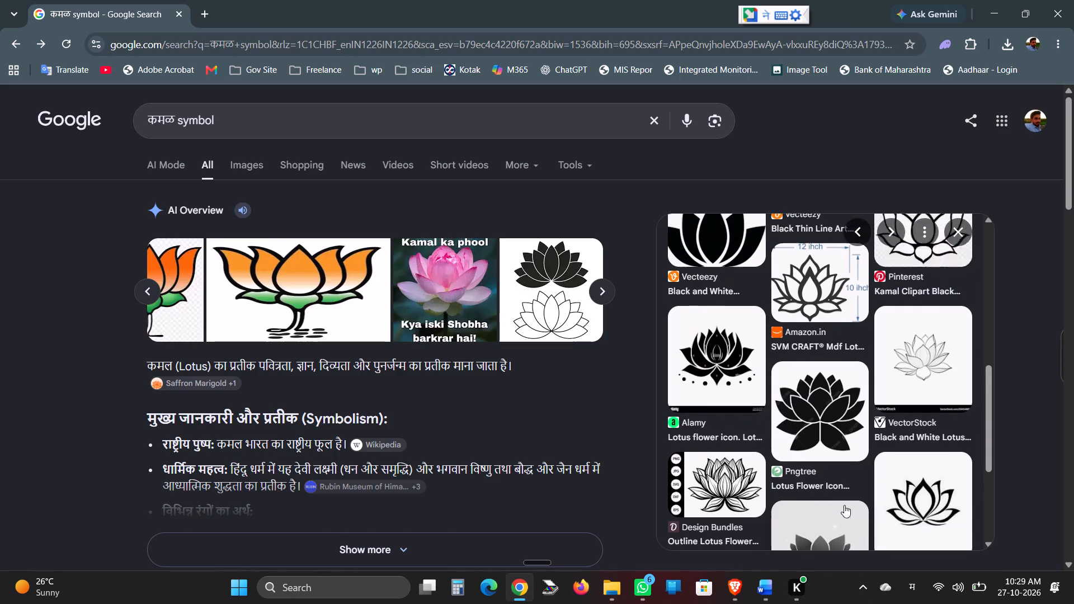
scroll(829, 469, up, 2)
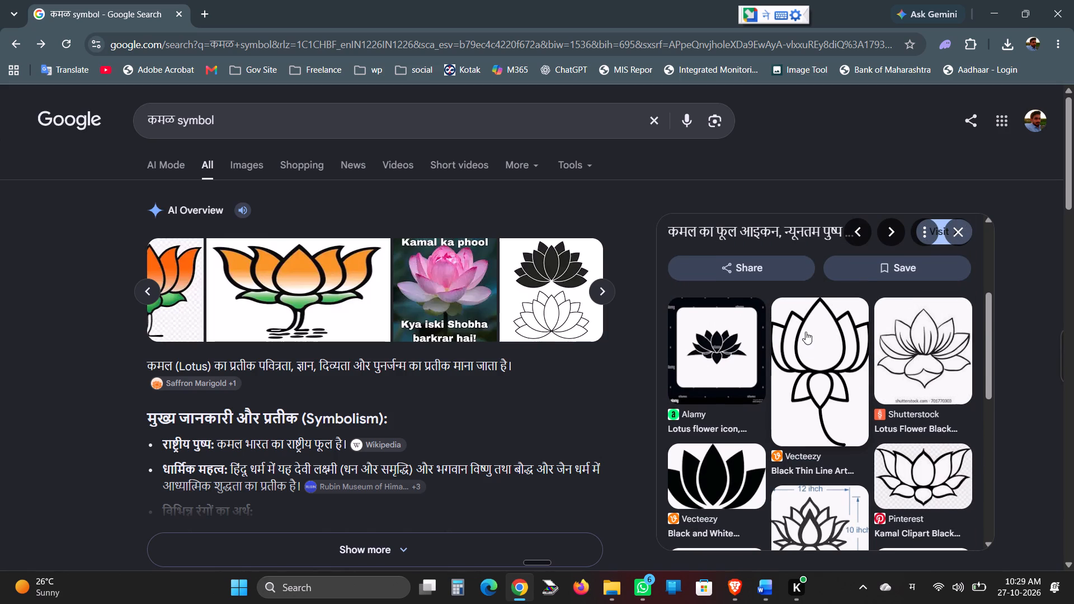
From the minimalist Shutterstock lotus's related images, open VectorStock's black-and-white lotus flower with stem and copy the image.
scroll(805, 329, down, 5)
click(890, 409)
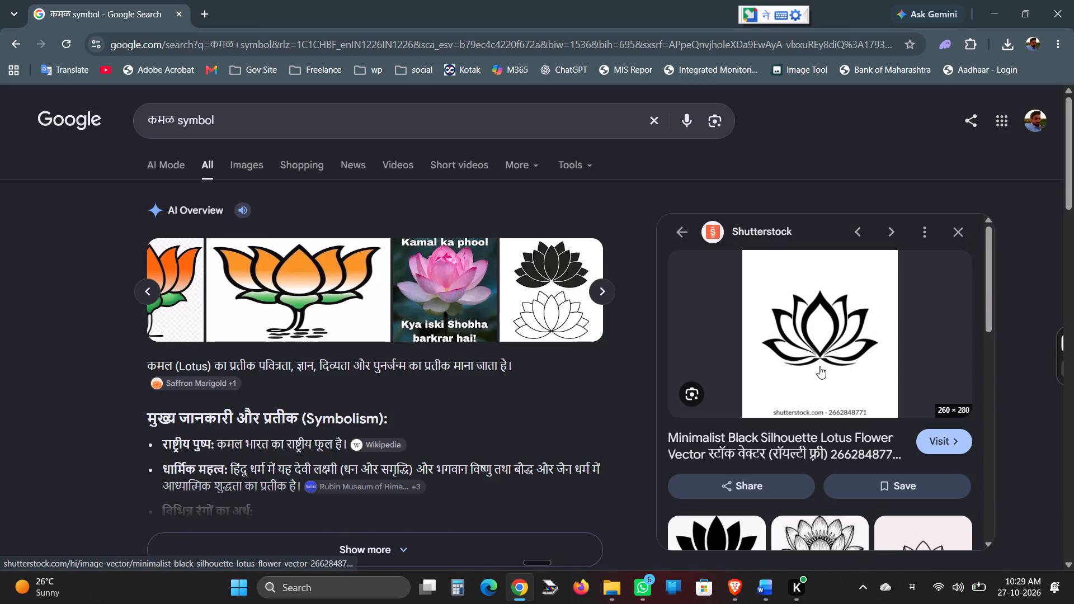
scroll(850, 304, down, 3)
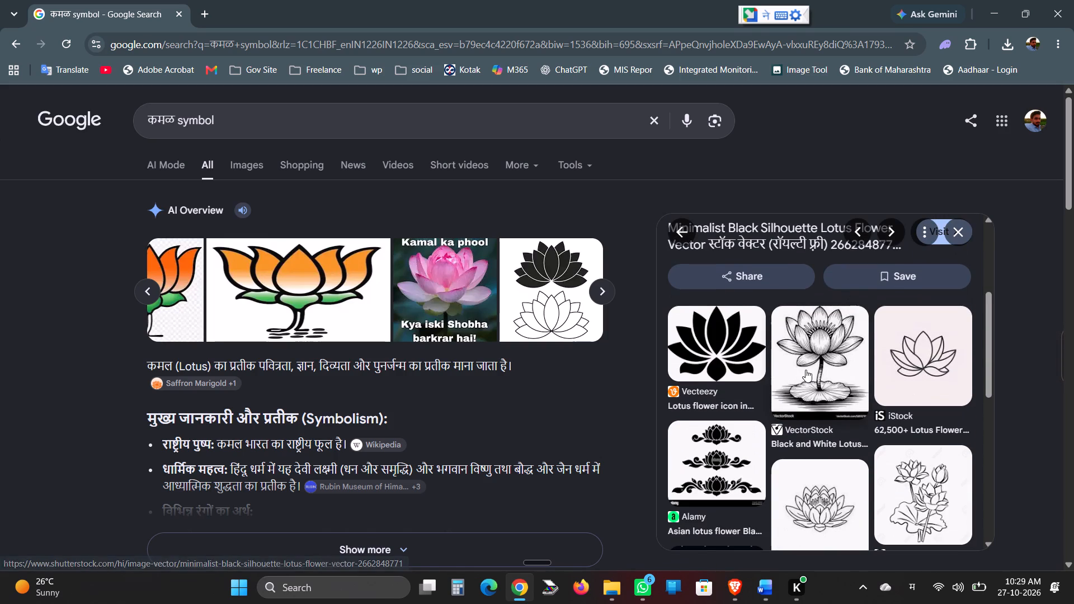
click(802, 361)
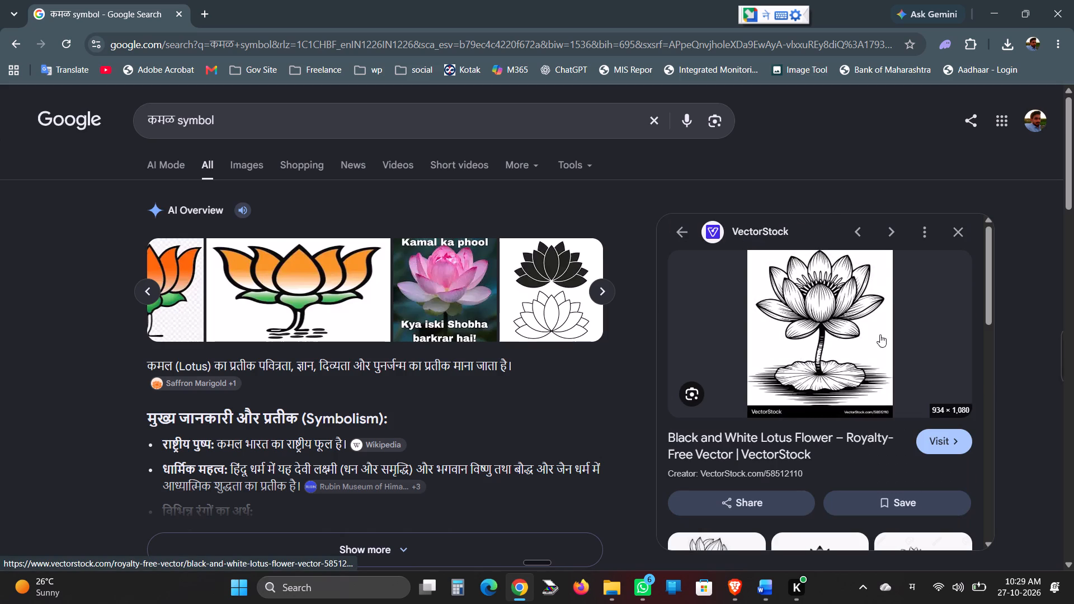
right_click(840, 327)
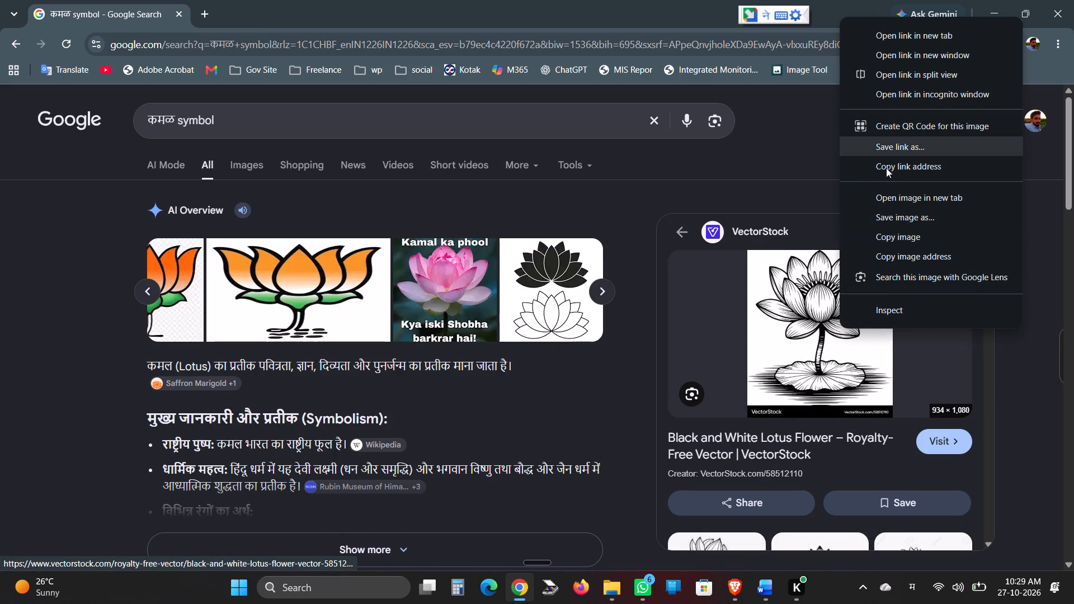
click(889, 239)
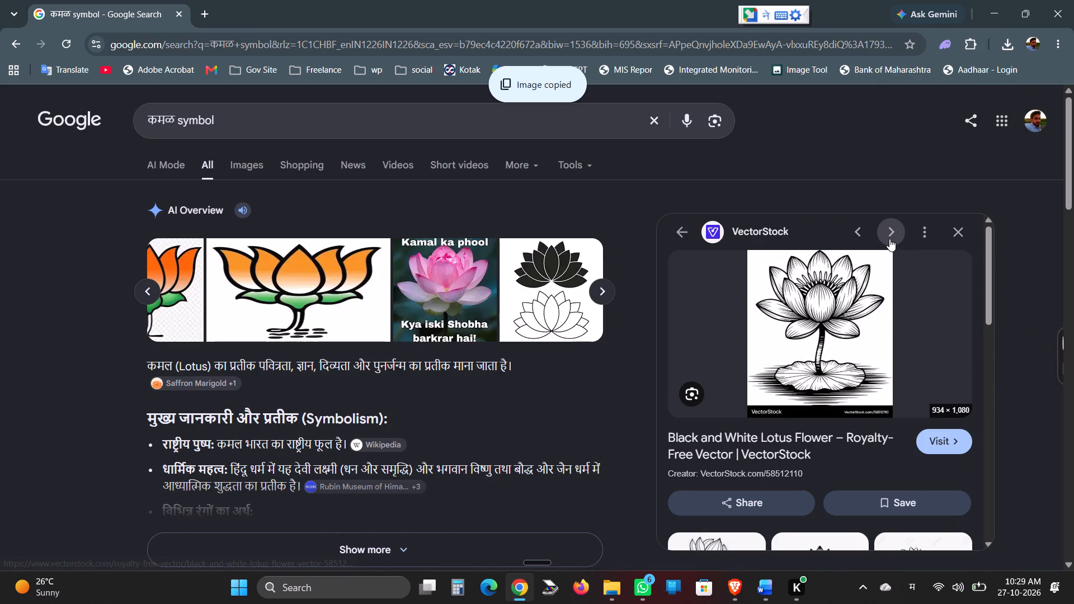
Switch to Word, add another space after "२)" in question 5, and paste the lotus picture before "कमळ".
key(alt+Tab)
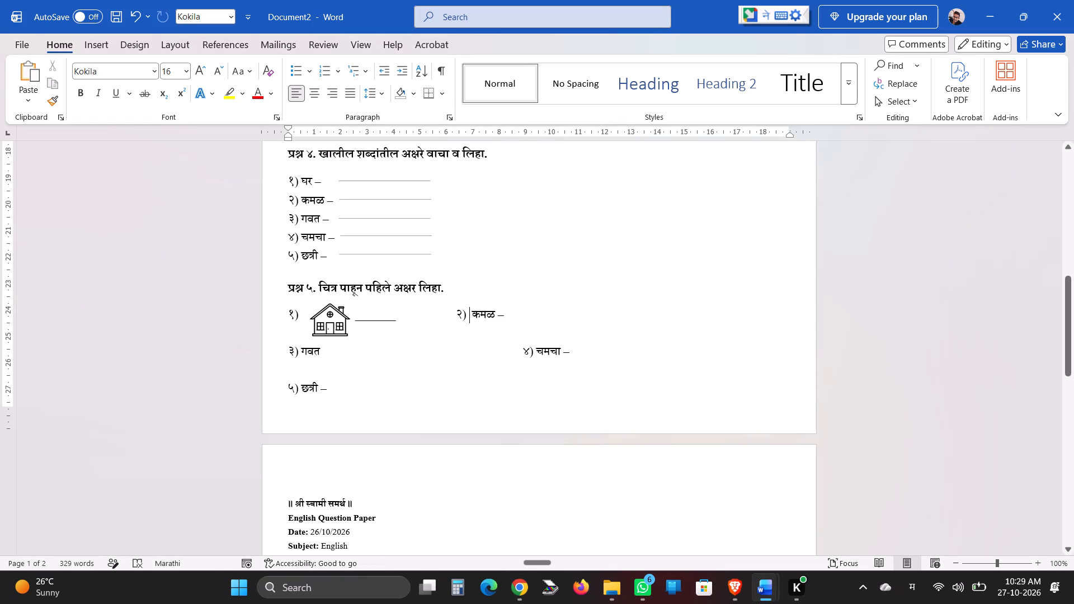
key(space)
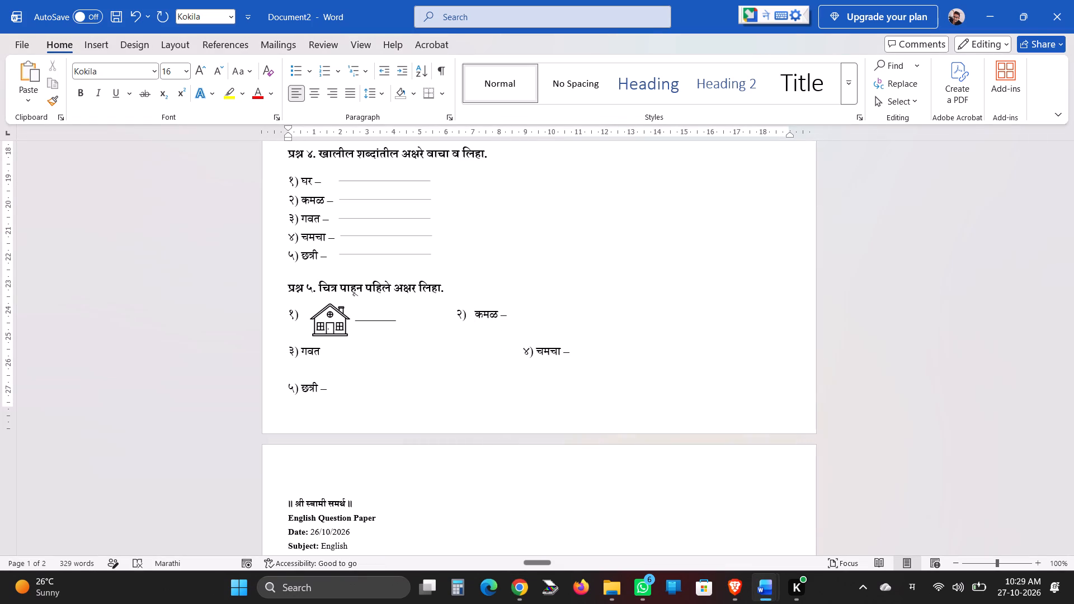
key(ctrl+v)
Crop the black VectorStock banner off the bottom of the pasted lotus picture.
click(511, 292)
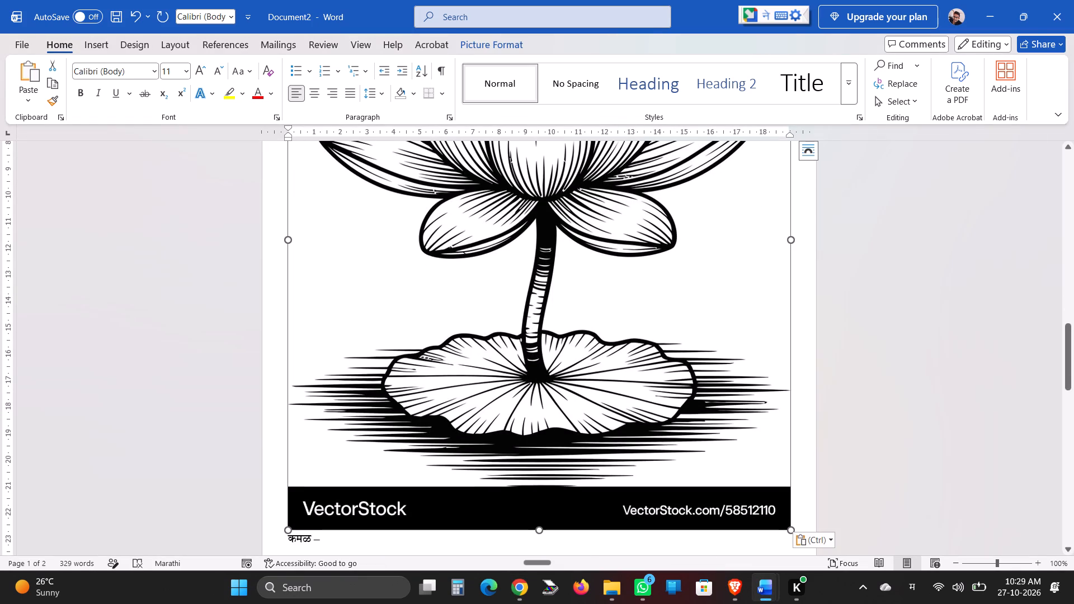
click(503, 23)
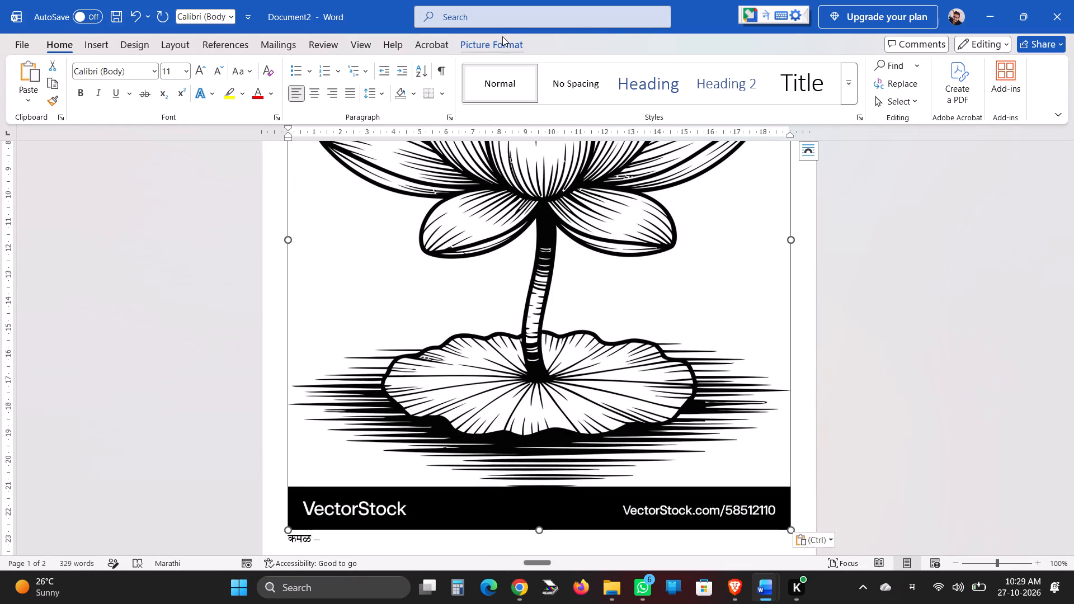
click(503, 46)
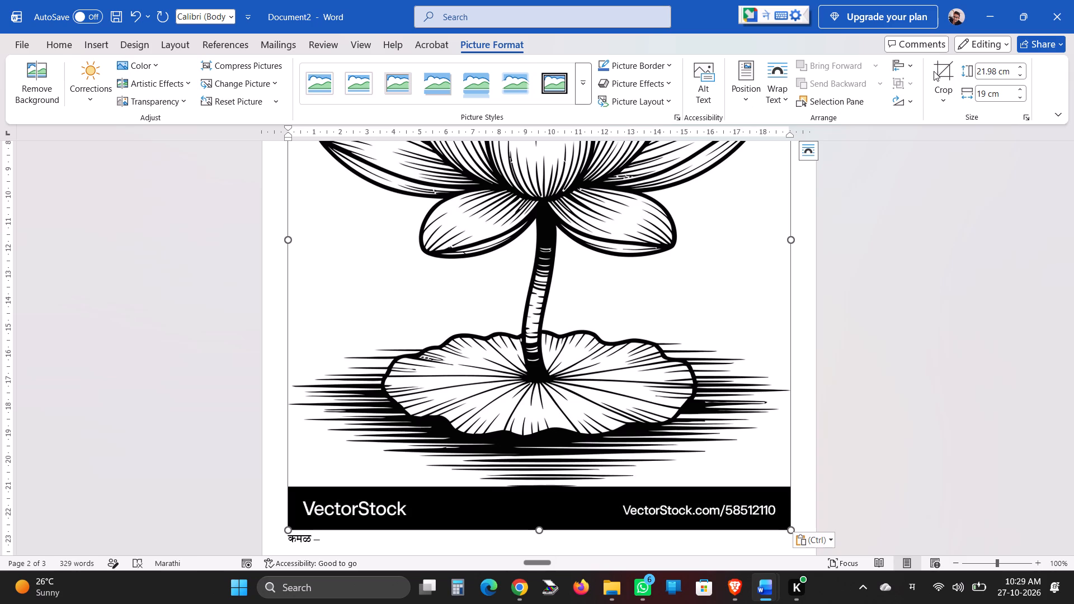
click(934, 71)
drag(539, 528, 539, 508)
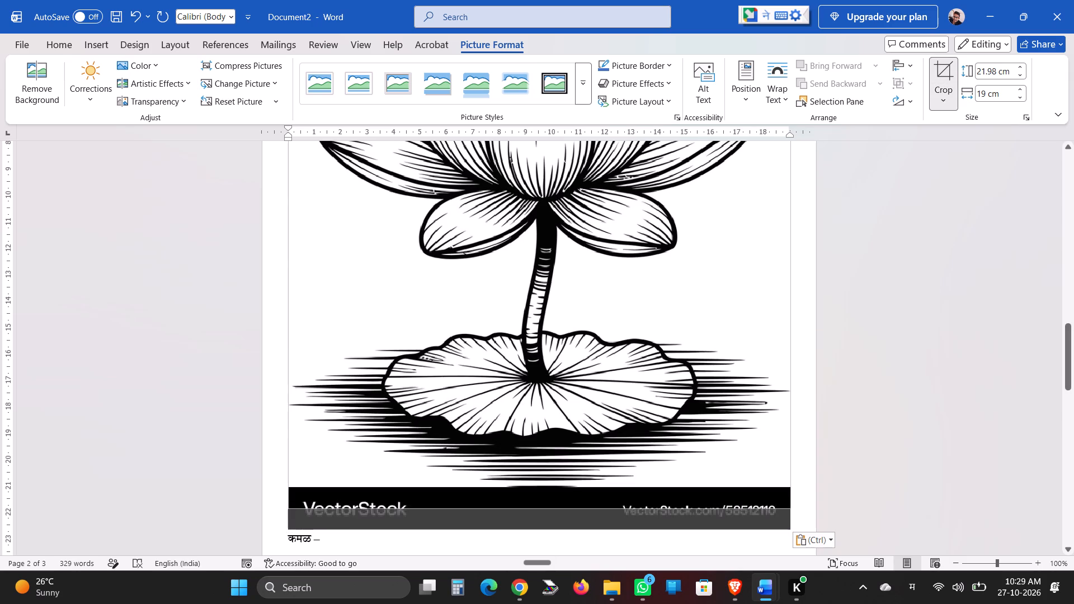
drag(539, 508, 536, 484)
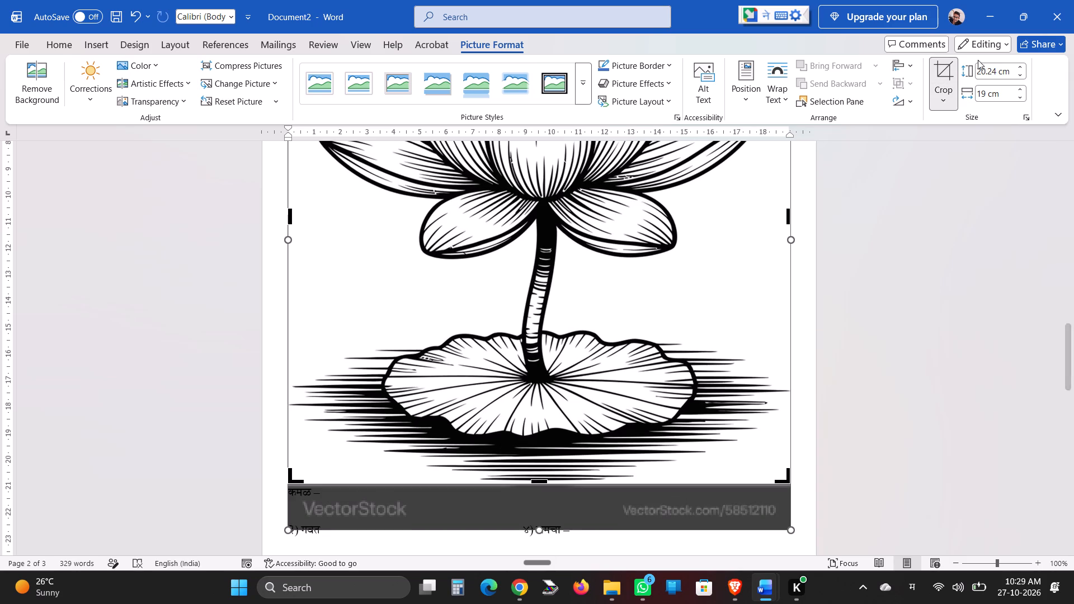
key(Return)
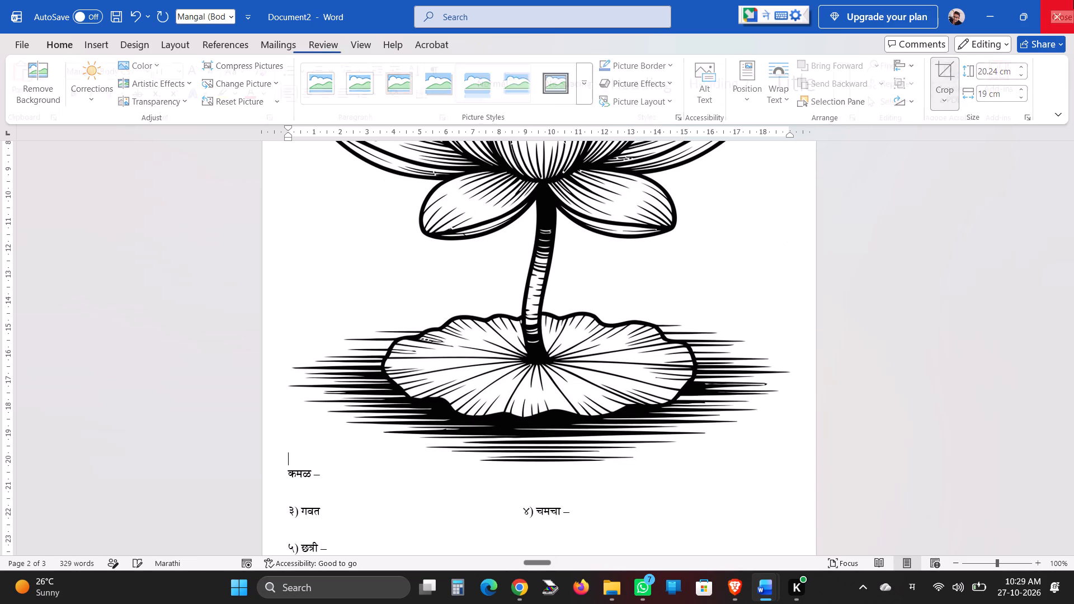
Shrink the cropped lotus picture proportionally until it is only slightly larger than the house picture in question 5.
click(694, 245)
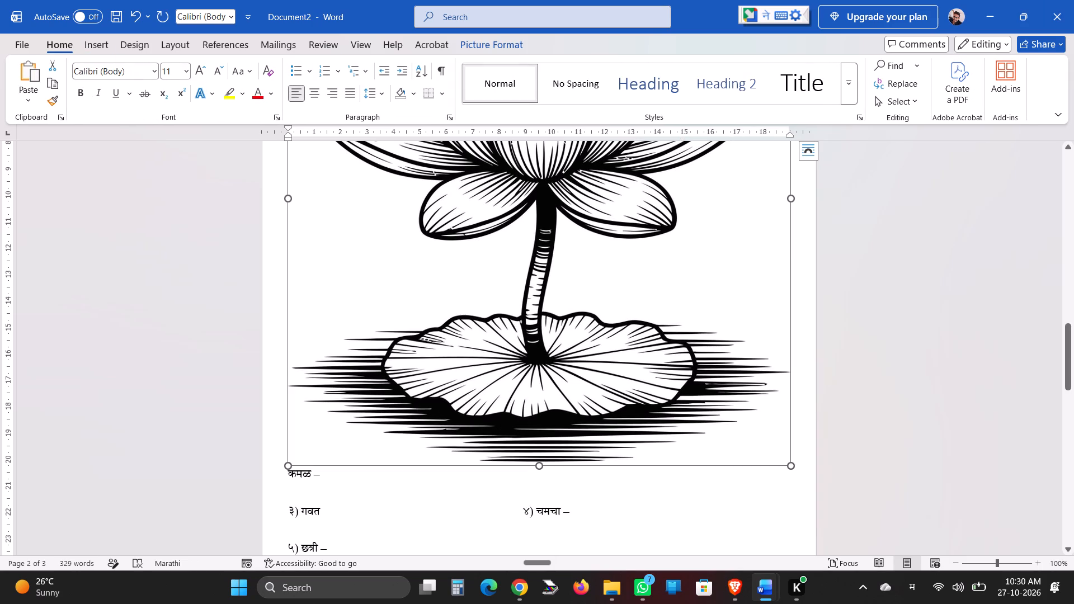
drag(793, 466, 525, 210)
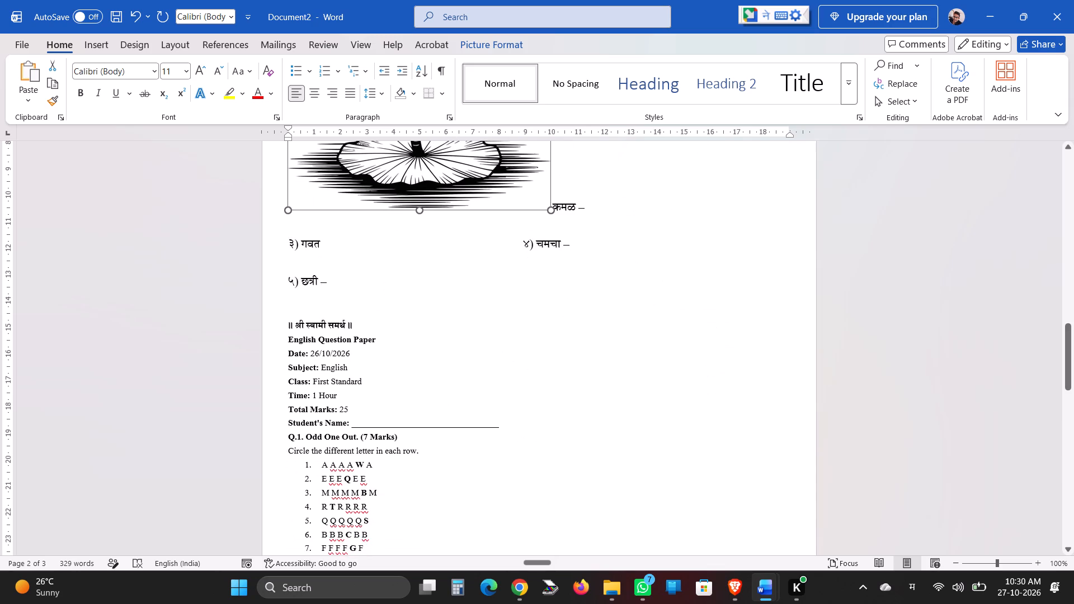
drag(525, 210, 463, 194)
scroll(536, 319, up, 6)
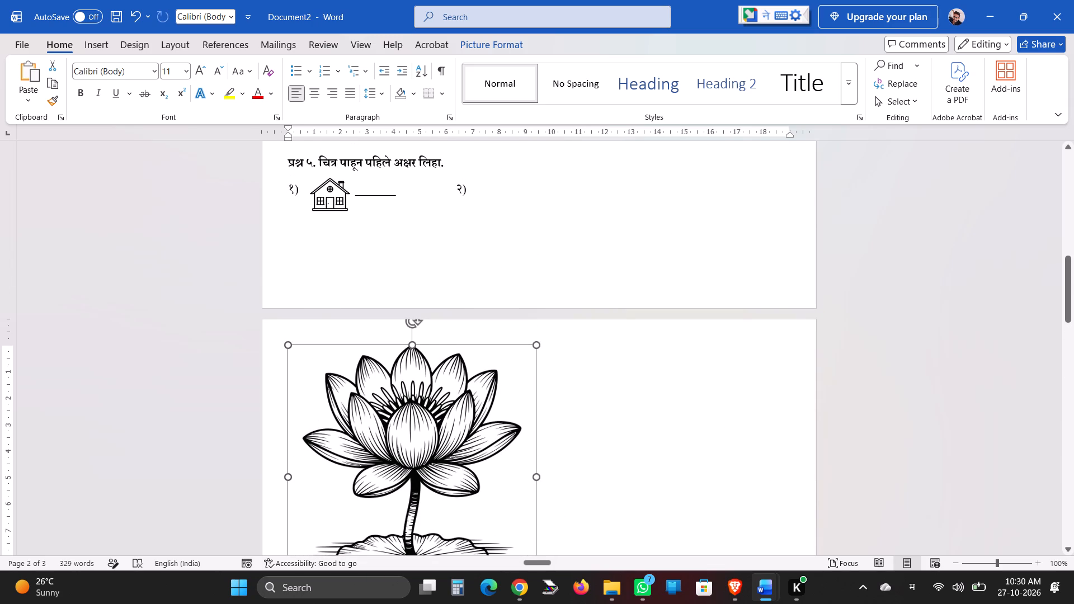
drag(290, 347, 343, 401)
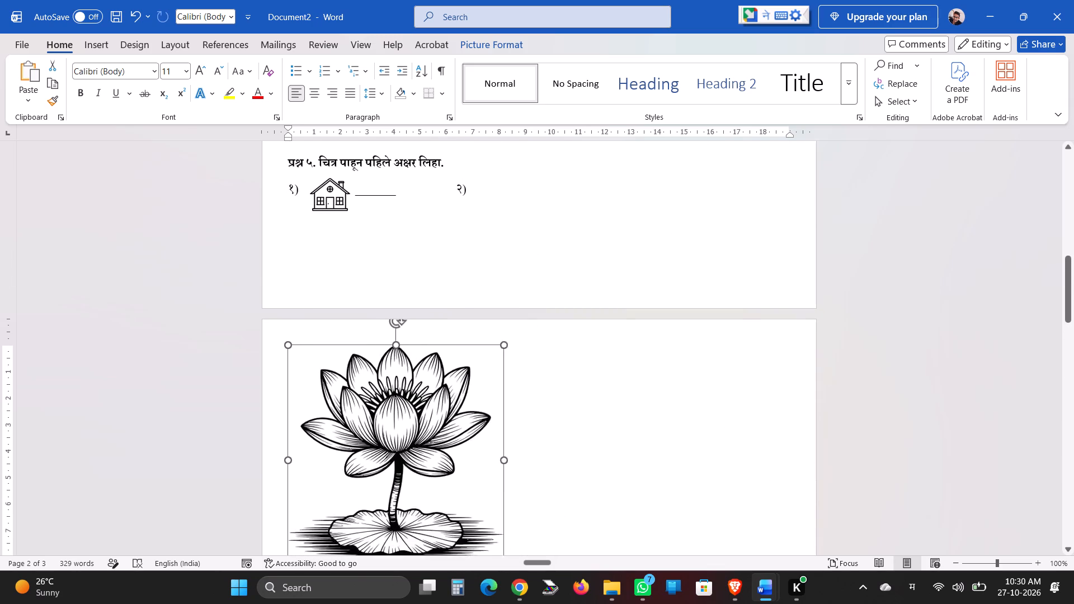
drag(343, 401, 449, 576)
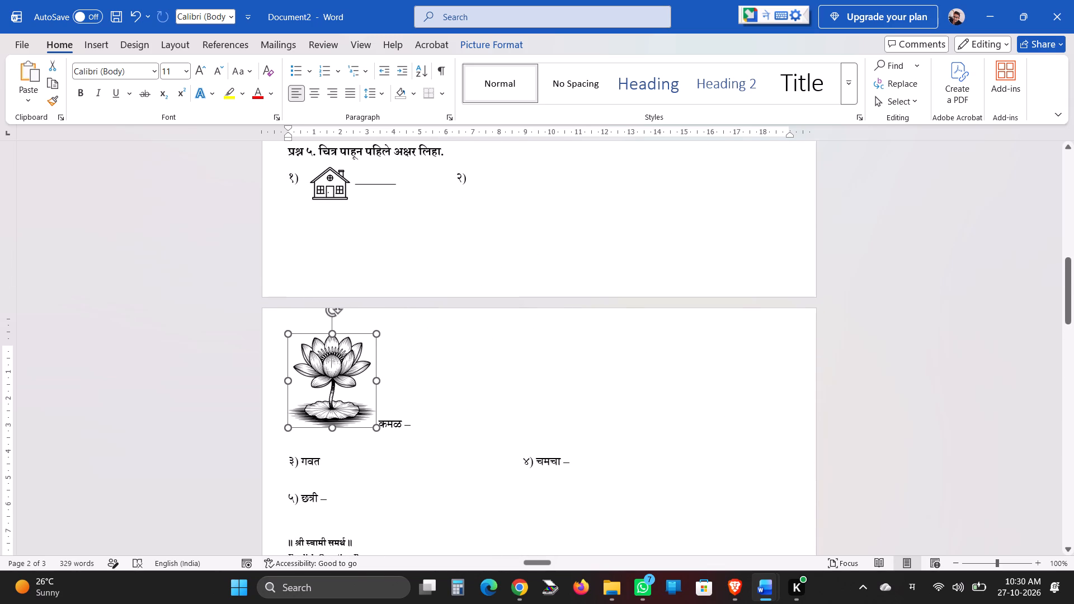
drag(449, 576, 454, 582)
click(376, 427)
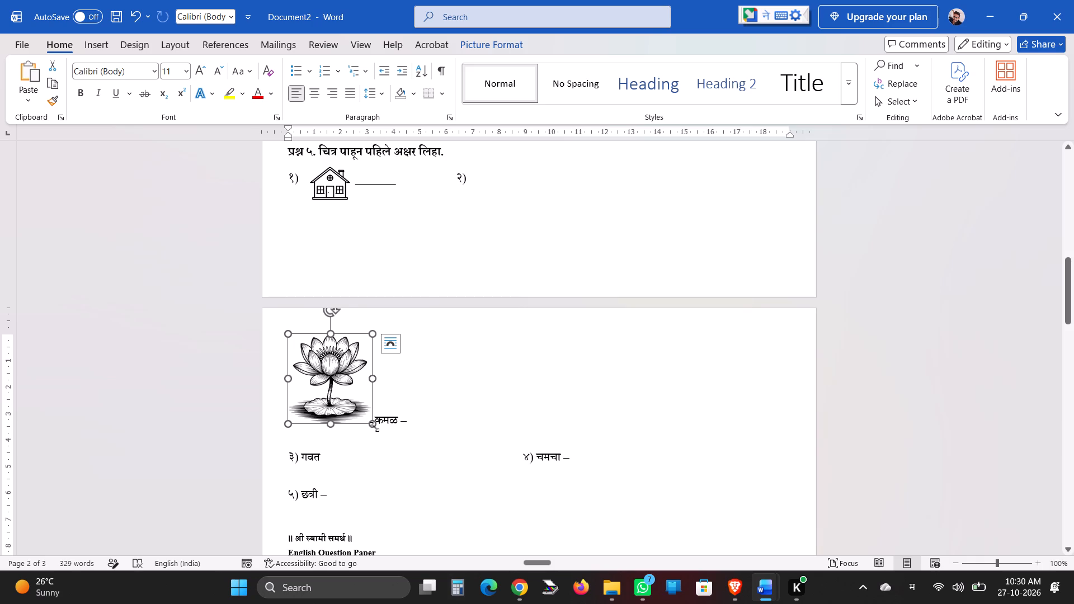
drag(374, 427, 317, 390)
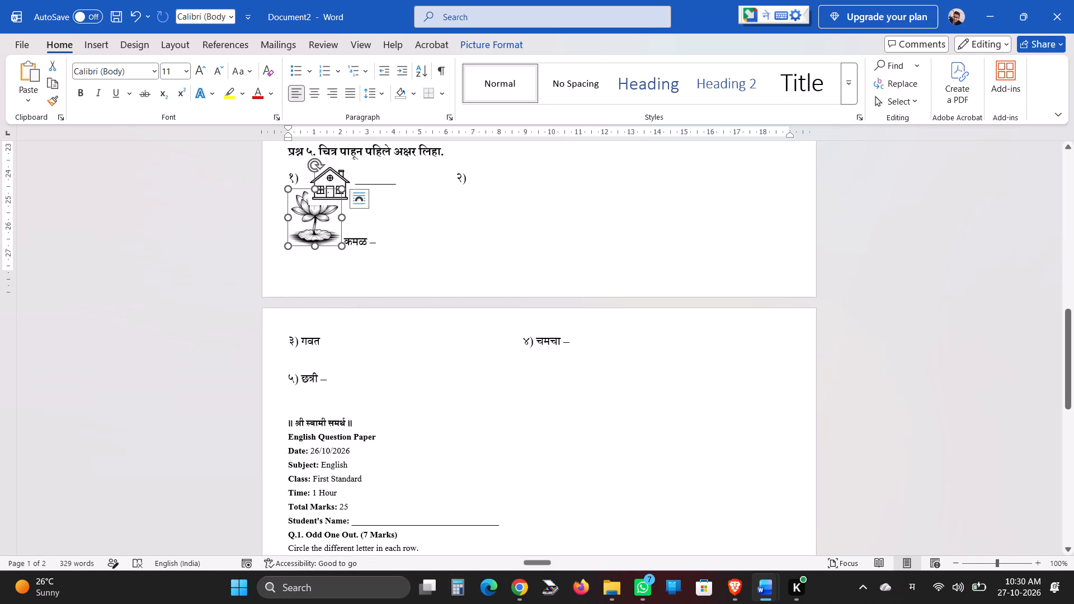
scroll(334, 334, up, 4)
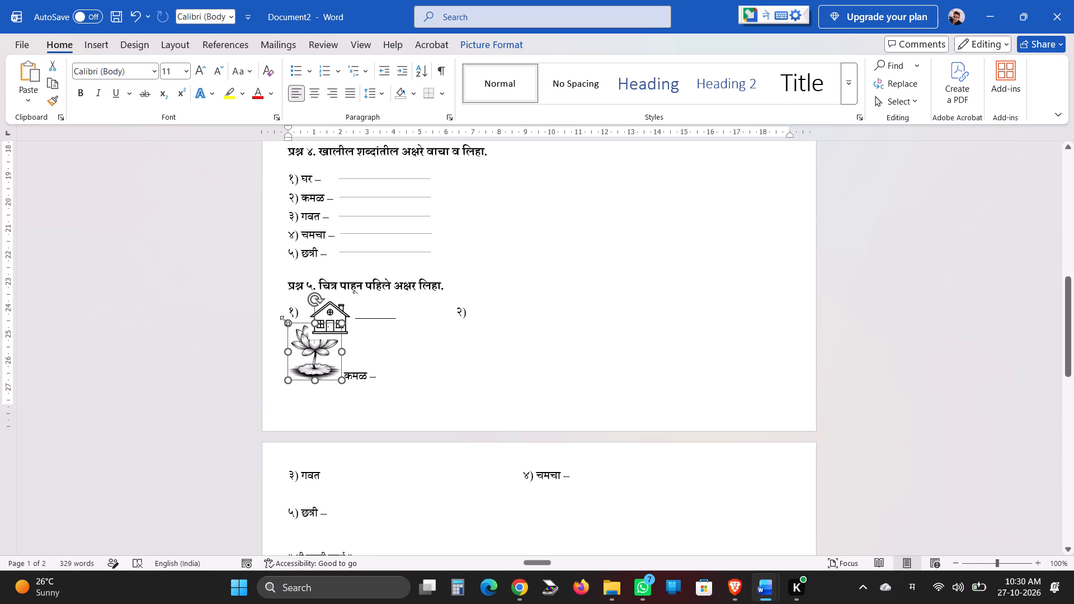
drag(285, 320, 294, 341)
click(309, 360)
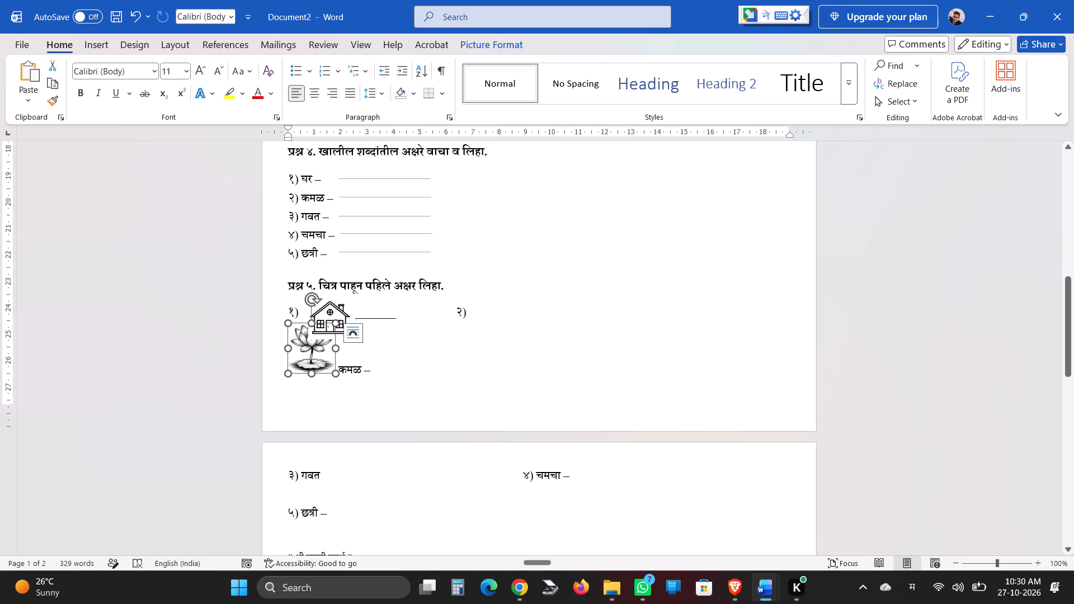
Set the lotus picture in front of text, place it right after "२)", and reduce it to about the house picture's size.
click(347, 333)
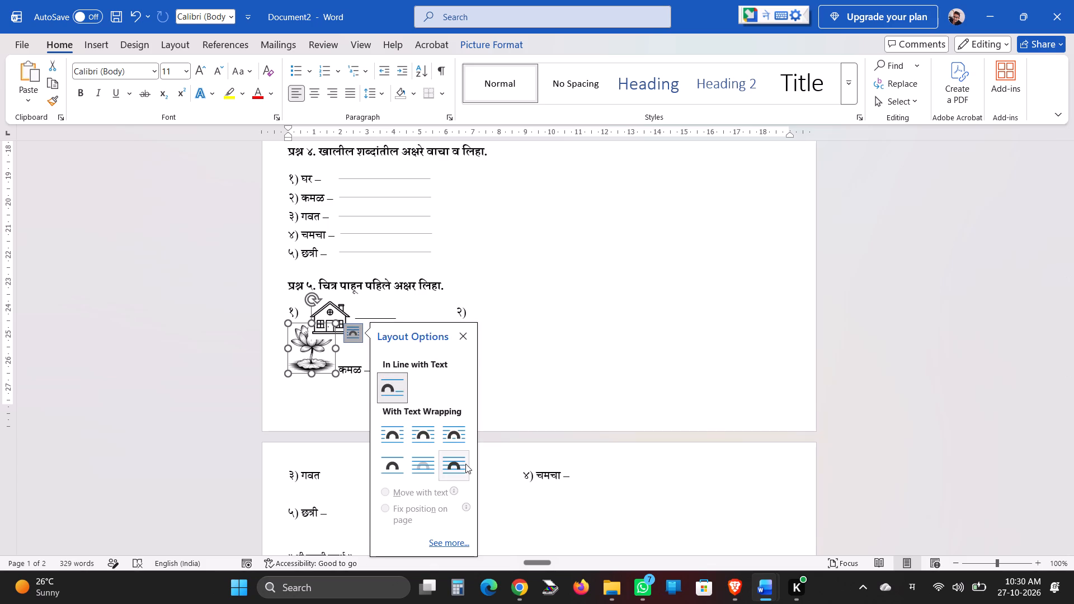
click(465, 464)
drag(311, 349, 503, 315)
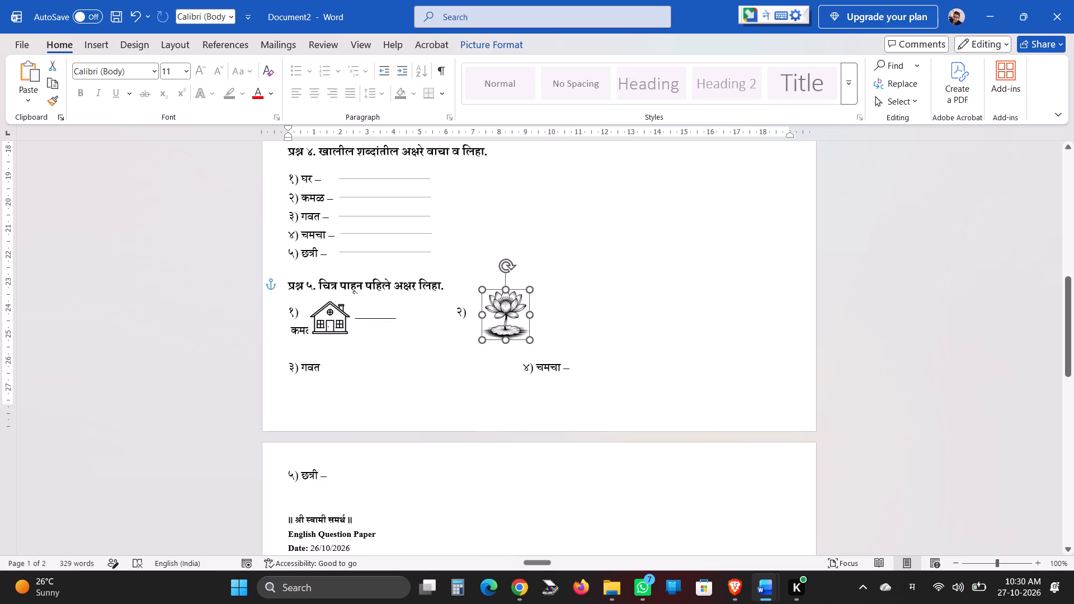
drag(503, 315, 494, 315)
drag(520, 342, 507, 335)
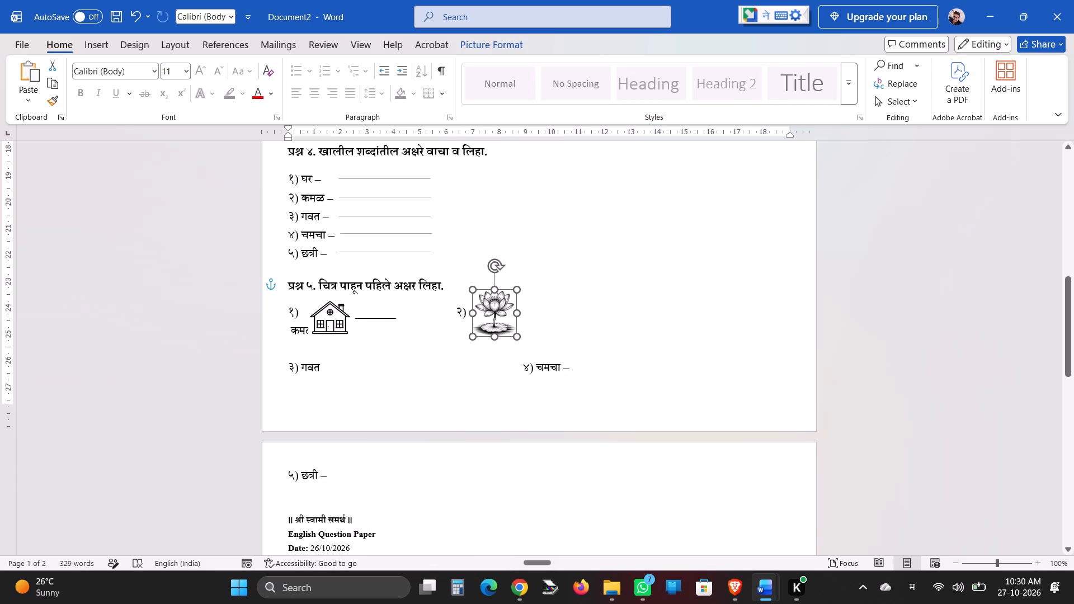
drag(507, 335, 502, 332)
click(498, 311)
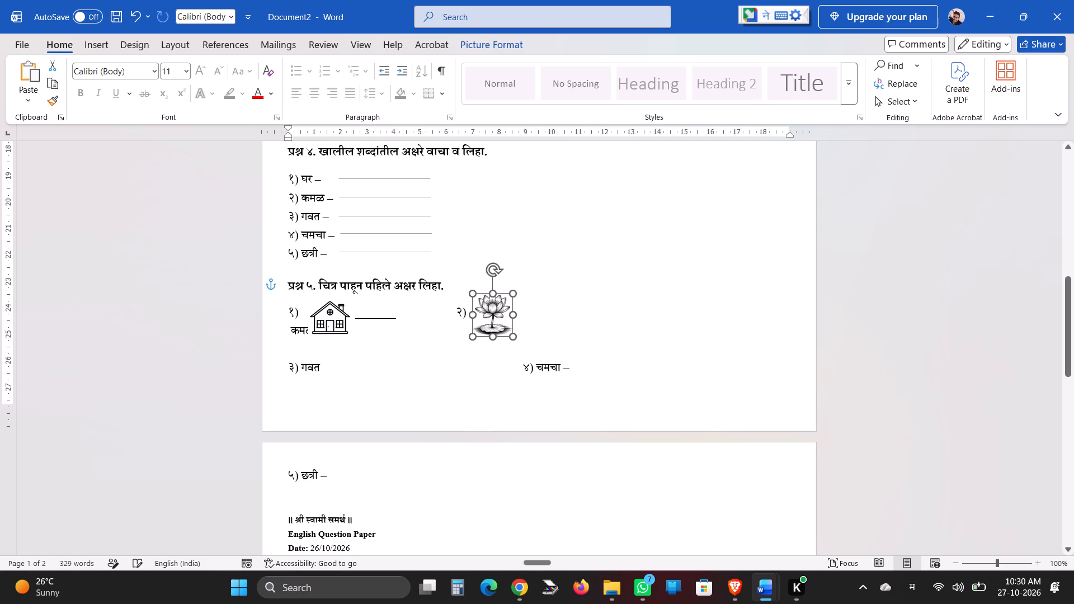
Delete the word "कमळ –" left on the line below the house picture in question 5.
click(290, 332)
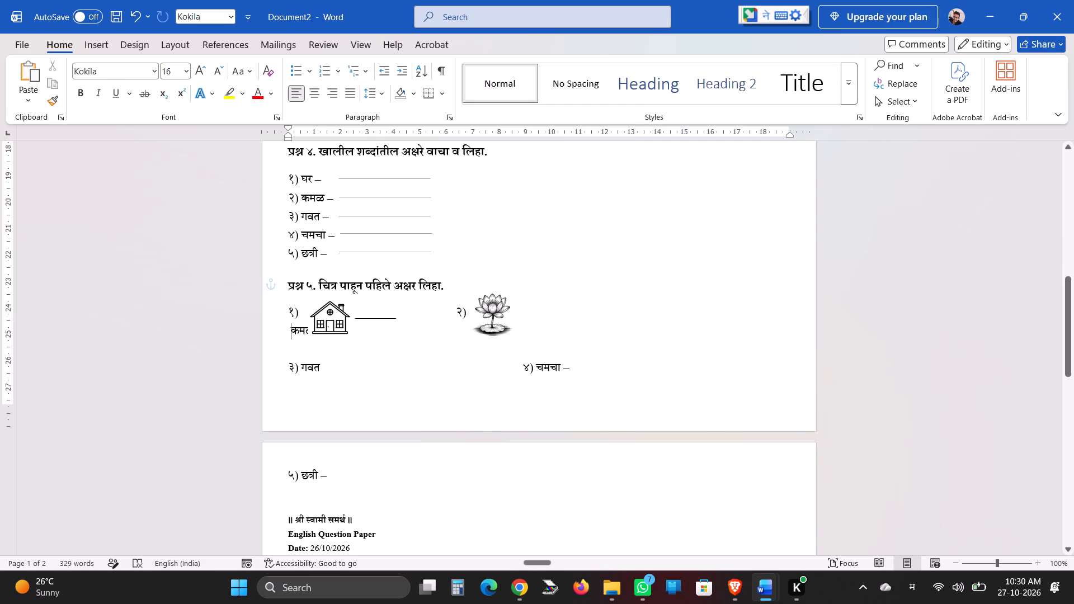
key(Delete)
key(Delete)
key(Delete)
key(Delete)
key(Delete)
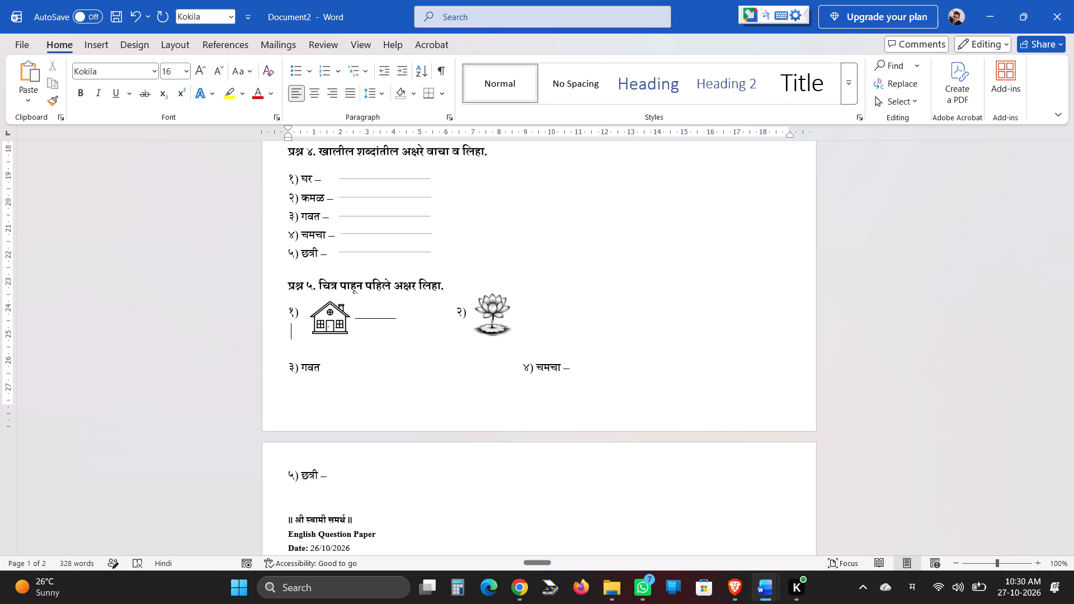
Add spaces past the lotus picture on the "२)" line and enter a six-underscore answer blank after it.
click(520, 314)
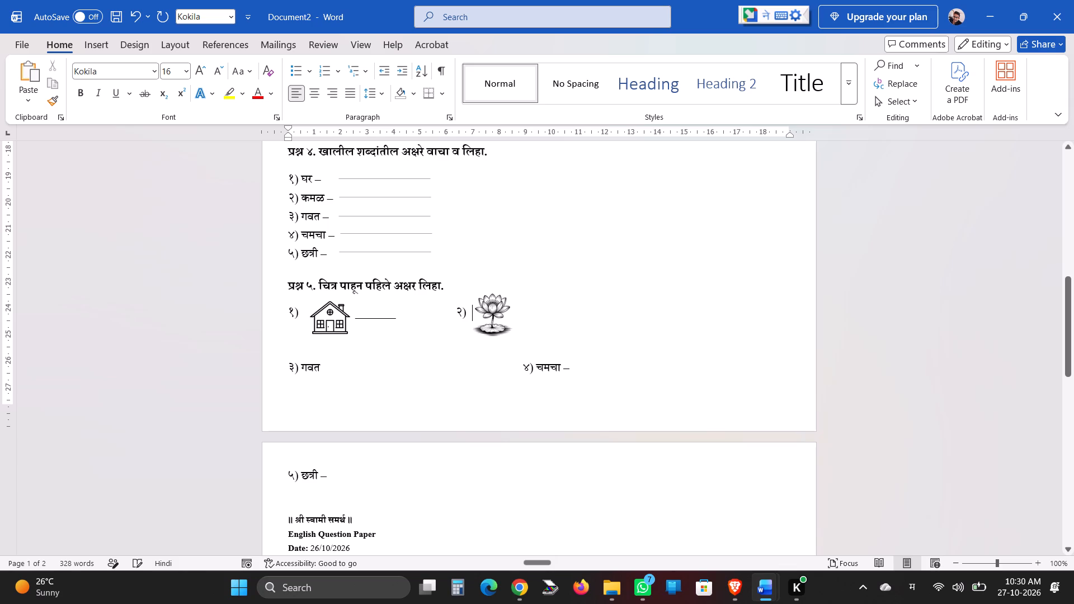
key(Right)
key(Right)
key(Right)
key(Right)
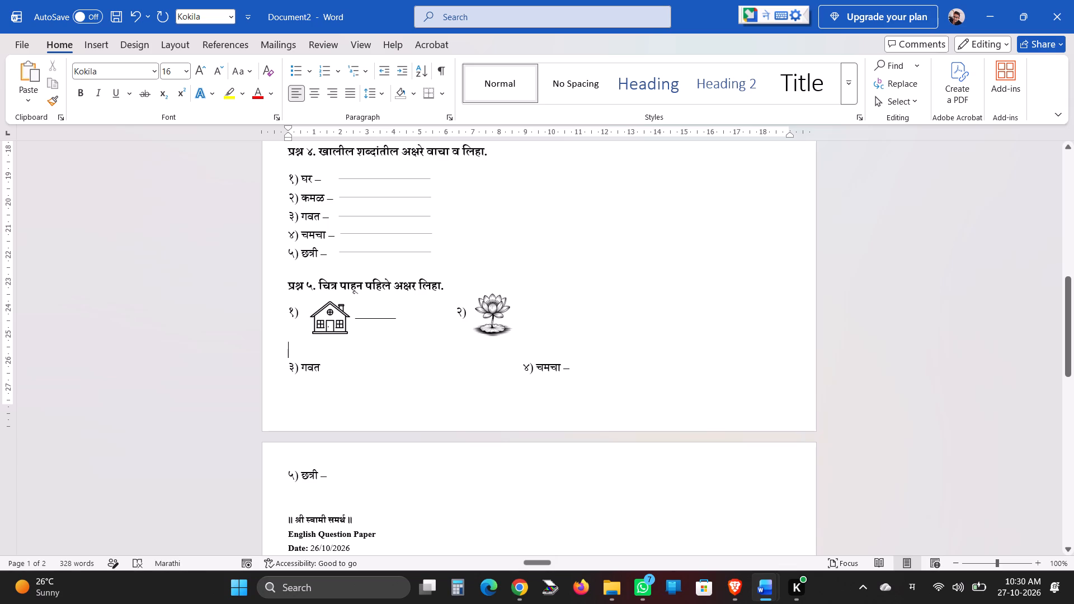
click(520, 314)
key(space)
key(space)
key(space)
key(space)
key(space)
key(space)
key(space)
key(space)
key(space)
key(space)
key(space)
key(space)
key(space)
key(space)
key(space)
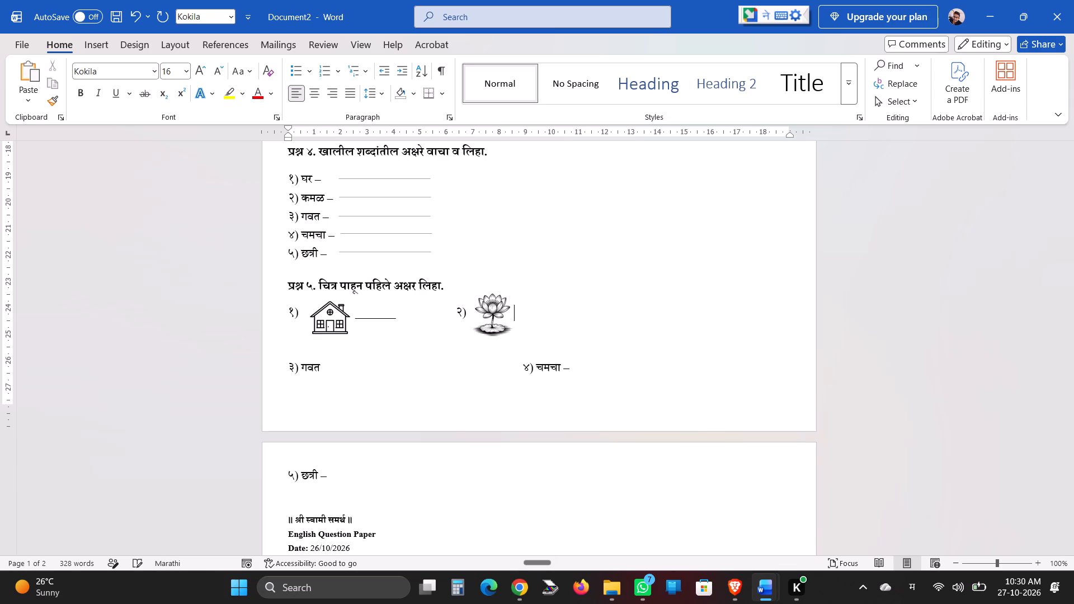
key(space)
key(space)
key(space)
key(space)
key(shift+underscore)
key(shift+underscore)
key(shift+underscore)
key(shift+underscore)
key(shift+underscore)
key(shift+underscore)
key(shift+underscore)
key(shift+underscore)
key(shift+underscore)
key(shift+underscore)
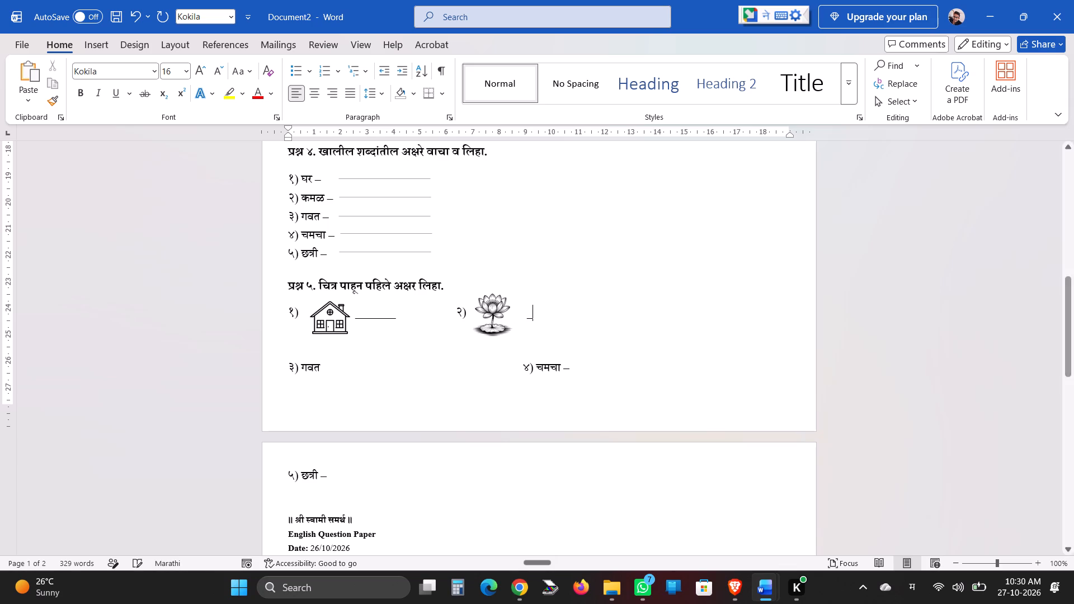
key(BackSpace)
key(BackSpace)
key(BackSpace)
key(BackSpace)
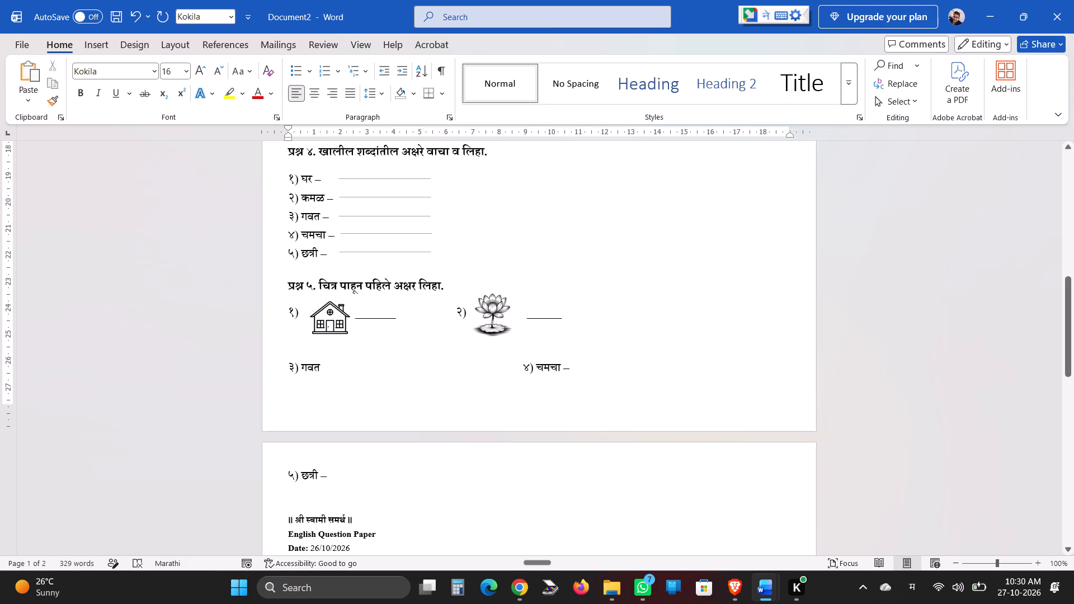
Switch to Chrome, replace "कमळ" in the Google query with "गवत", and search for "गवत symbol".
key(alt+Tab)
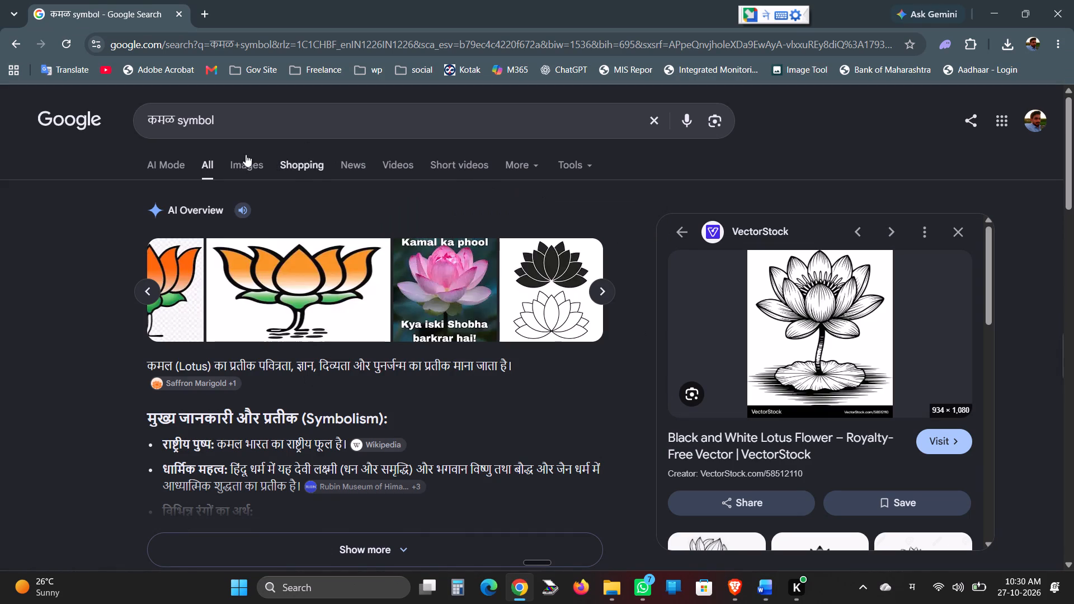
double_click(163, 121)
text(gavat)
key(space)
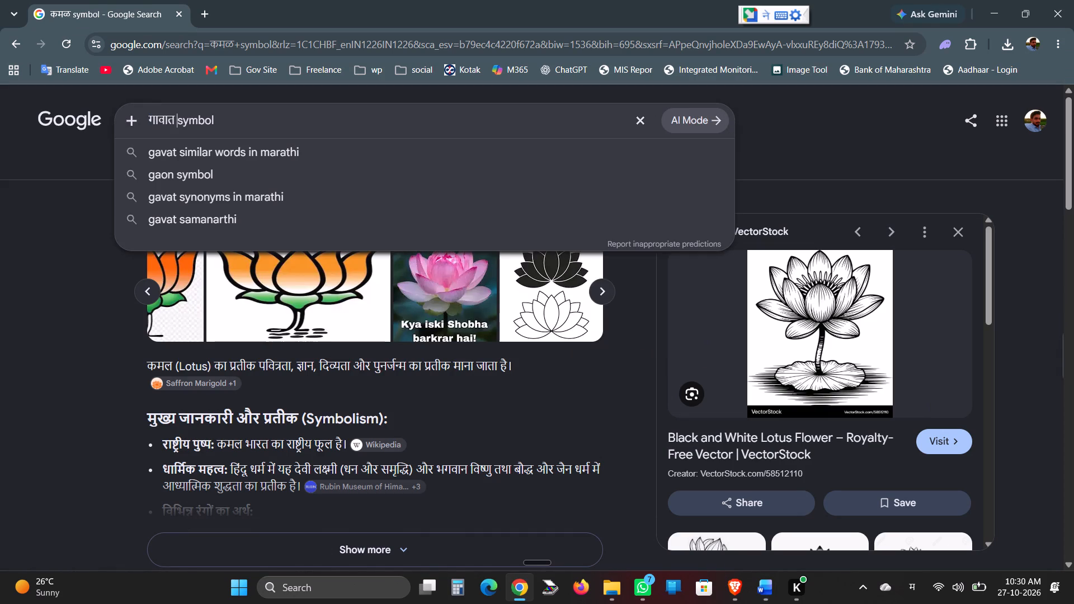
click(166, 117)
key(BackSpace)
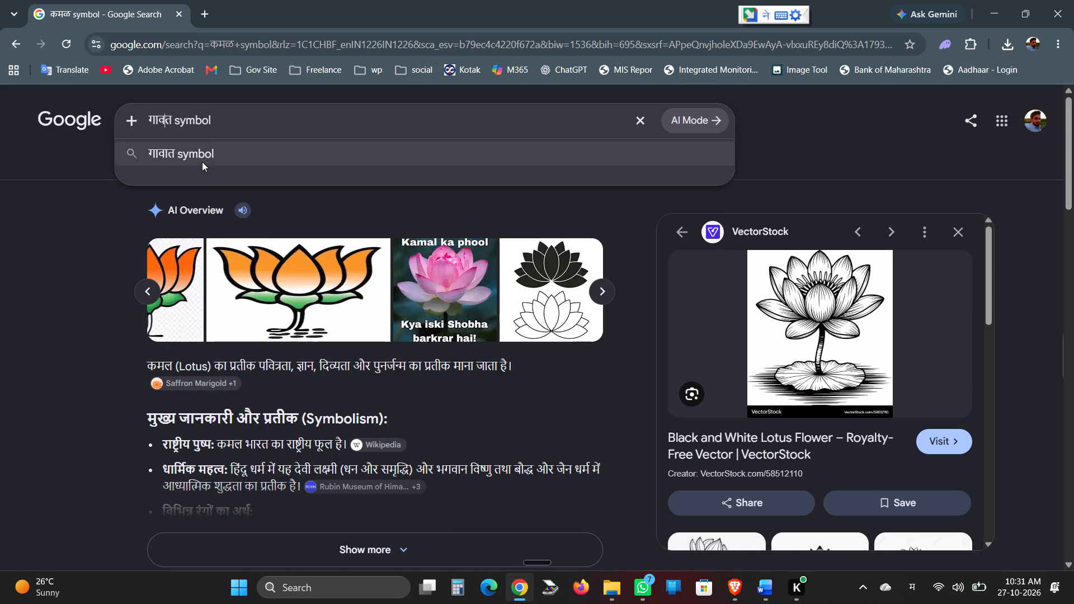
click(154, 120)
key(BackSpace)
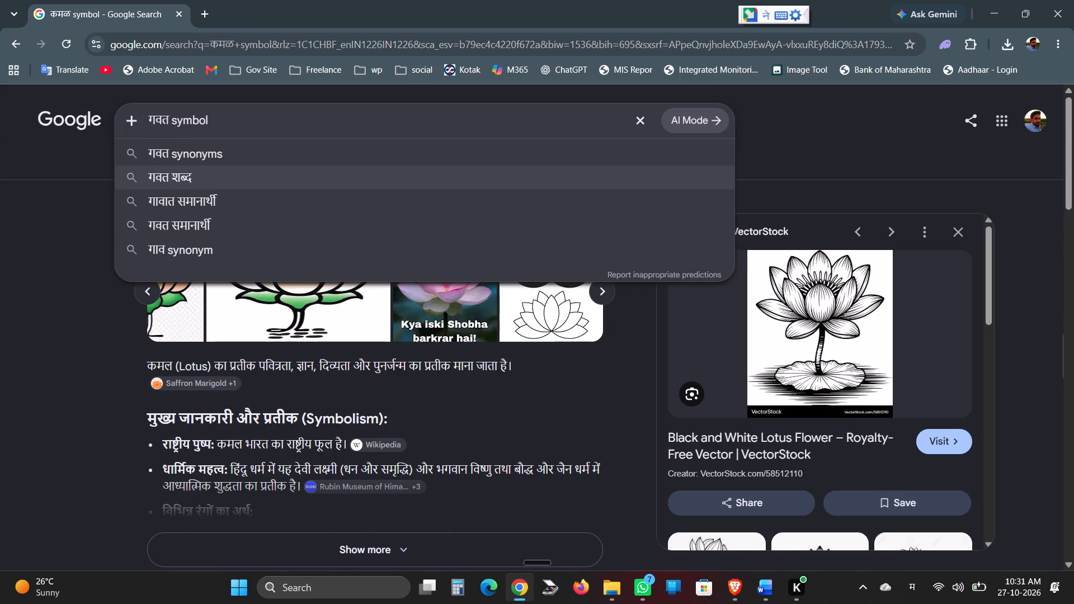
click(270, 117)
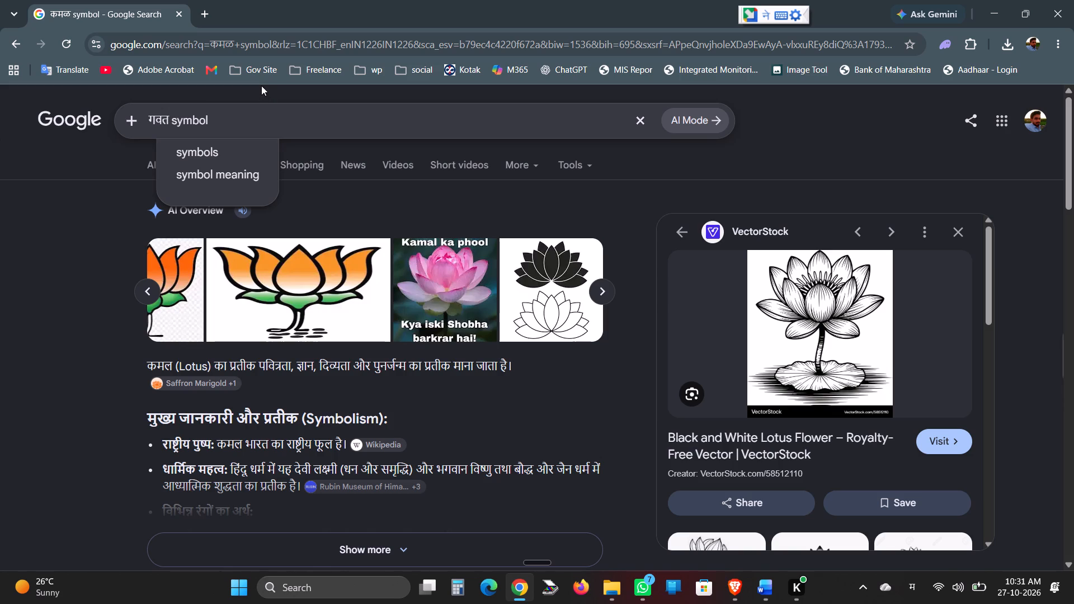
key(Return)
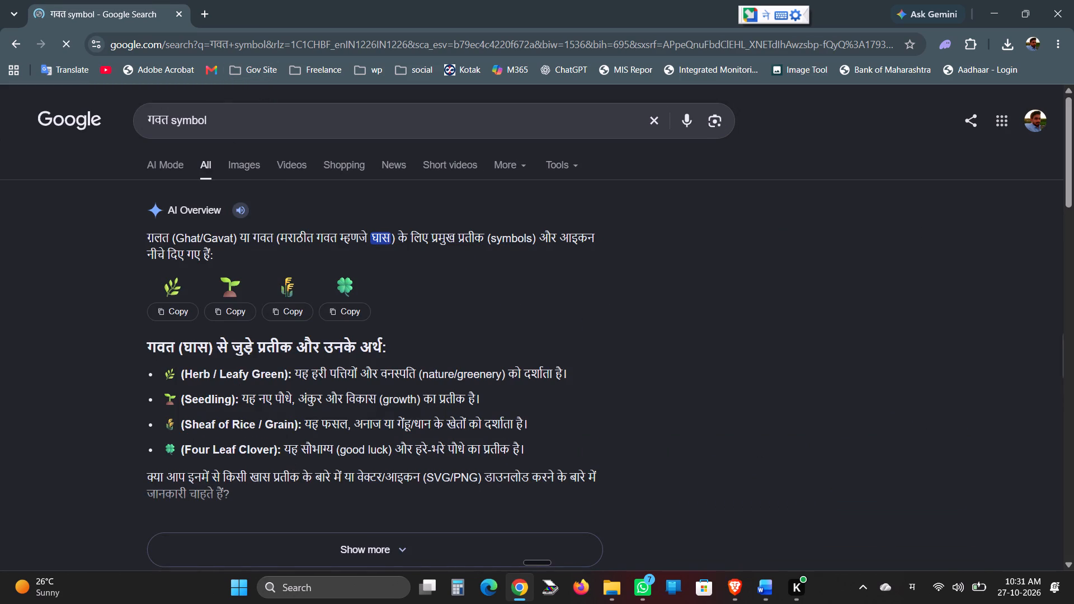
Show image results for "गवत symbol" and look through them for a simple grass picture.
scroll(236, 347, down, 5)
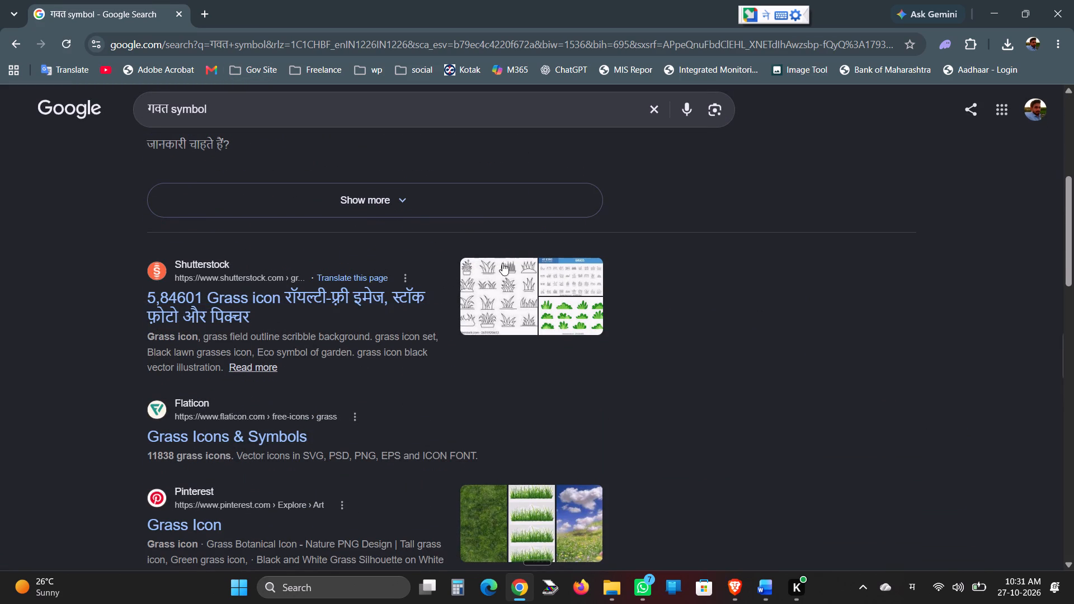
scroll(474, 286, up, 9)
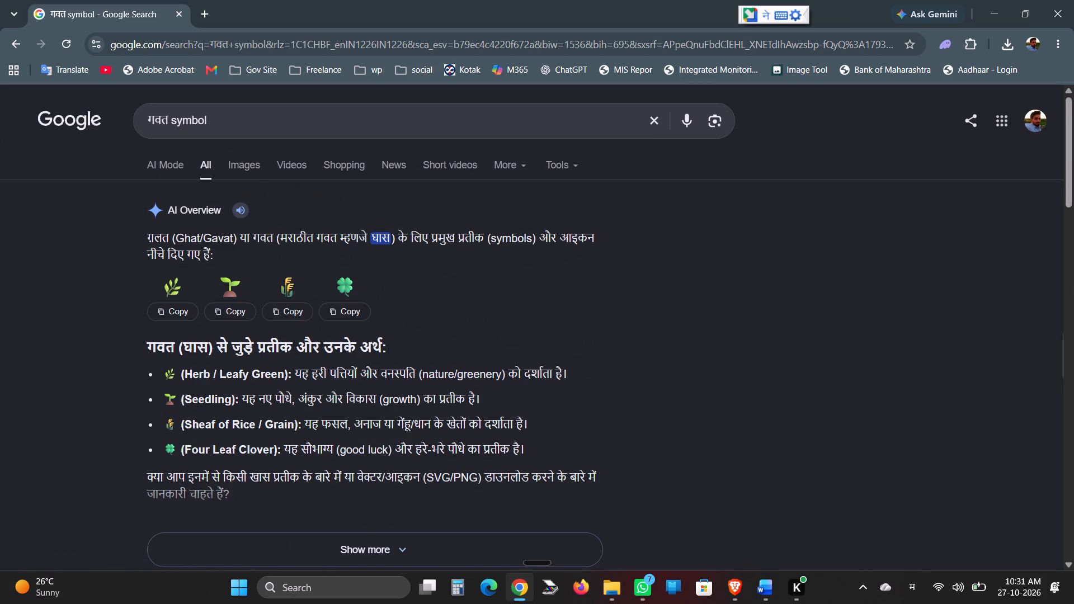
click(230, 162)
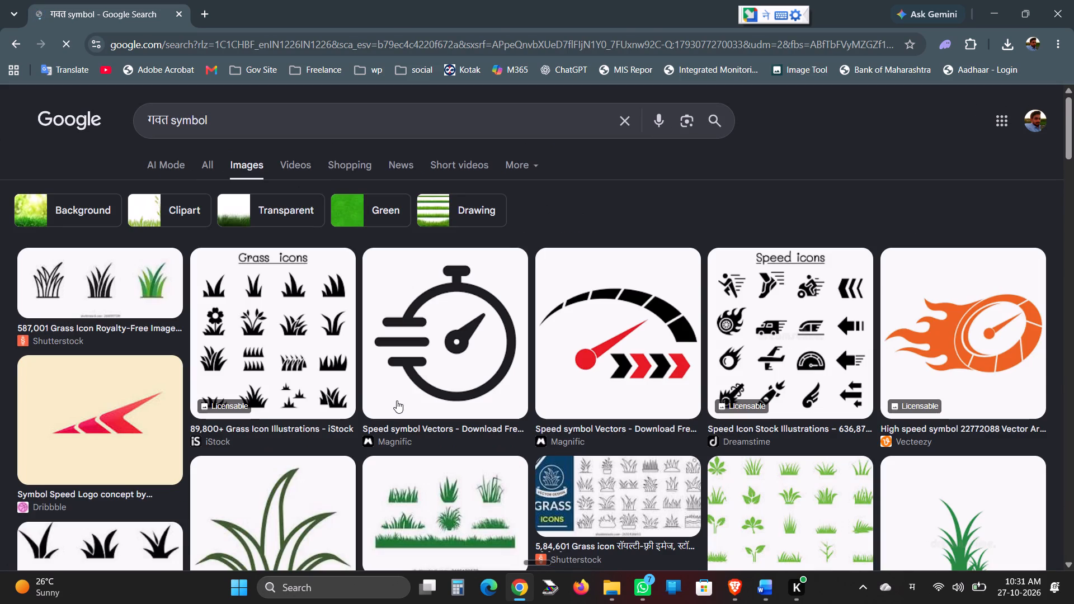
scroll(585, 379, down, 3)
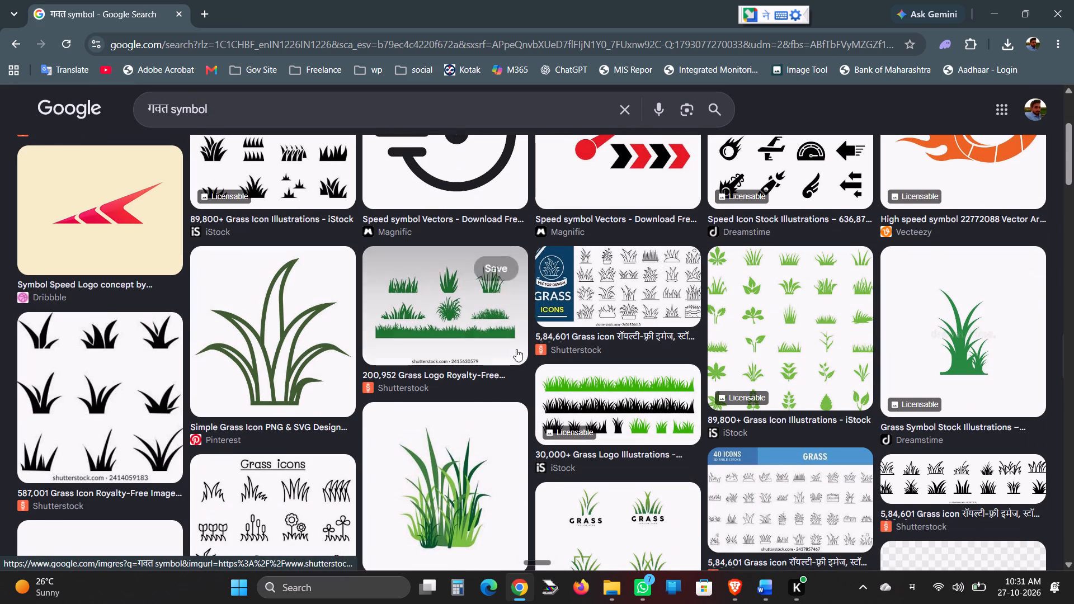
scroll(492, 337, up, 3)
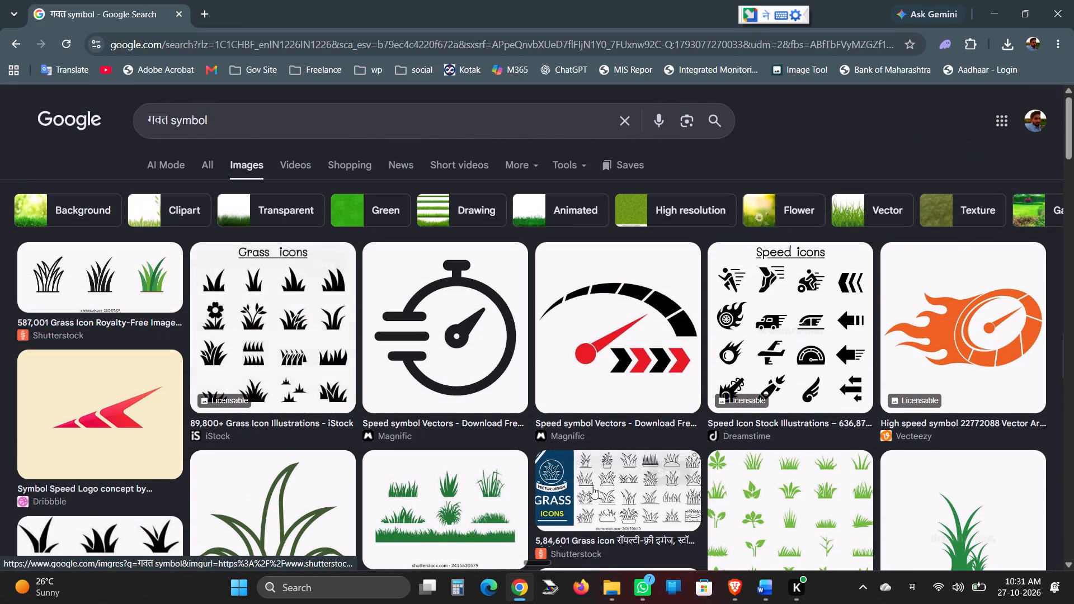
scroll(327, 346, down, 7)
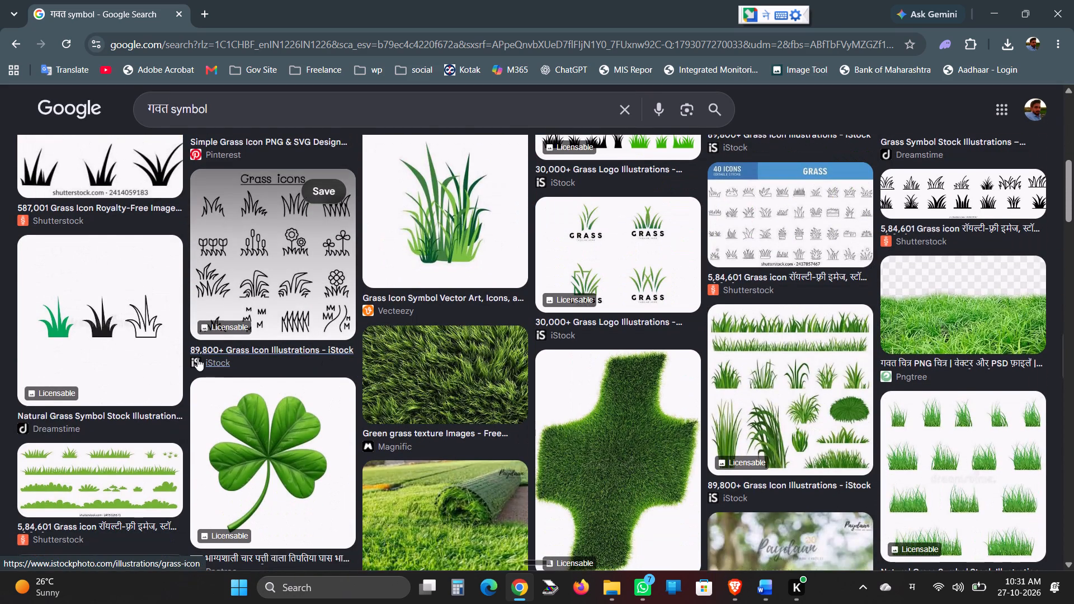
scroll(197, 358, down, 6)
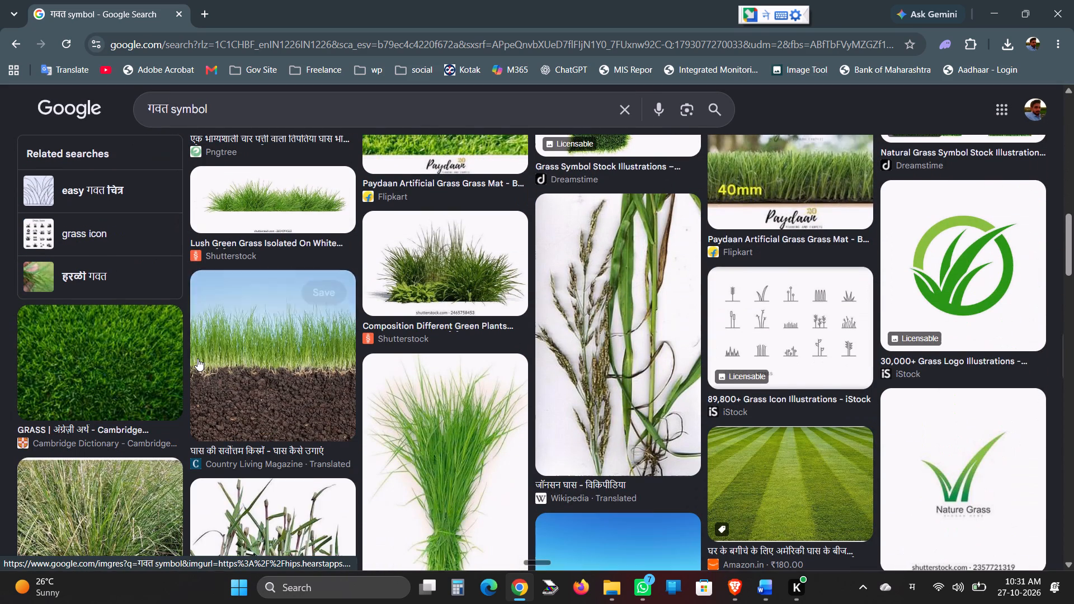
scroll(197, 358, up, 7)
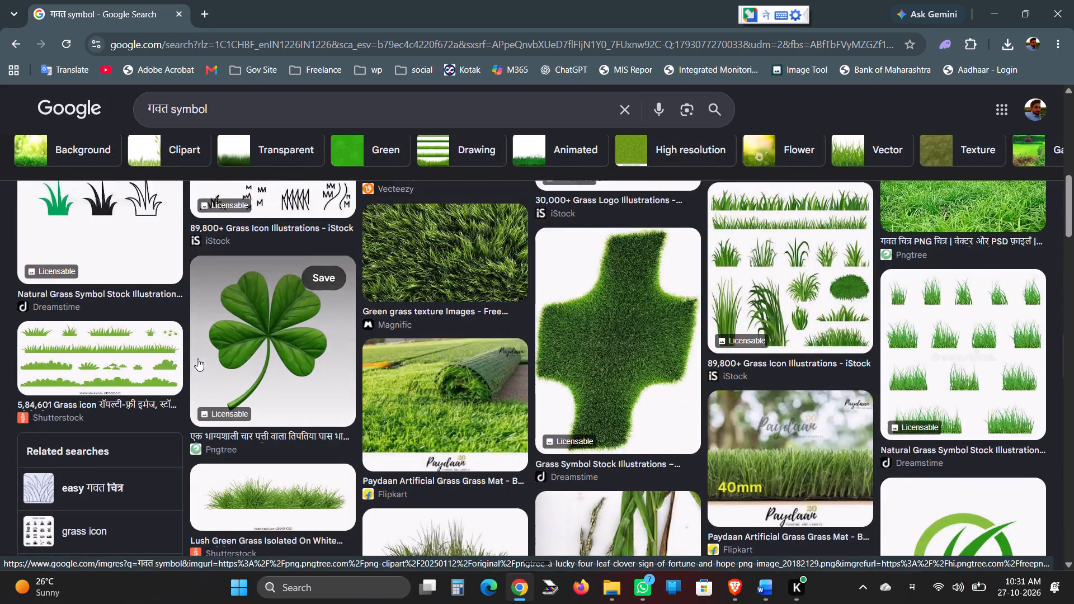
scroll(197, 358, up, 7)
scroll(197, 358, down, 1)
scroll(197, 358, up, 2)
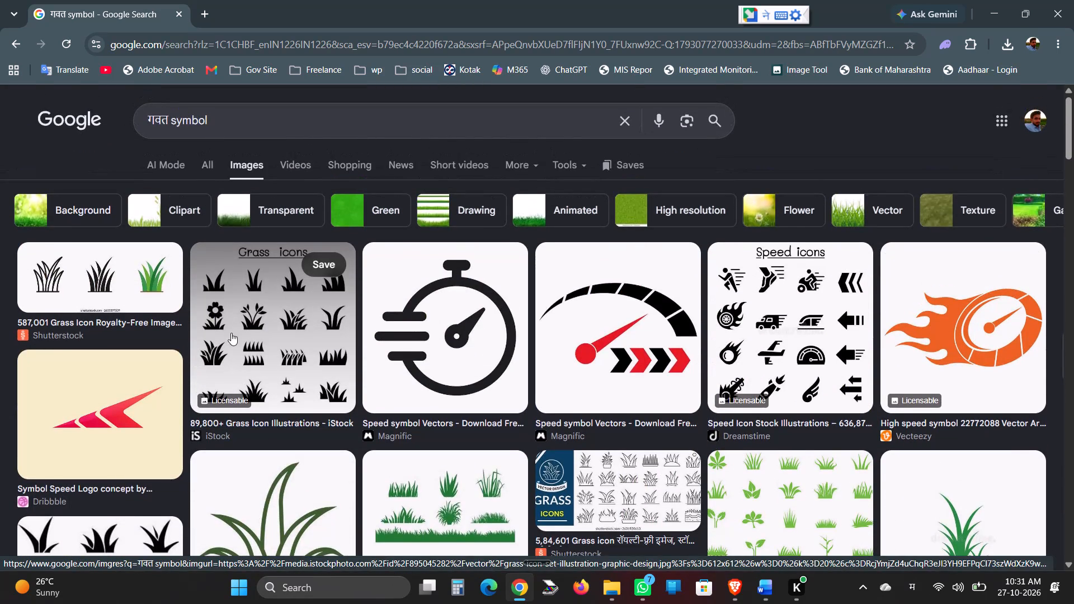
scroll(534, 263, down, 3)
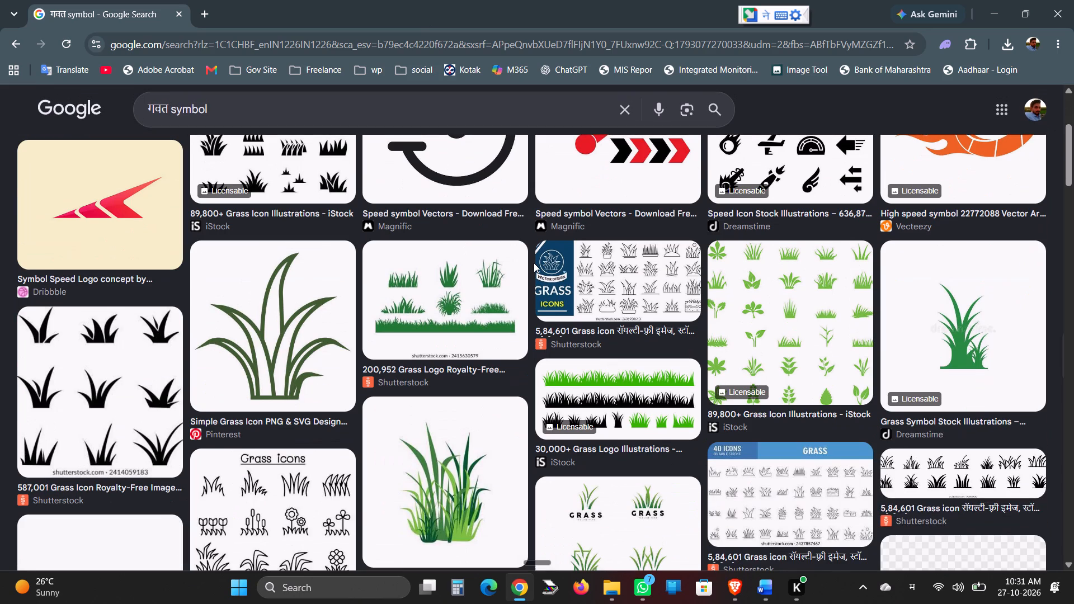
scroll(534, 263, down, 8)
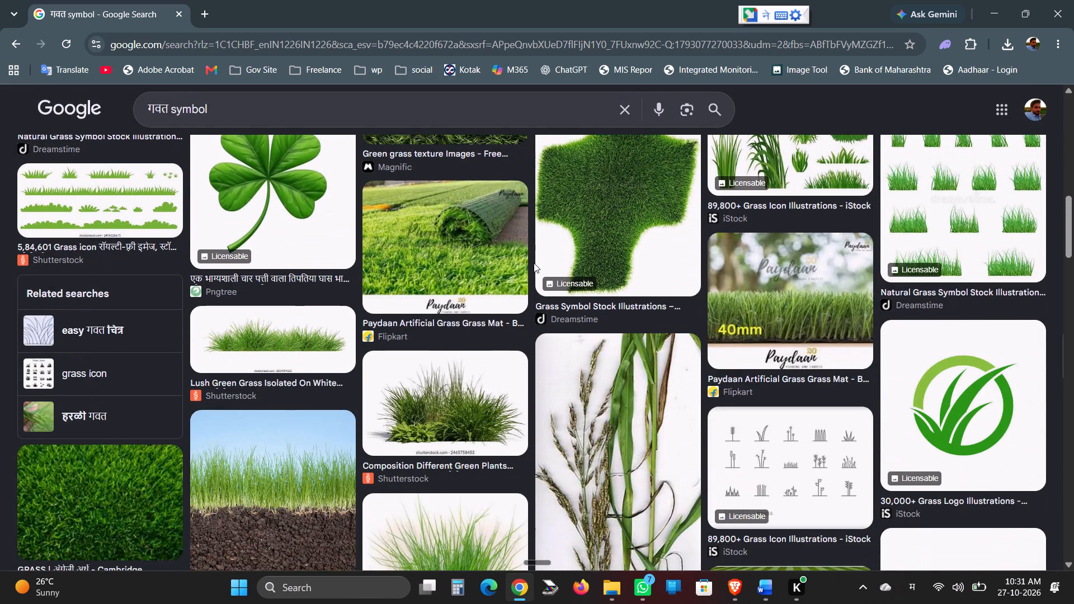
scroll(534, 263, down, 4)
scroll(534, 263, up, 5)
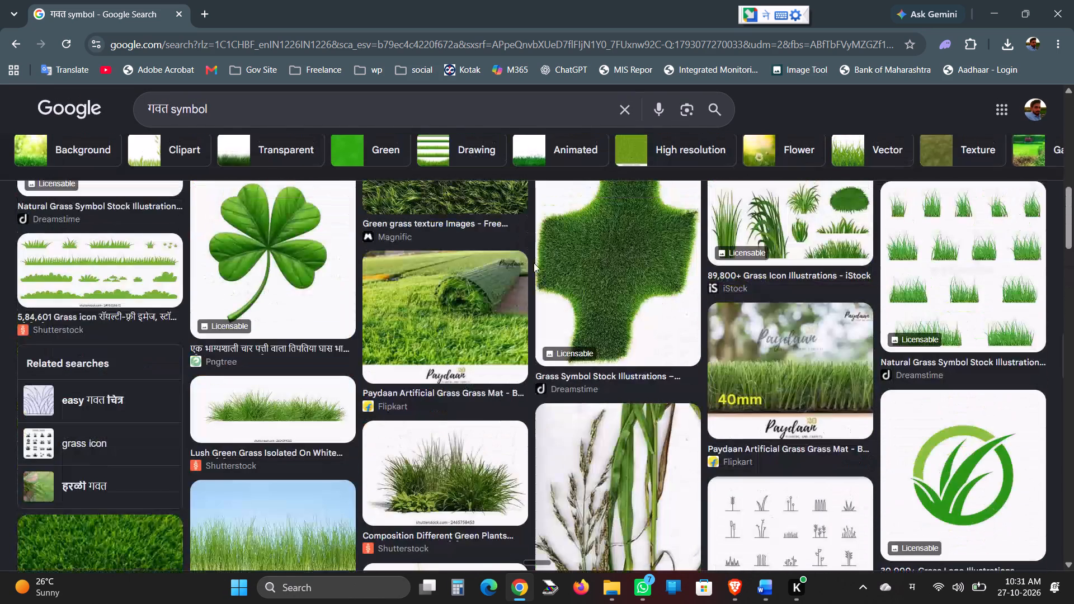
Open the related image search "easy गवत चित्र" and look through its grass drawings for a suitable one.
click(103, 410)
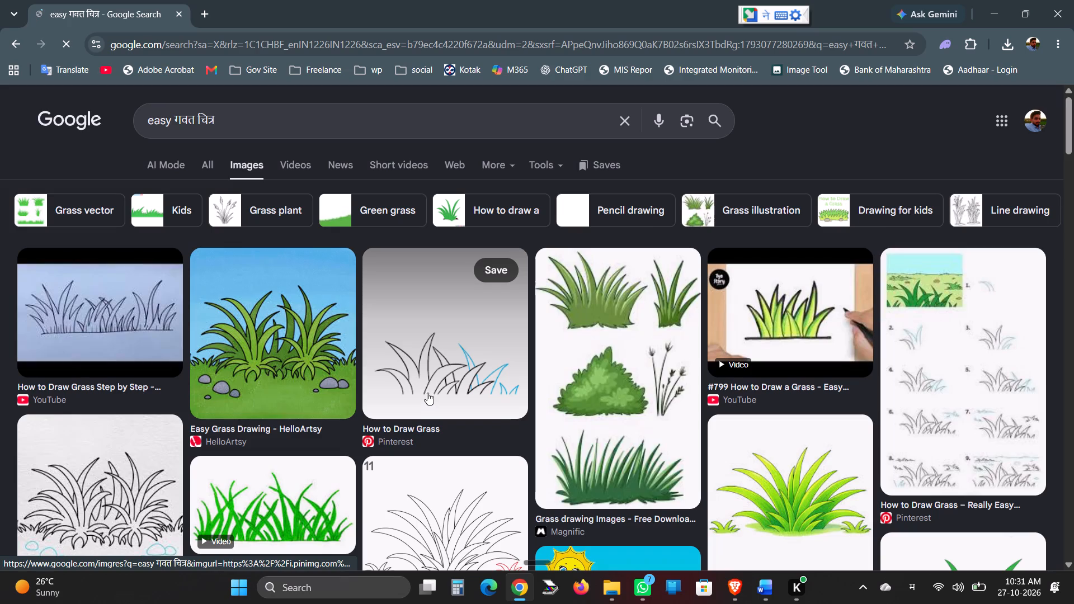
scroll(411, 369, down, 1)
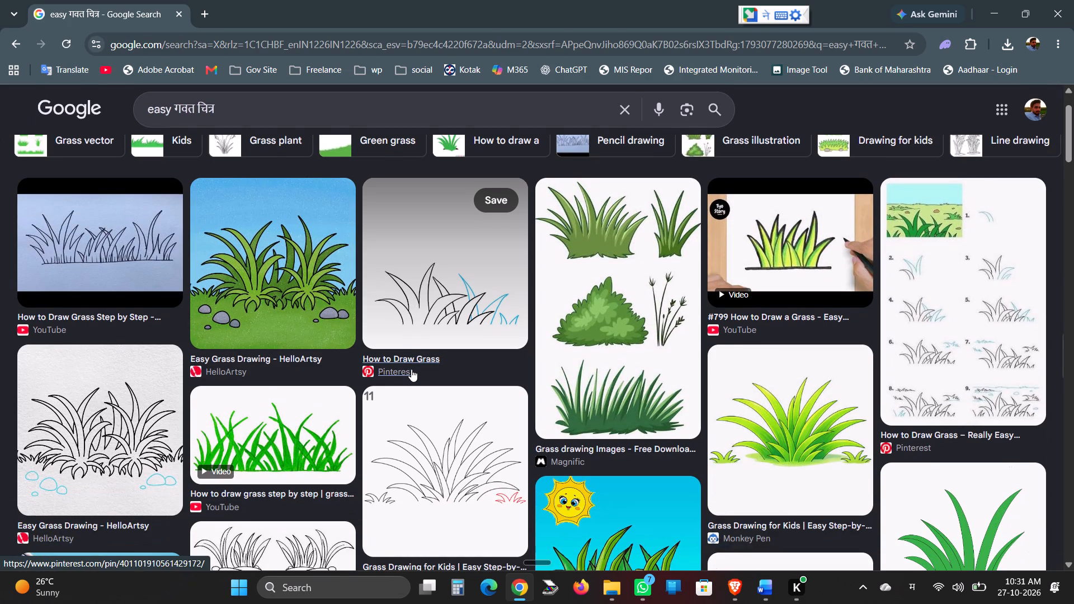
scroll(411, 369, down, 4)
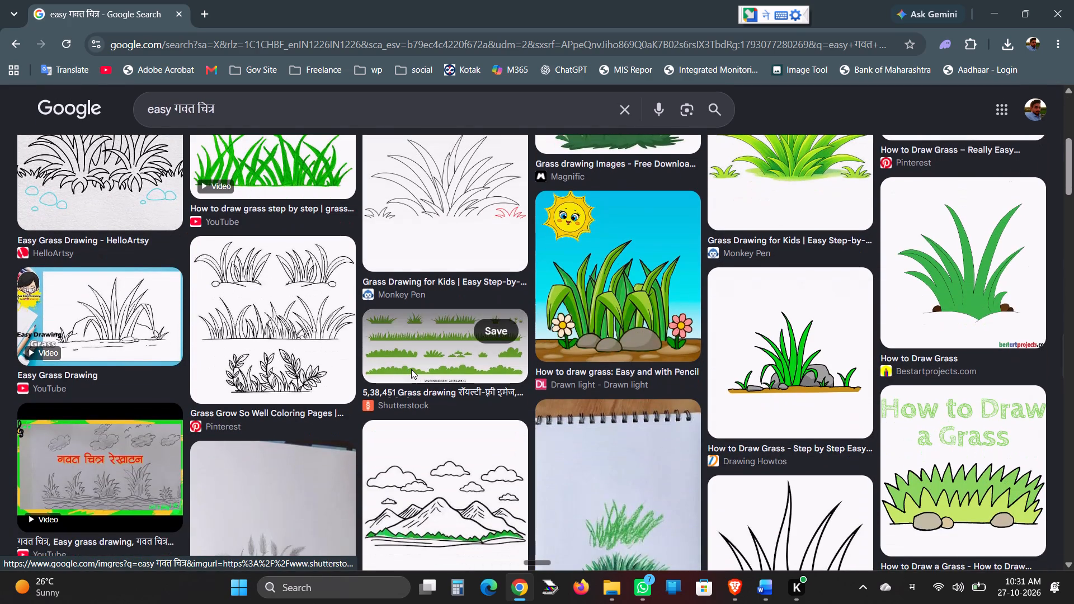
scroll(411, 369, down, 3)
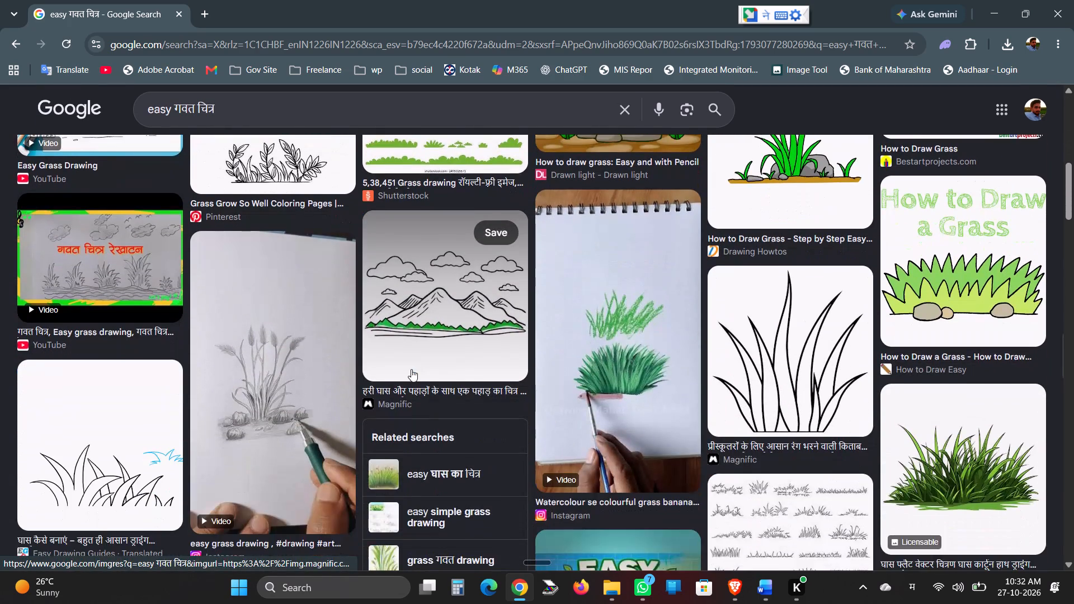
scroll(411, 369, down, 2)
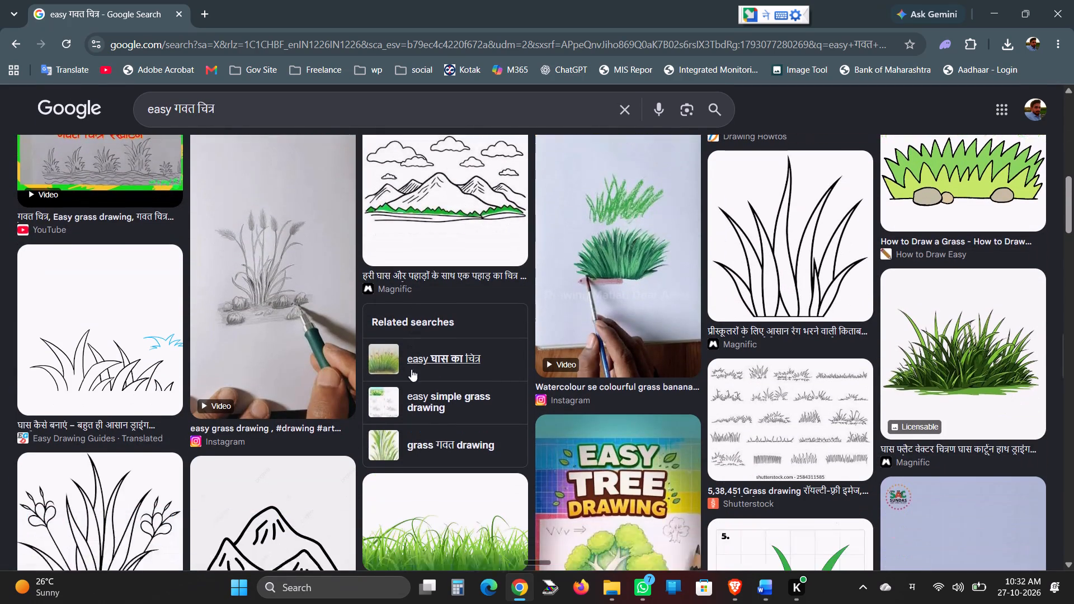
scroll(411, 369, down, 2)
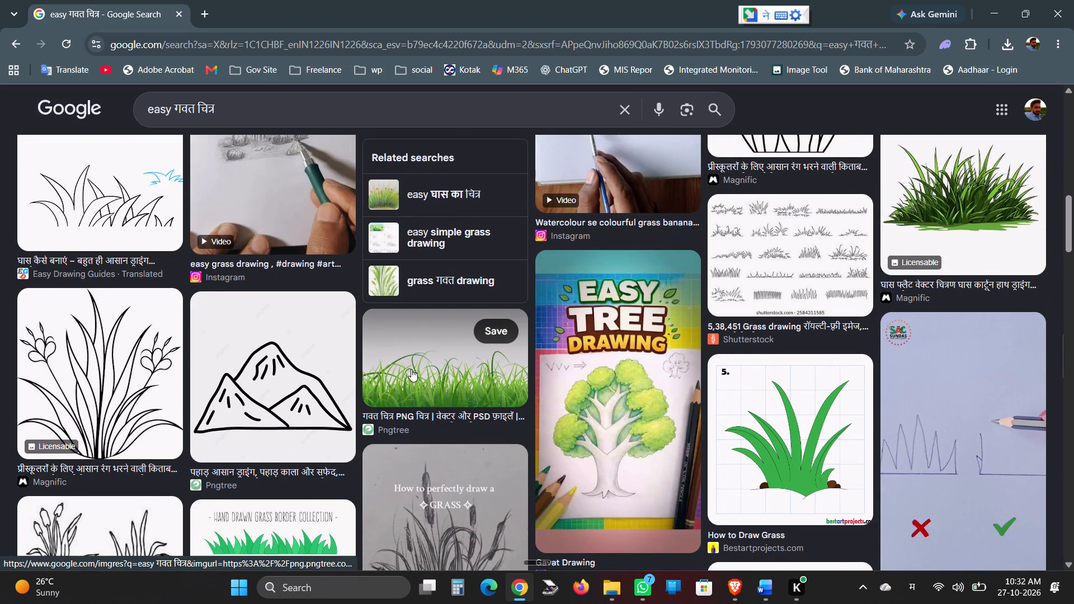
scroll(411, 369, down, 1)
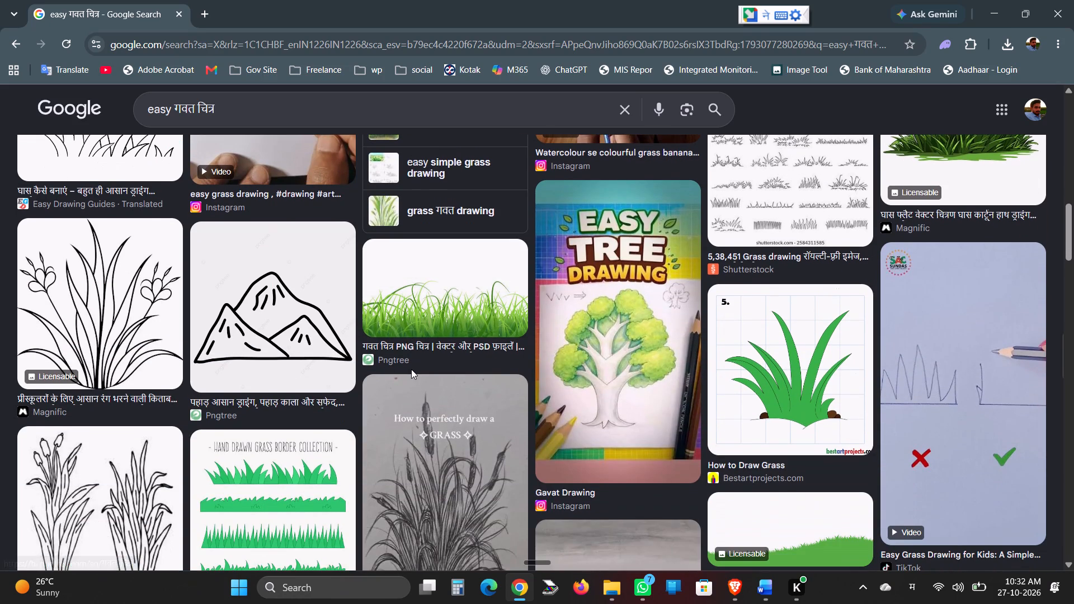
scroll(411, 369, down, 5)
scroll(411, 369, up, 5)
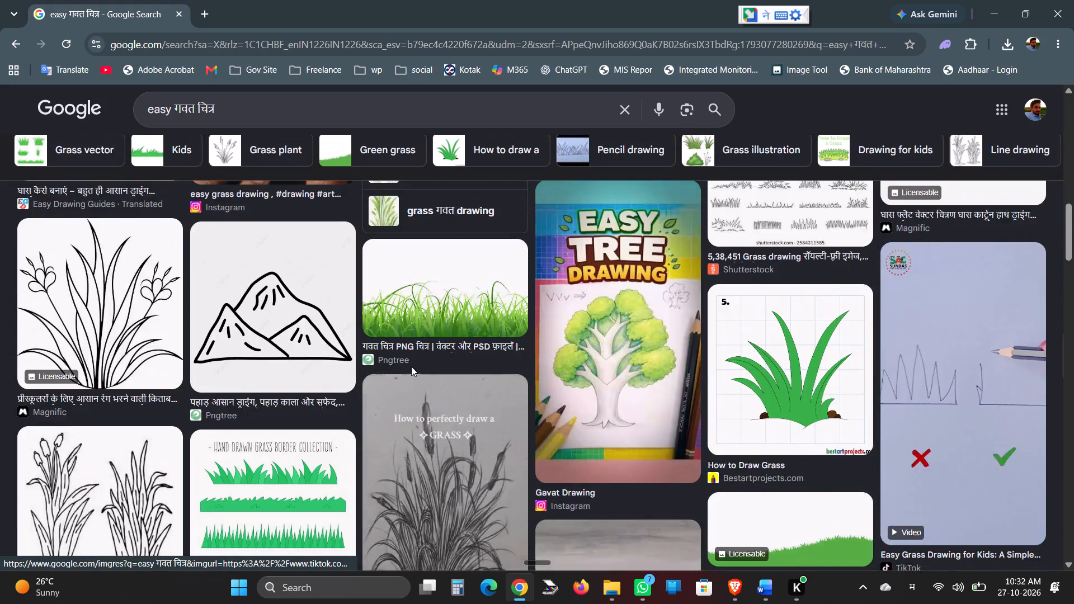
scroll(411, 366, up, 11)
scroll(442, 254, up, 2)
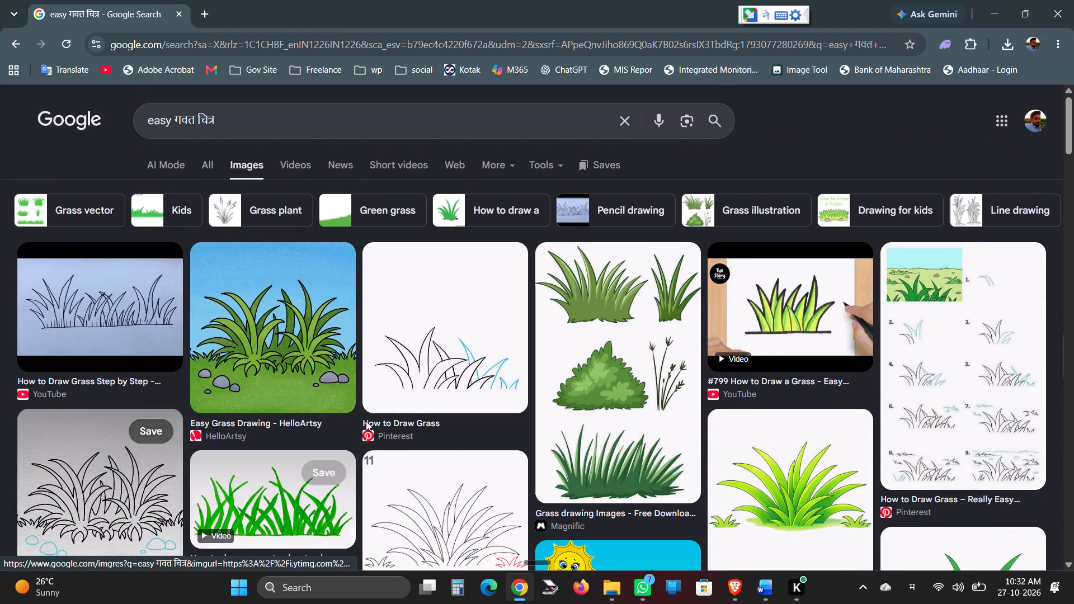
Open the Pinterest "How to Draw Grass" line drawing, check its similar images, and copy the drawing.
click(438, 355)
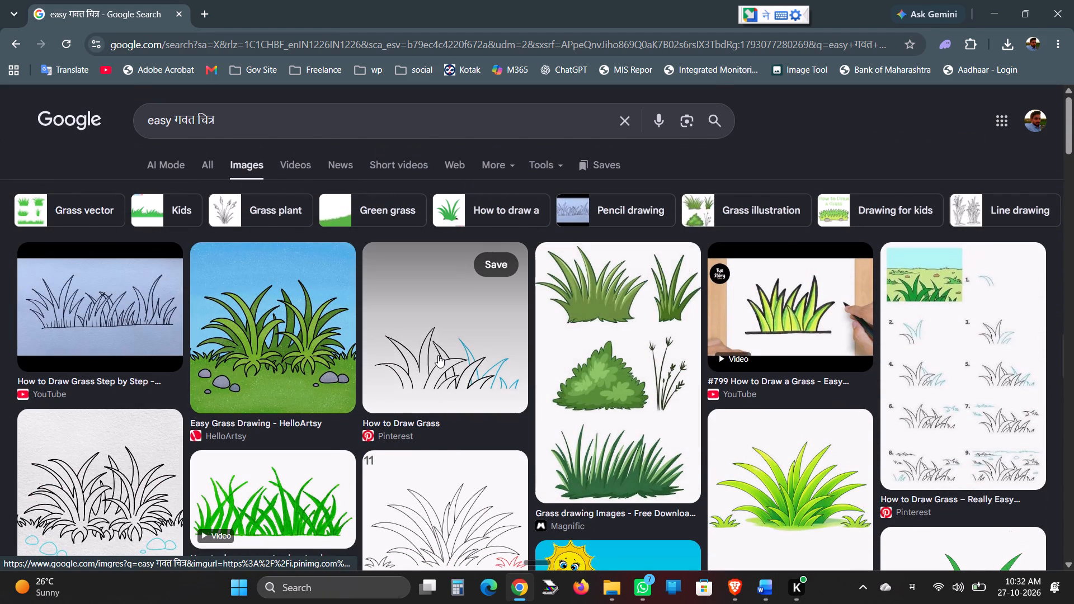
scroll(839, 347, down, 3)
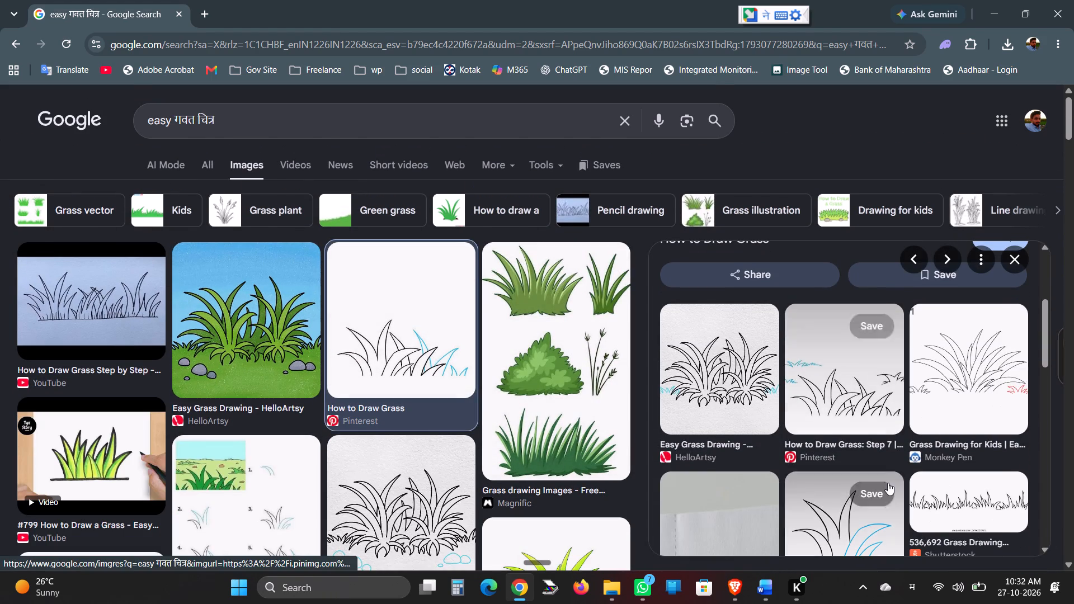
scroll(861, 463, down, 2)
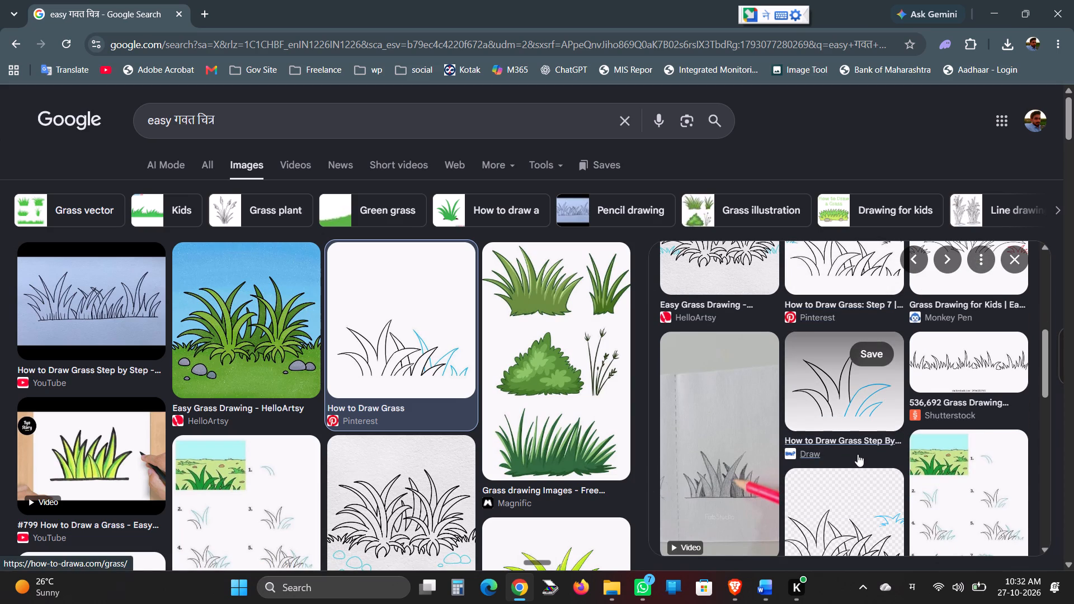
scroll(856, 452, down, 1)
scroll(799, 464, down, 2)
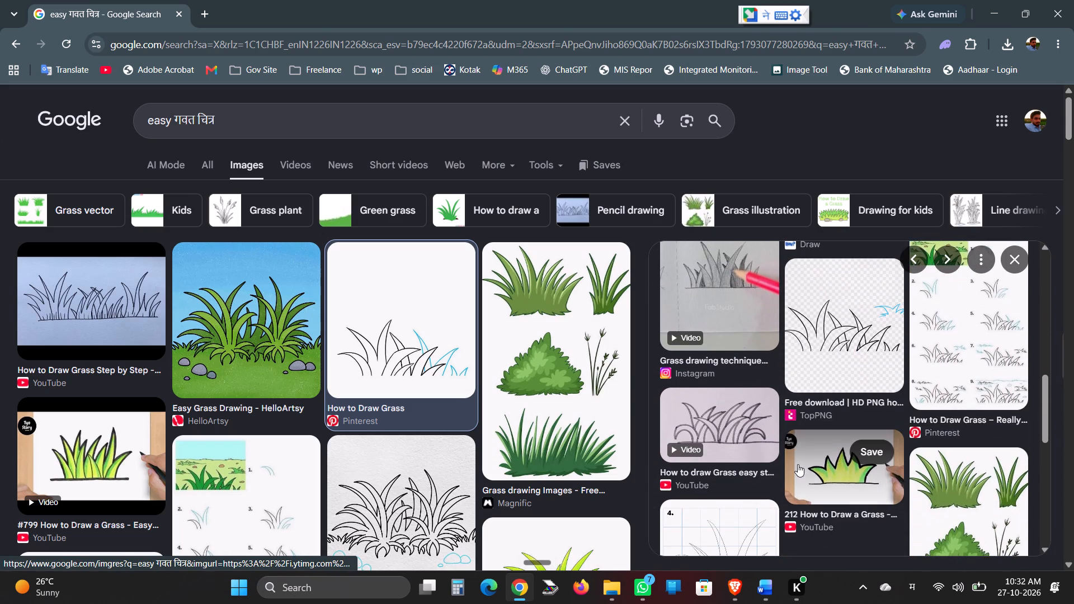
scroll(798, 464, down, 1)
scroll(797, 459, up, 9)
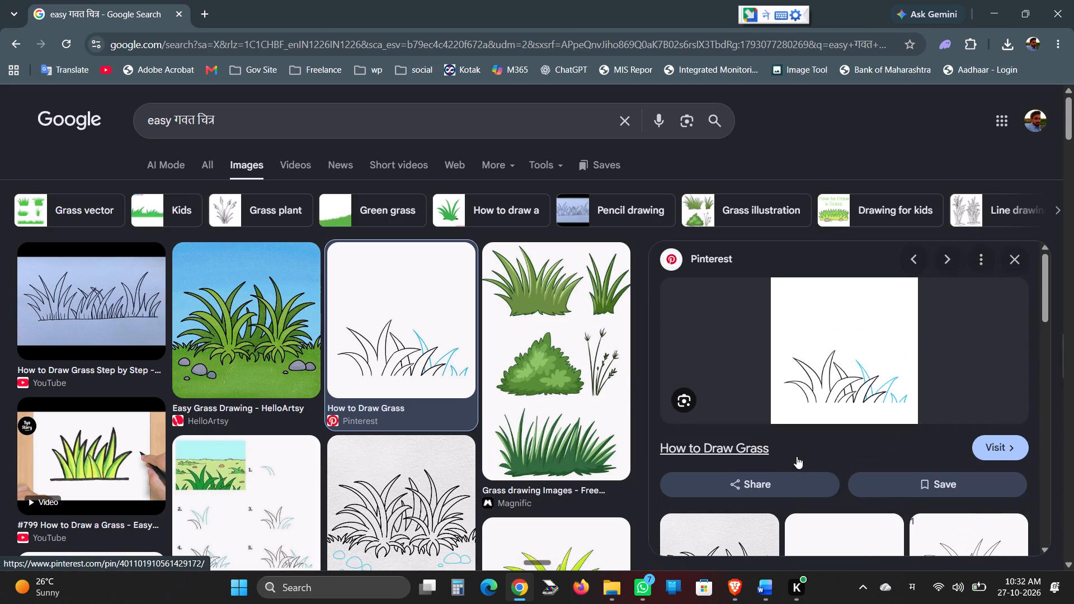
right_click(823, 339)
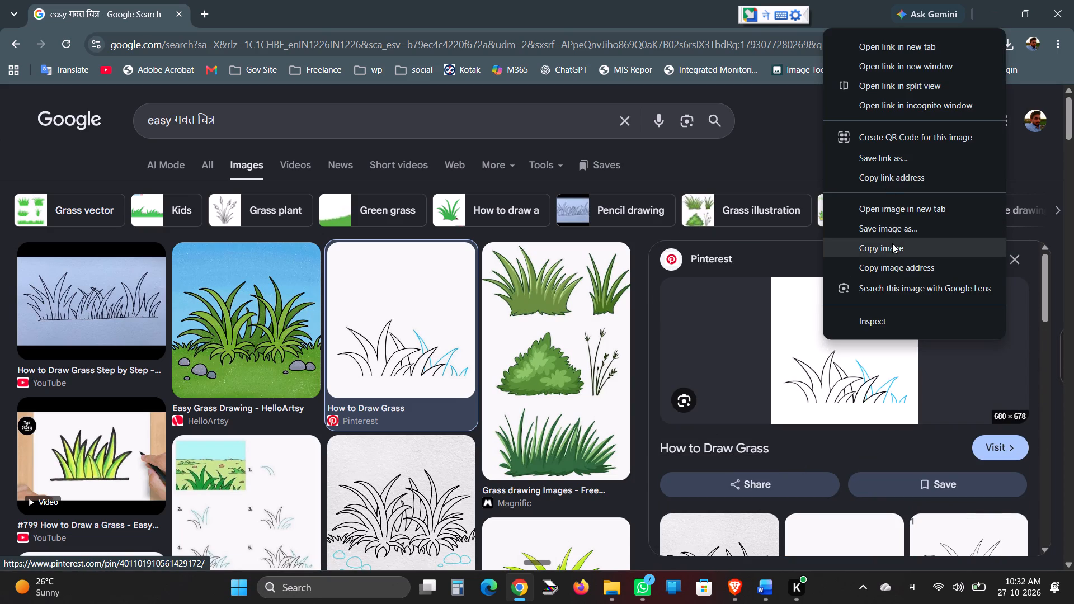
scroll(892, 243, up, 1)
click(892, 243)
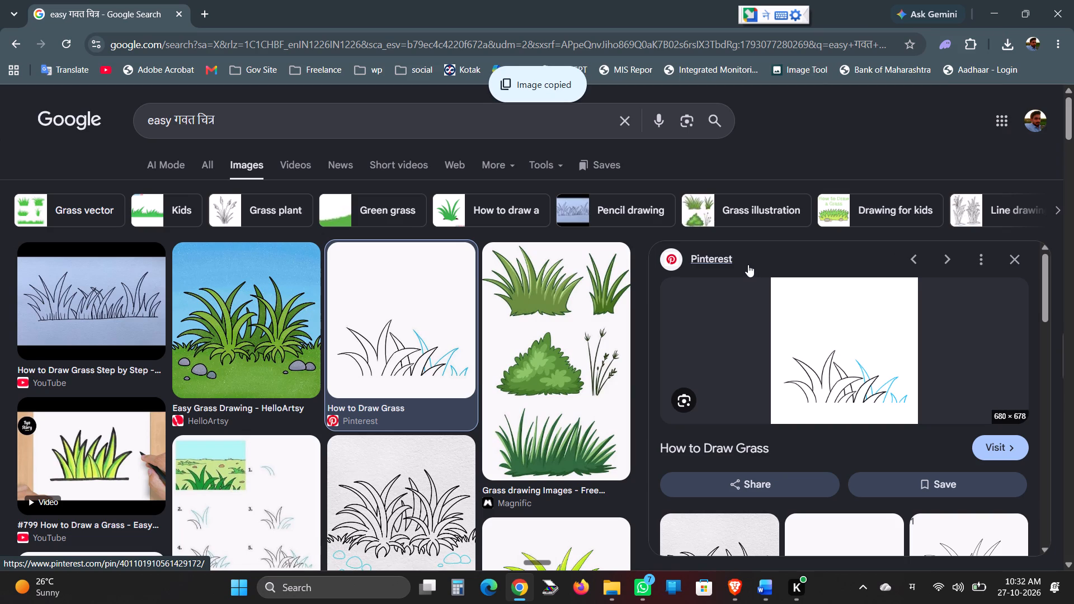
Switch to Word, add spaces after the lotus answer blank on question 5's "२)" line, and paste the grass picture there.
key(alt+Tab)
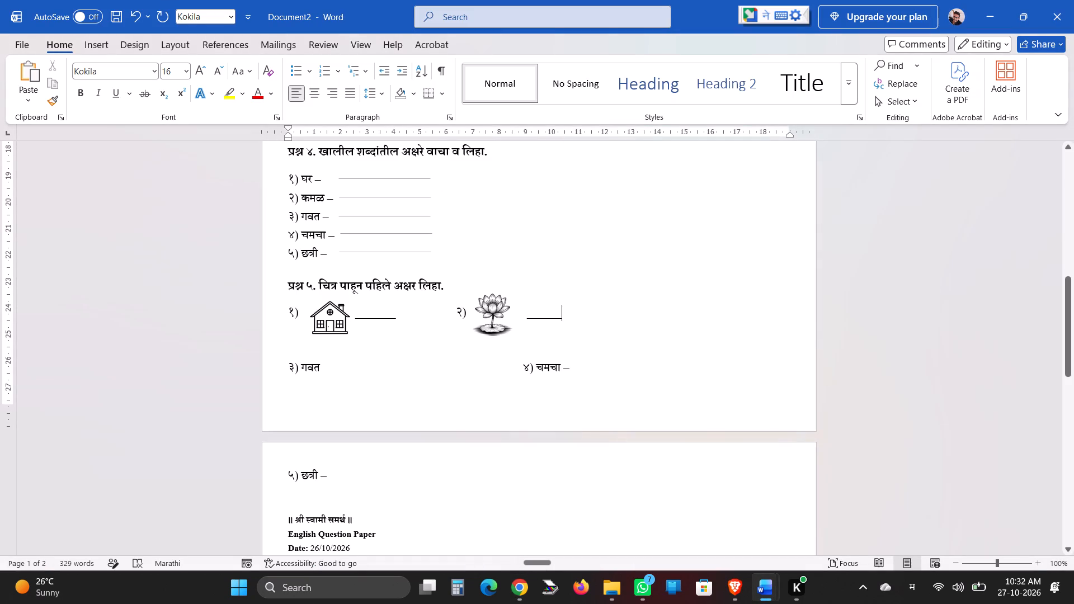
key(space)
key(space)
key(space)
key(space)
key(space)
key(space)
key(space)
key(space)
key(space)
key(space)
key(space)
key(space)
key(space)
key(space)
key(space)
key(space)
key(space)
key(space)
key(space)
key(space)
key(space)
key(space)
key(space)
key(space)
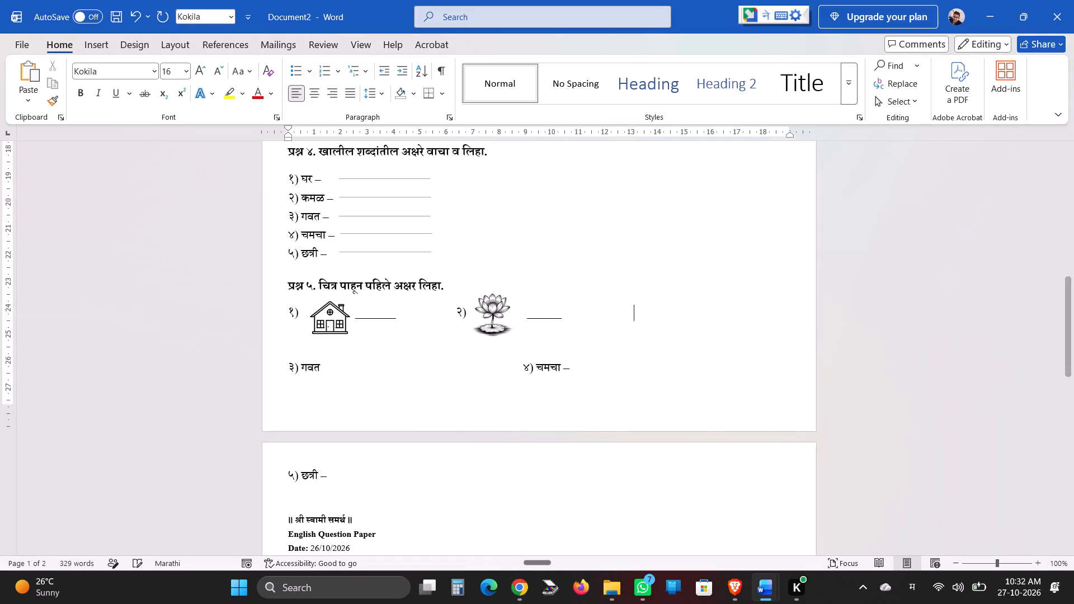
key(space)
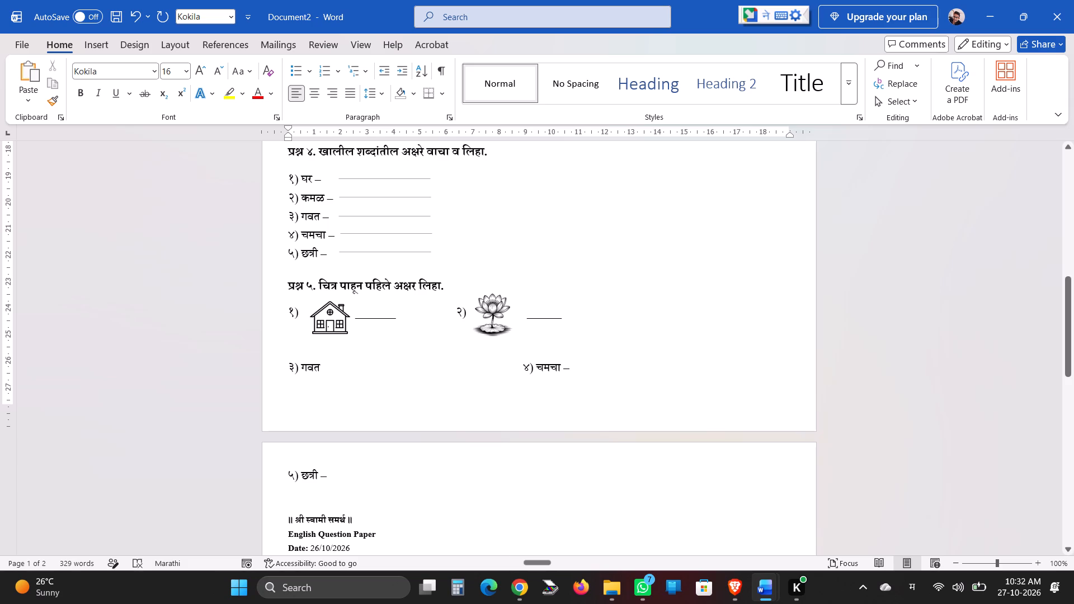
key(ctrl+v)
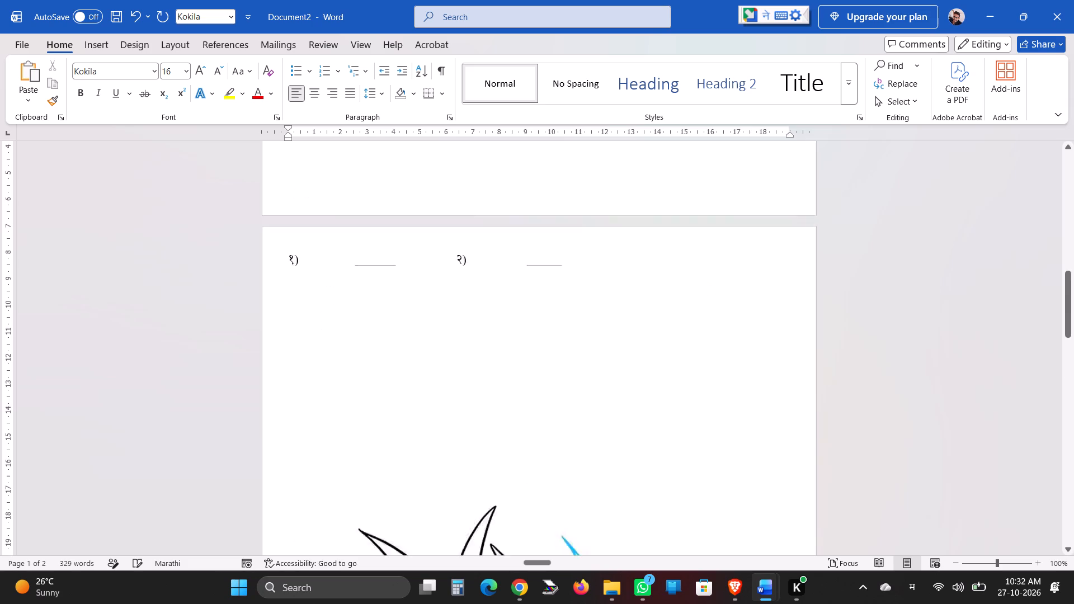
Shrink the pasted grass picture to about 2.8 cm square at the end of question 5's first row.
click(601, 381)
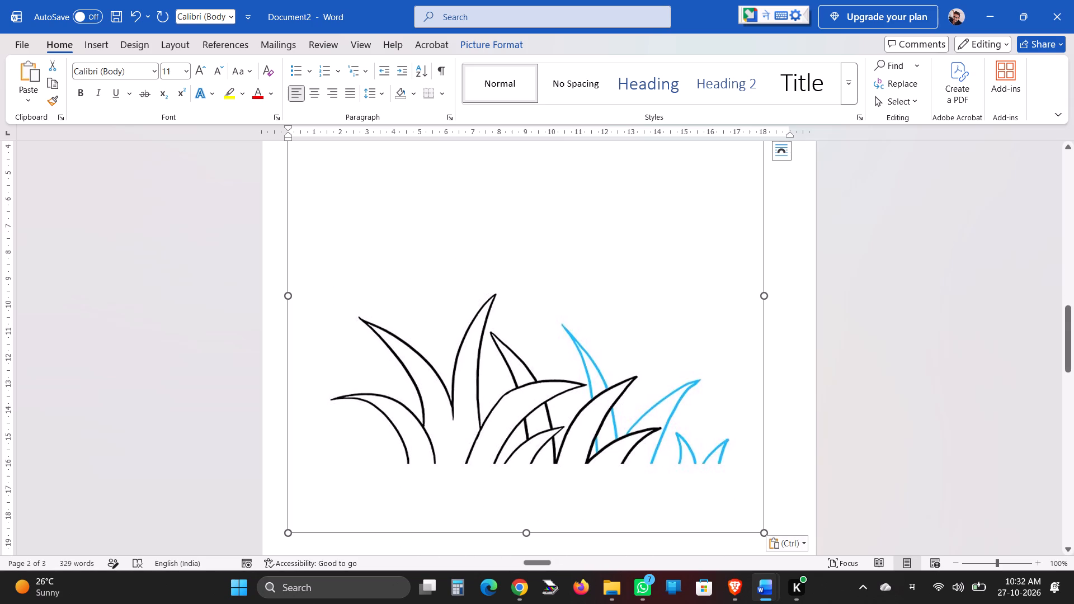
drag(765, 530, 303, 179)
scroll(586, 375, up, 5)
drag(636, 309, 683, 389)
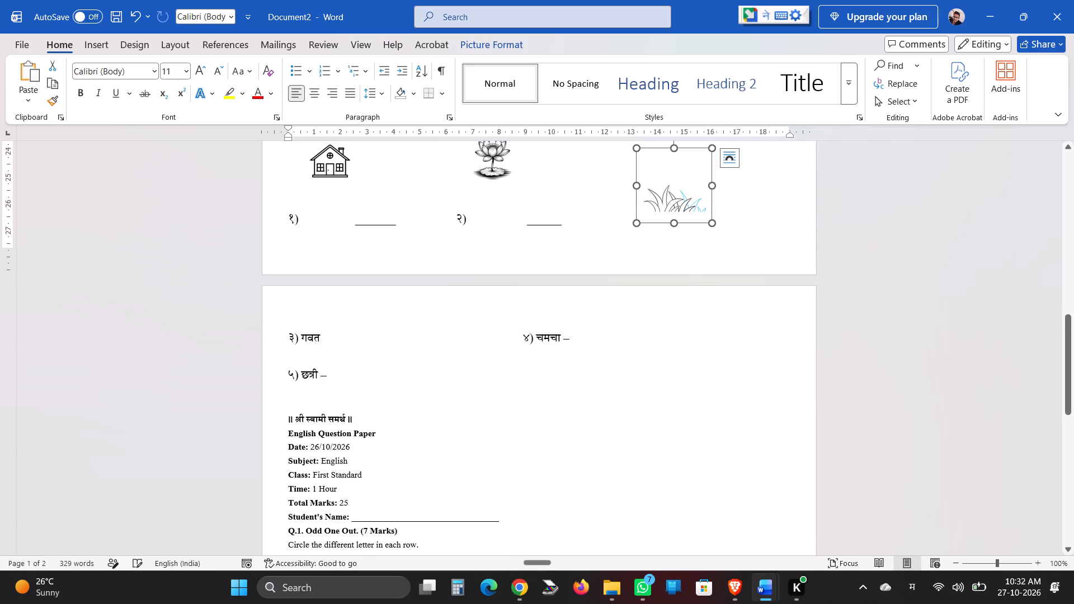
scroll(651, 356, up, 2)
Crop the empty area off the top of the grass picture, leaving it about 1.8 cm high.
click(475, 48)
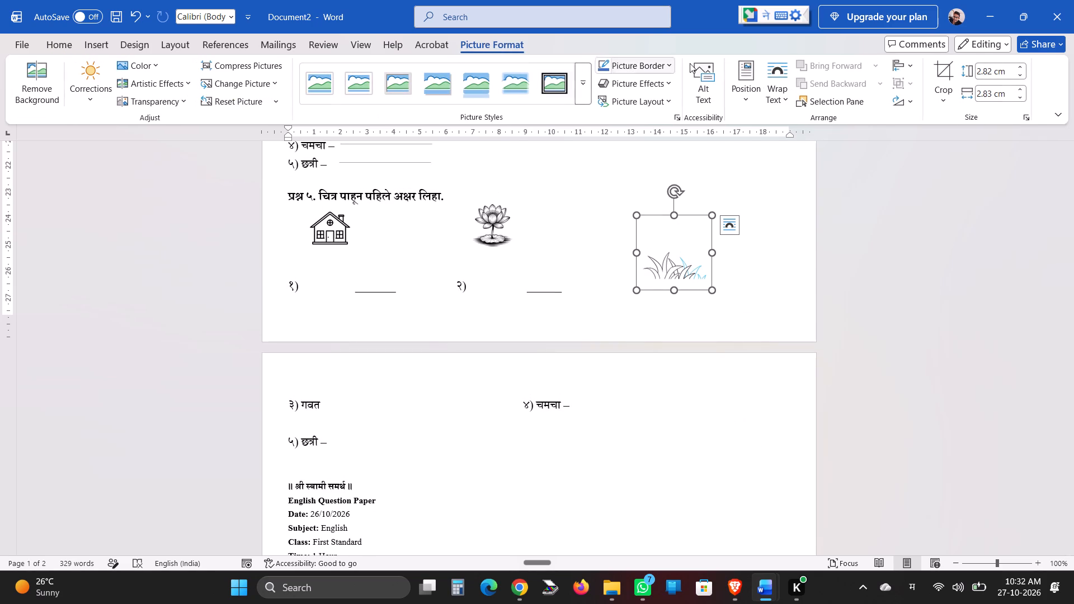
click(937, 69)
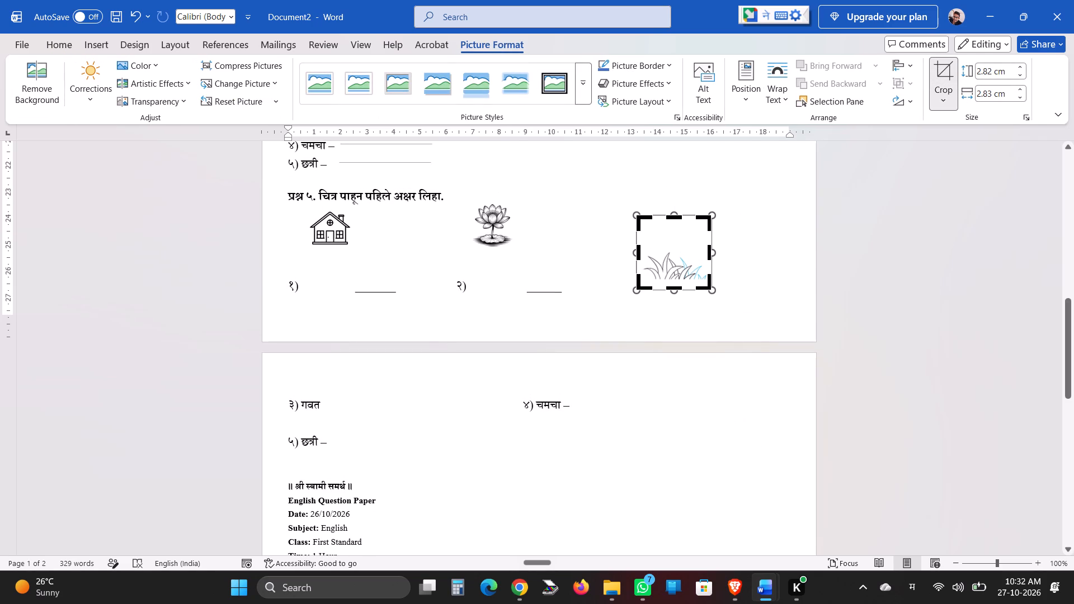
drag(668, 215, 672, 242)
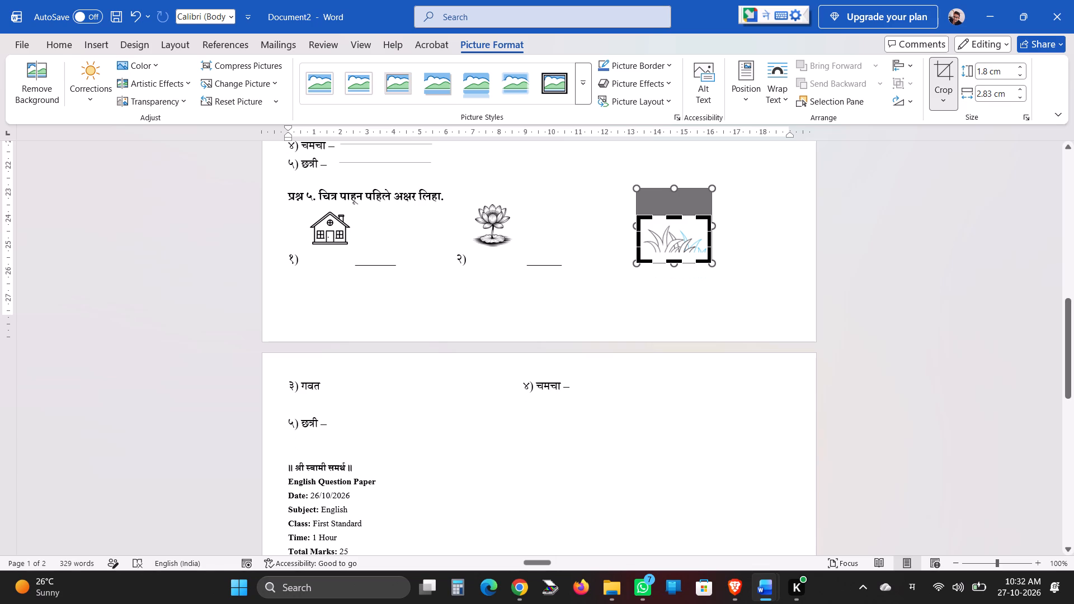
click(687, 243)
right_click(687, 243)
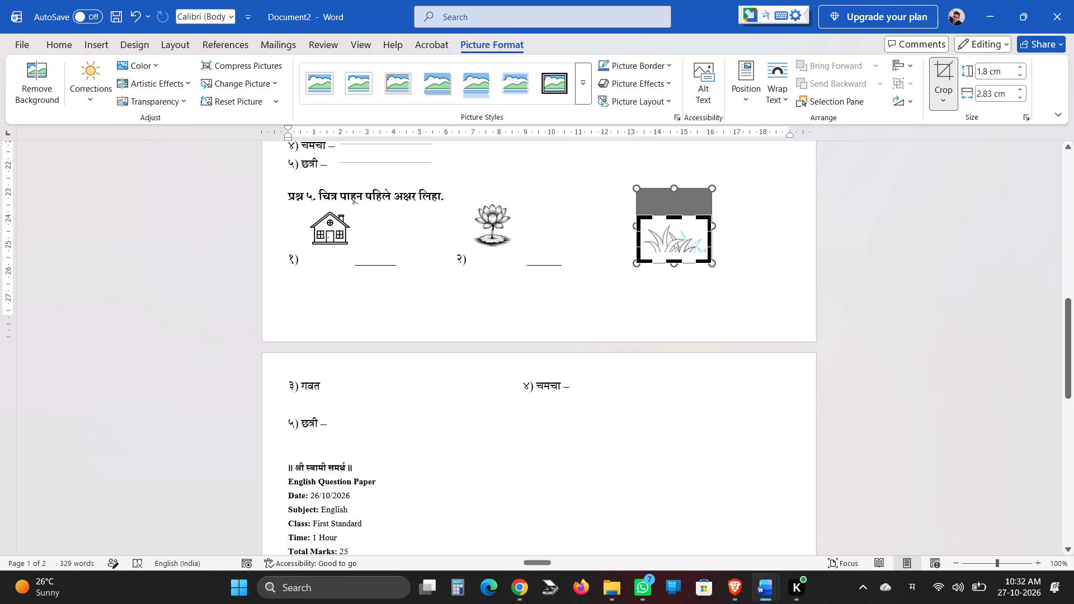
click(759, 258)
Set the grass picture's wrapping to In Front of Text and place it past the lotus answer blank on question 5's first row.
click(686, 242)
right_click(686, 242)
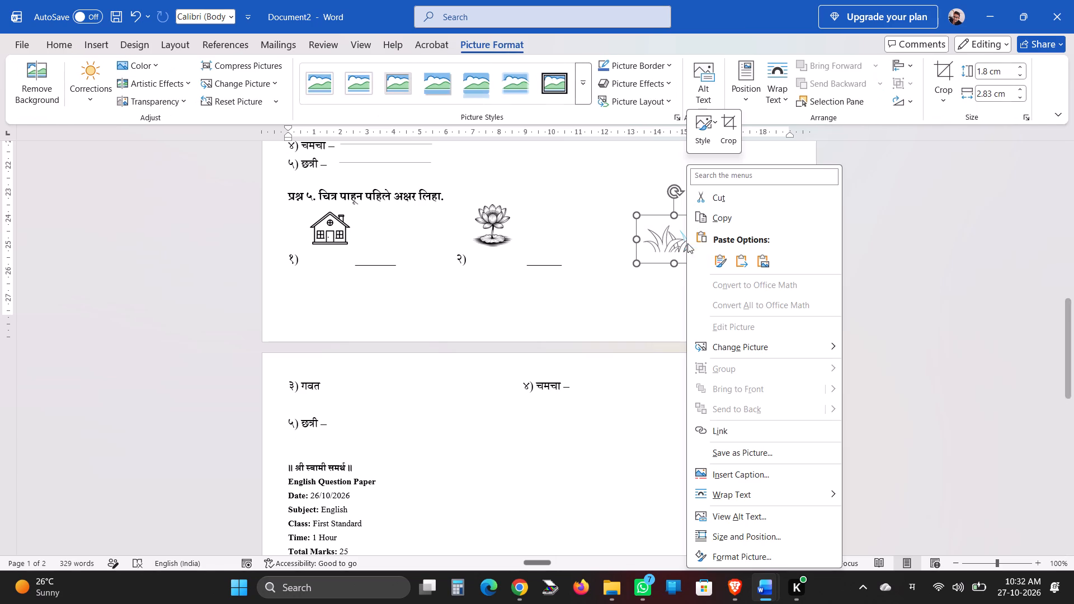
click(676, 237)
click(732, 224)
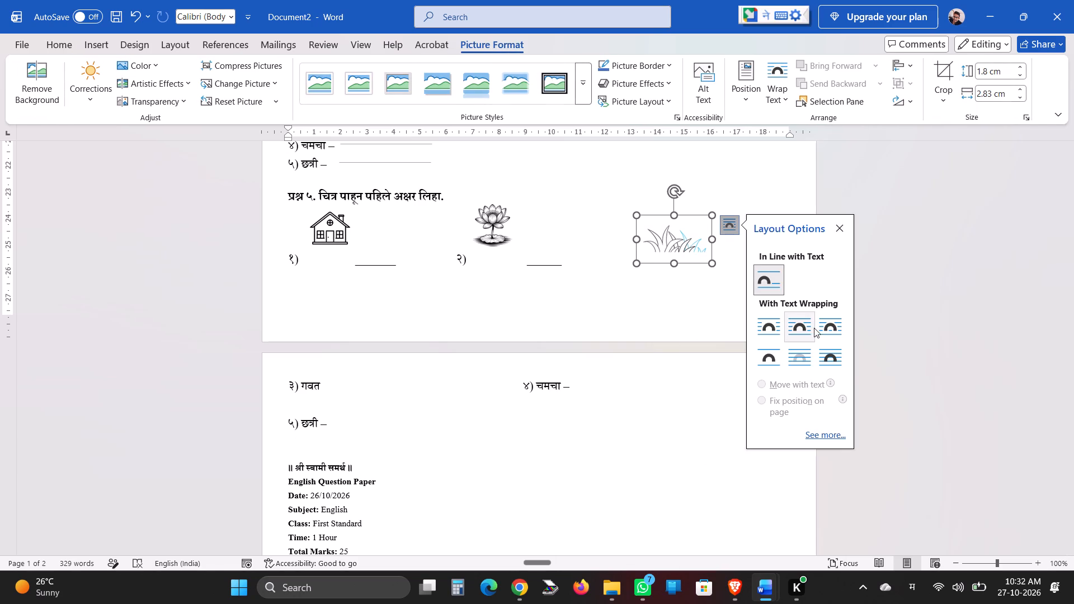
drag(839, 375, 824, 357)
click(821, 351)
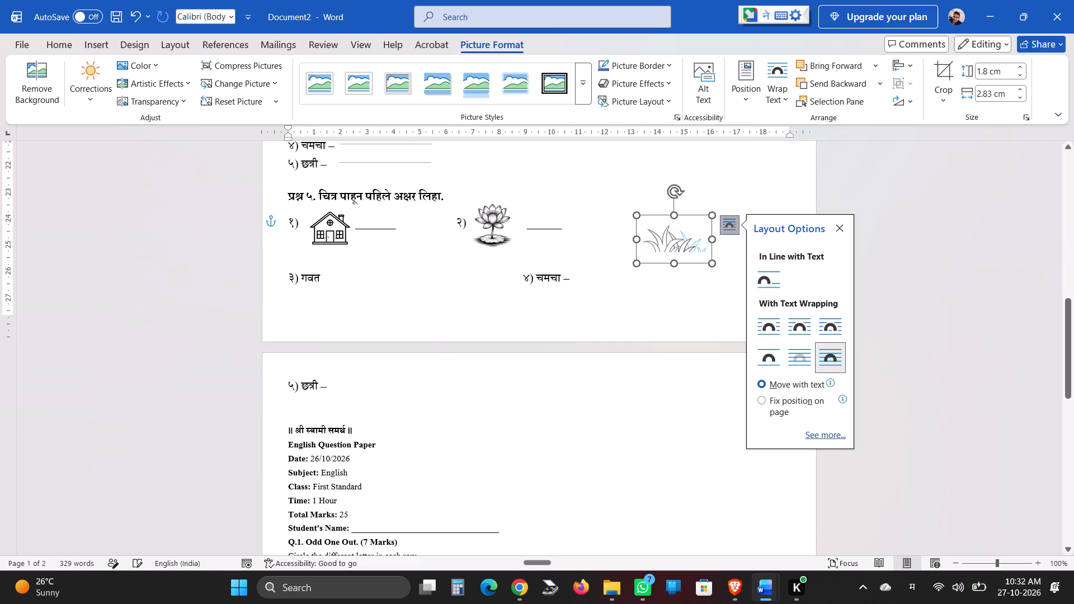
drag(679, 245, 652, 232)
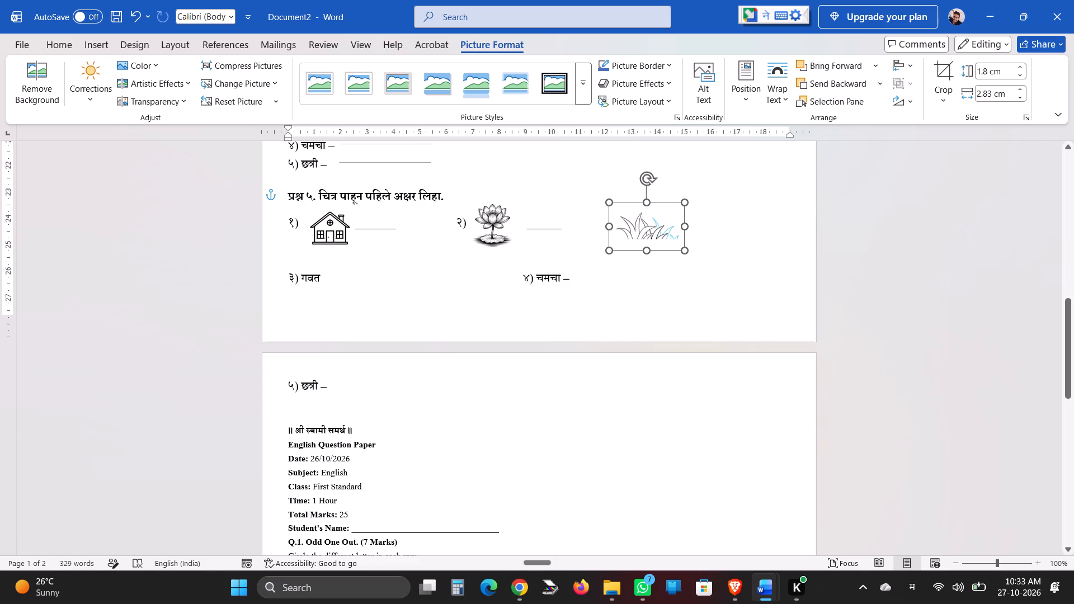
drag(652, 232, 663, 234)
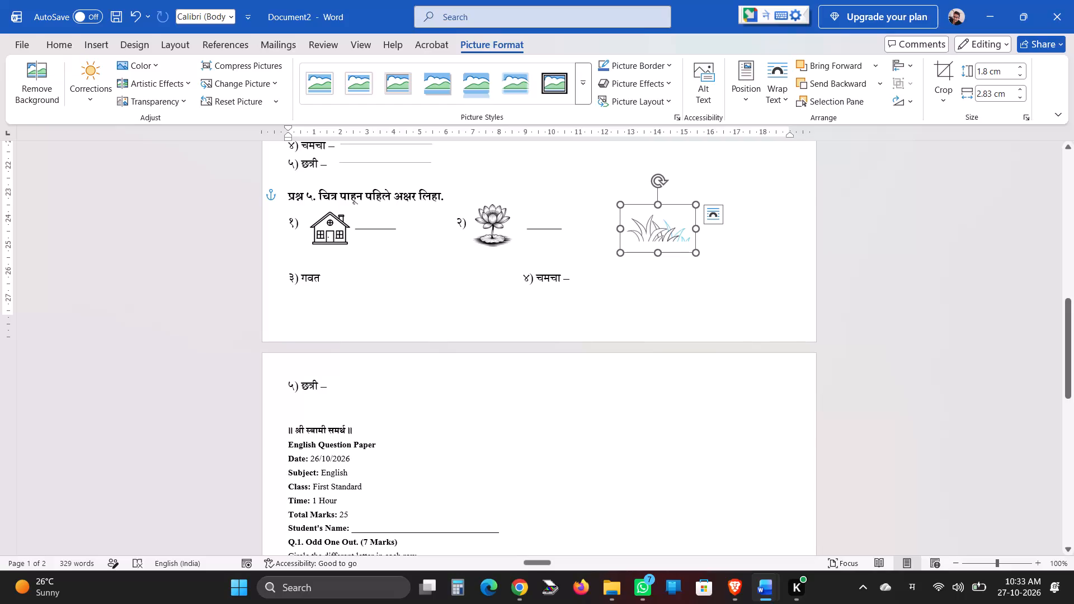
Delete the word "गवत" from item "३)" and join that item to the row above.
double_click(307, 277)
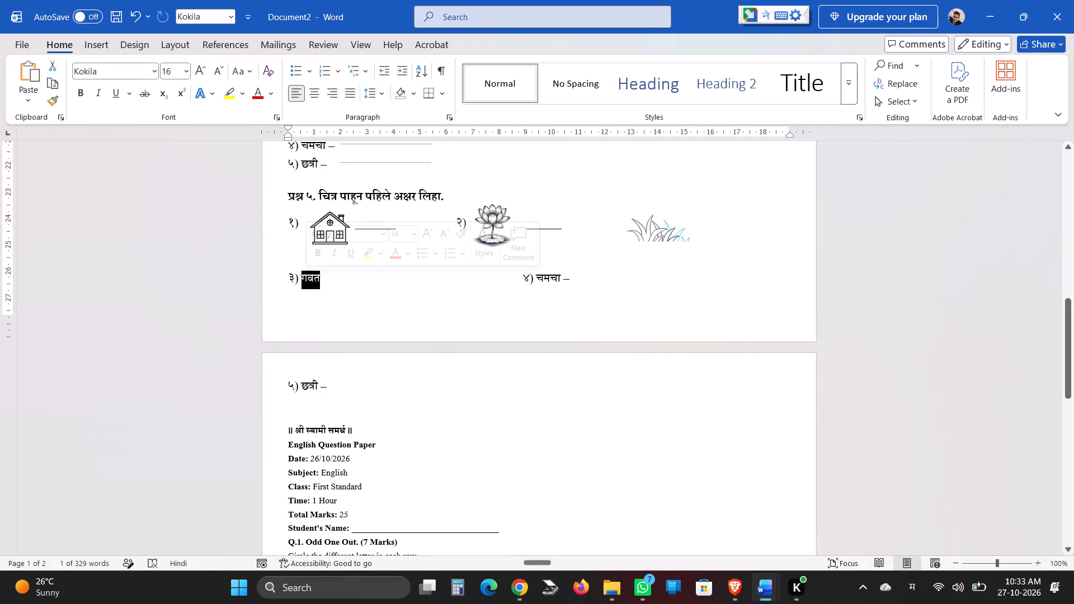
key(BackSpace)
key(Left)
key(Left)
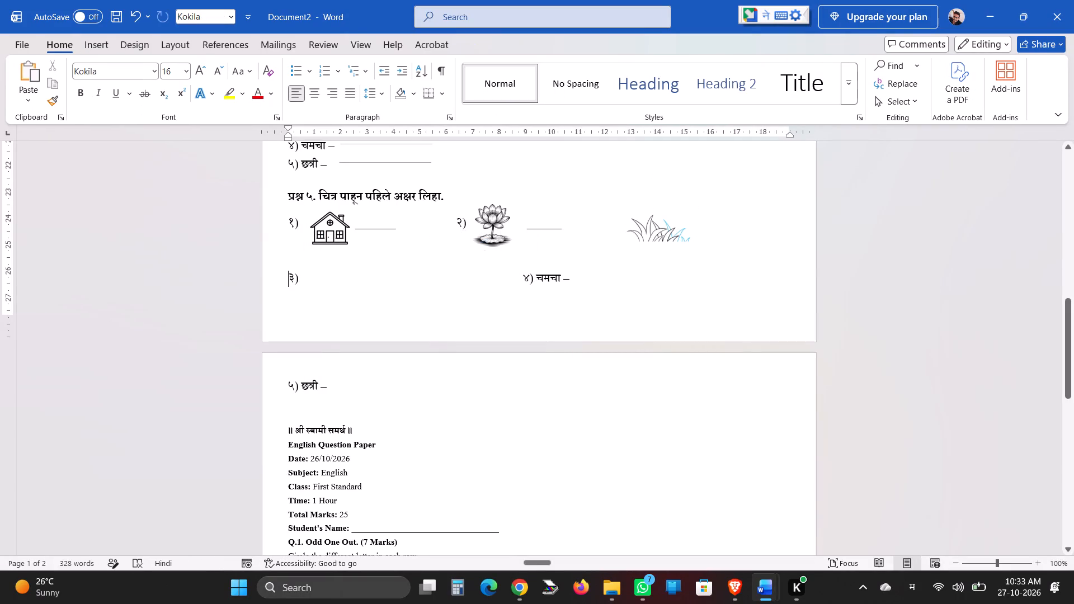
key(BackSpace)
key(BackSpace)
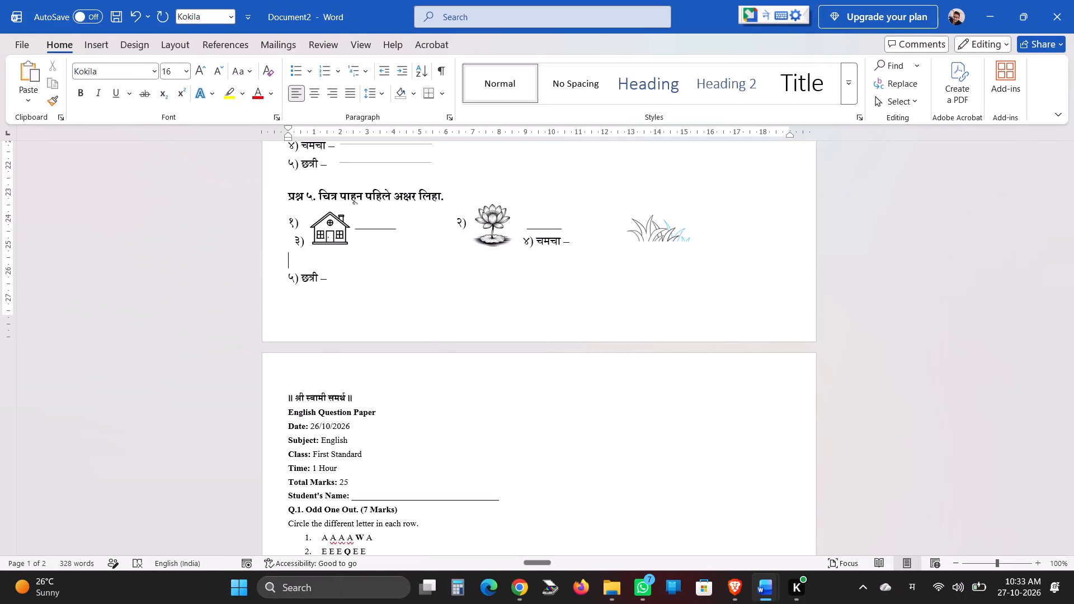
key(BackSpace)
key(BackSpace)
key(BackSpace)
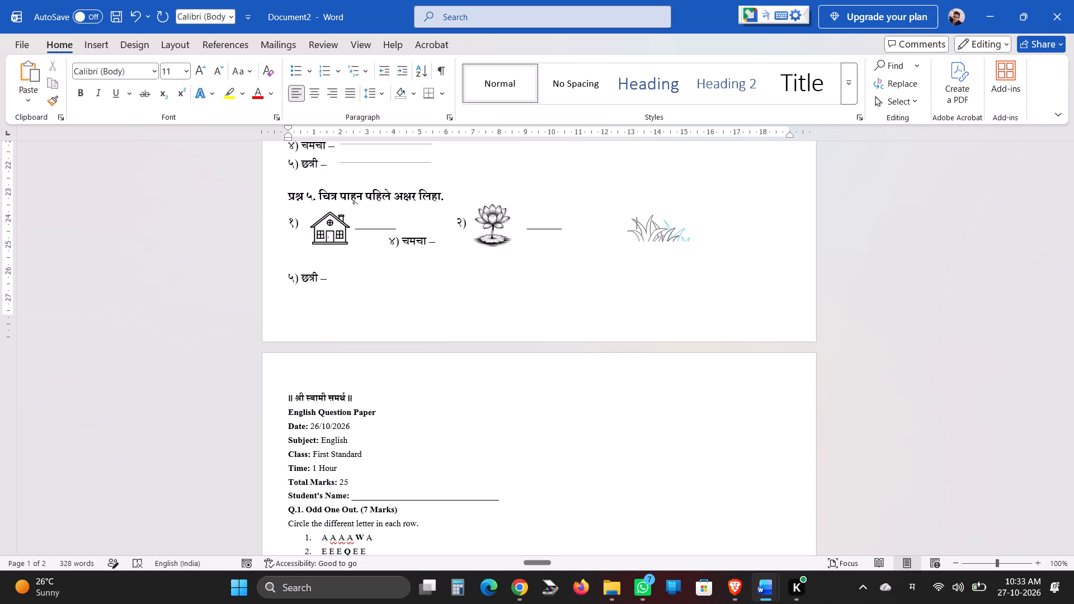
Adjust the spacing after the lotus answer blank so that "३)" sits just before the grass picture.
key(space)
key(space)
key(space)
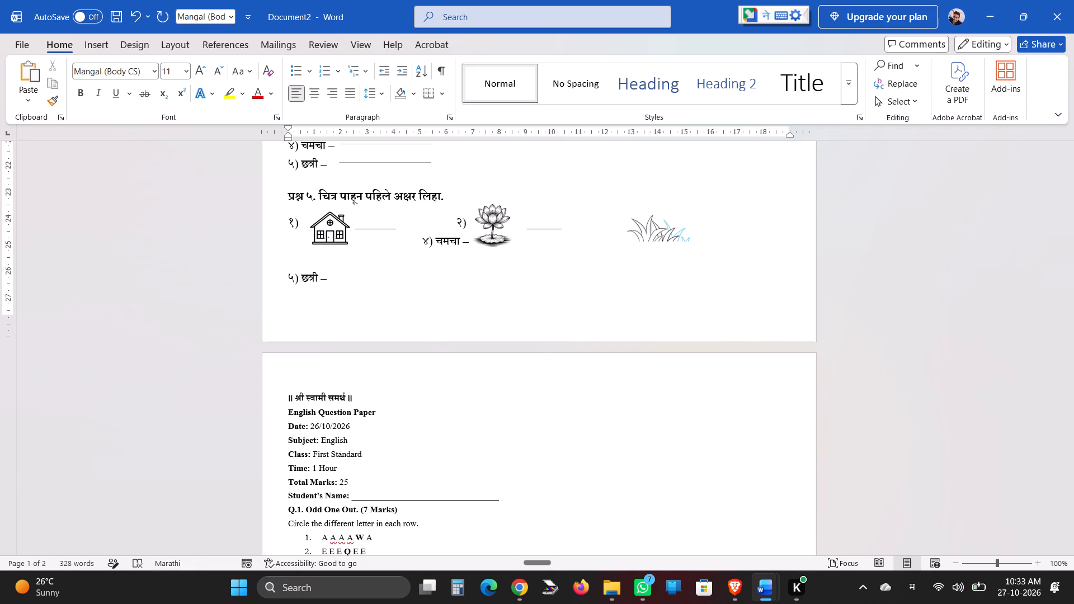
key(BackSpace)
key(BackSpace)
key(BackSpace)
key(BackSpace)
key(BackSpace)
key(BackSpace)
key(BackSpace)
key(BackSpace)
key(BackSpace)
key(BackSpace)
key(BackSpace)
key(BackSpace)
key(BackSpace)
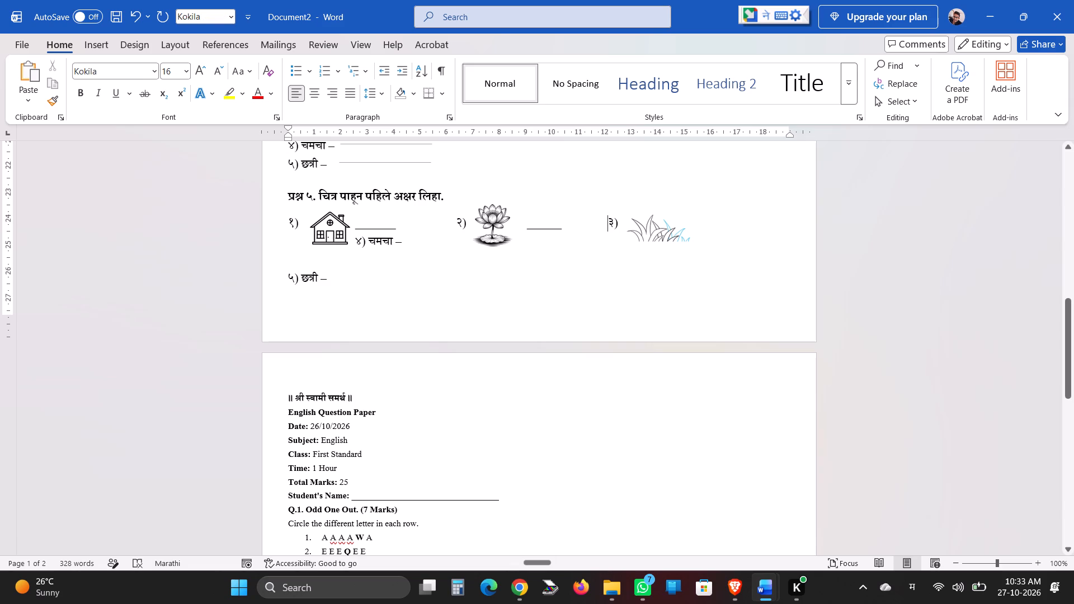
key(BackSpace)
Enlarge the grass picture slightly and align it beside "३)" on the first row.
click(631, 221)
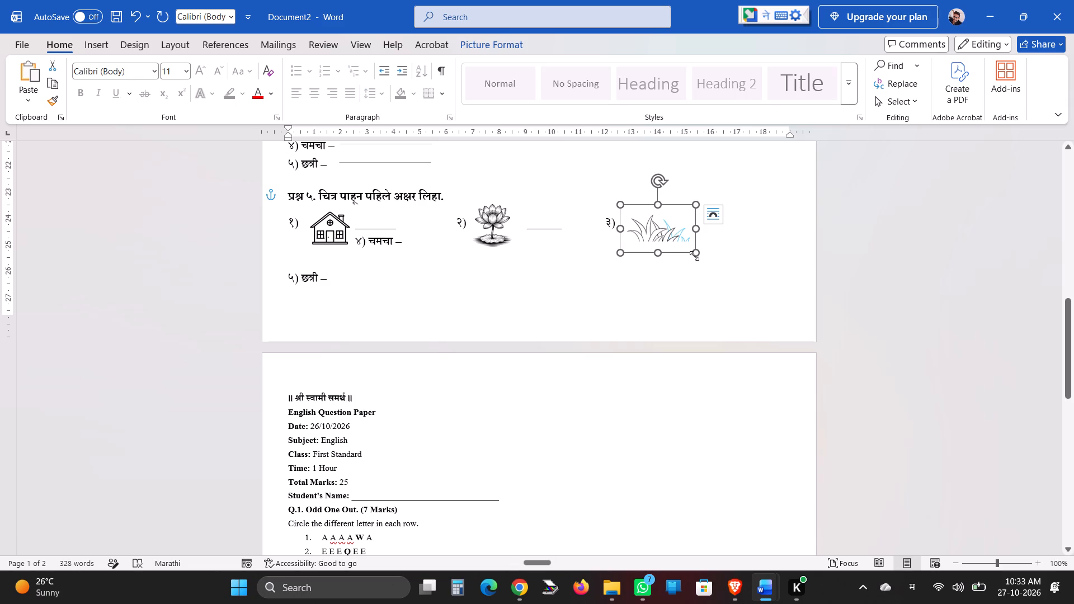
drag(694, 254, 704, 264)
drag(671, 242, 665, 235)
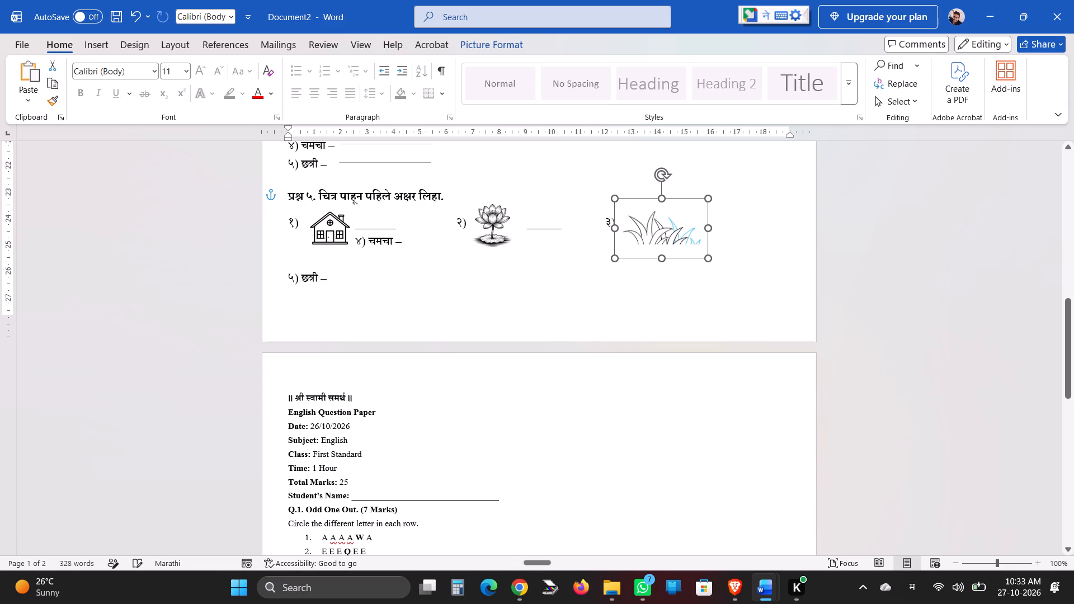
drag(665, 235, 668, 232)
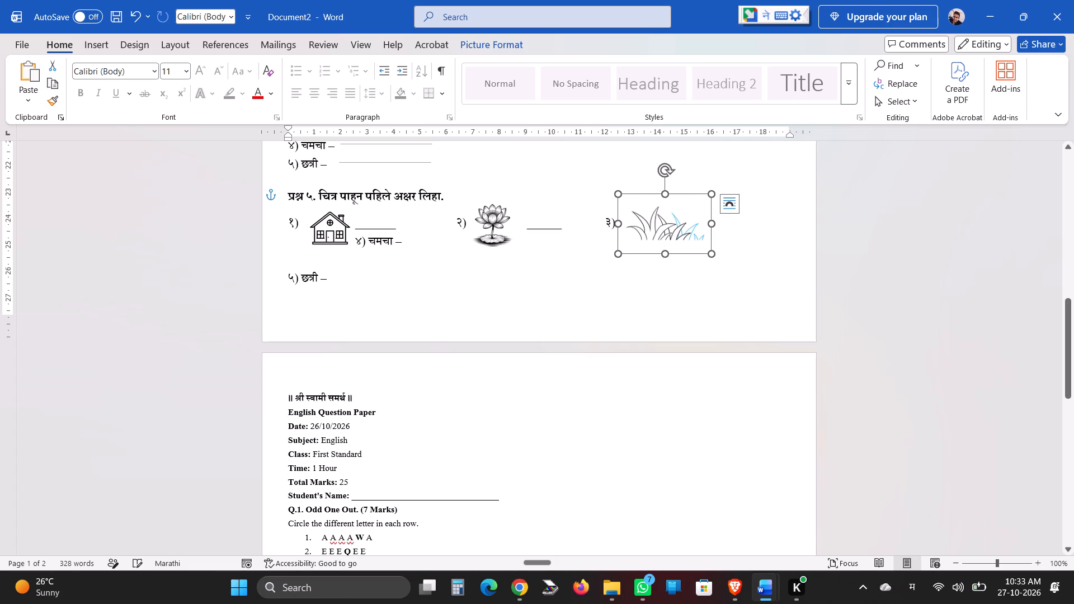
click(600, 296)
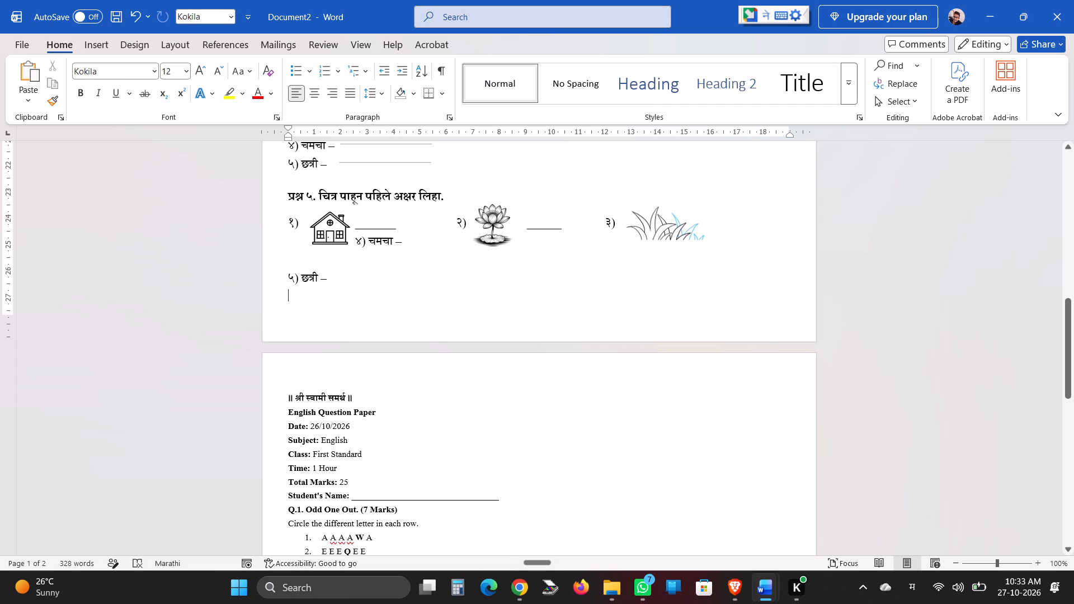
Move item "४) चमचा" to its own line below the pictures, leaving one blank line above it.
click(348, 239)
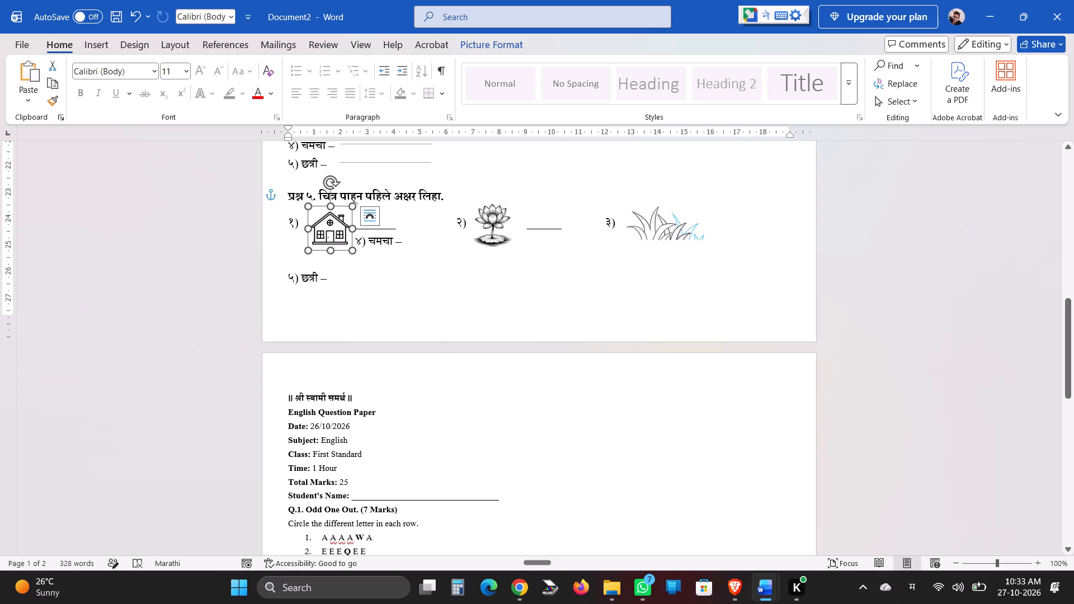
click(358, 242)
key(Return)
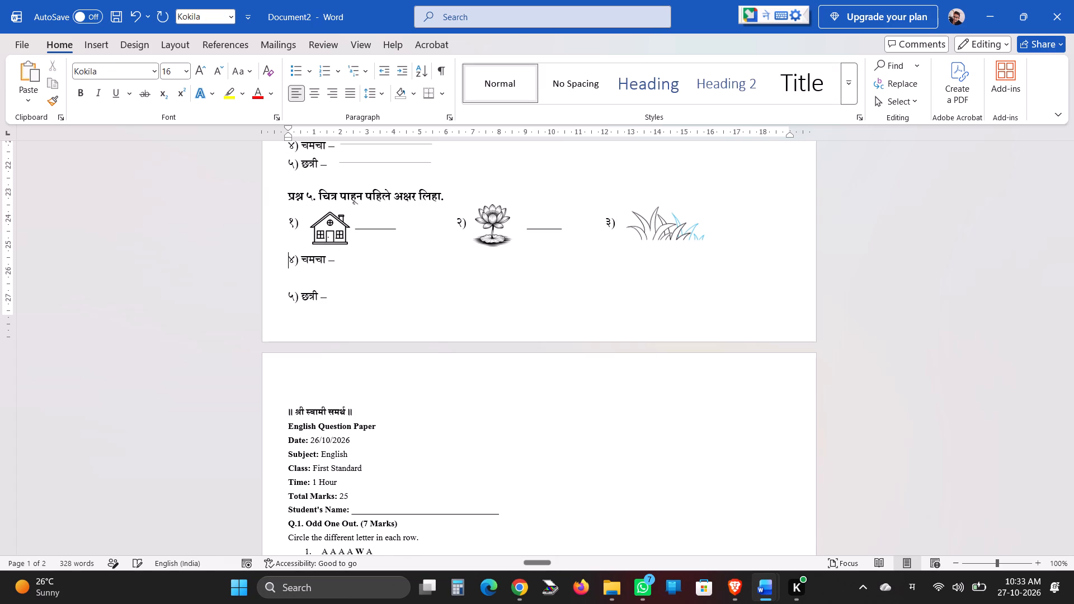
key(Return)
Bring item "५) छत्री" up onto the "४) चमचा" line, separated by six tabs.
click(282, 379)
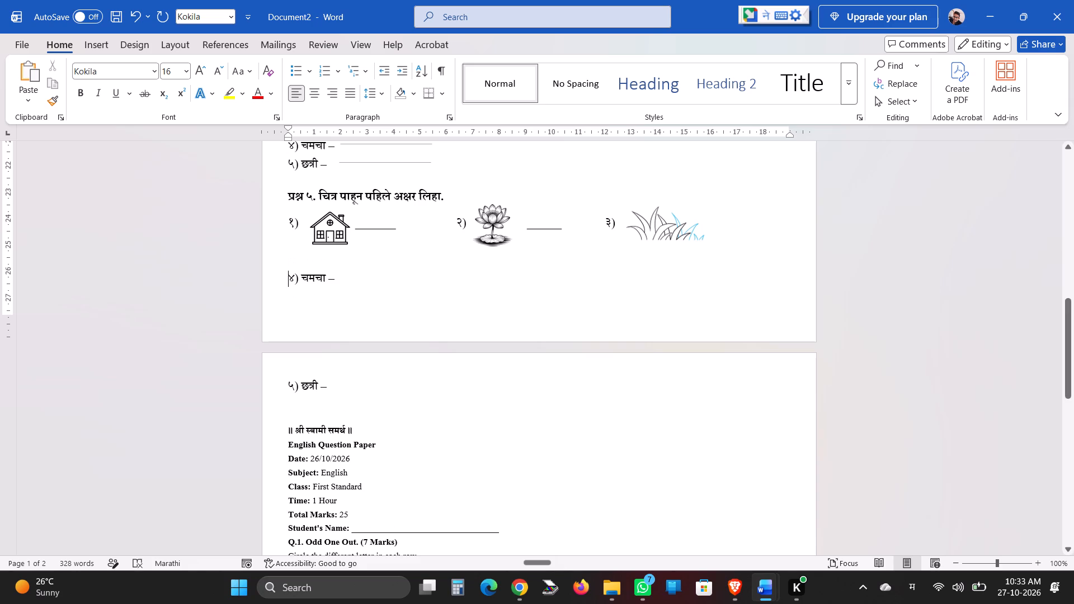
key(BackSpace)
key(BackSpace)
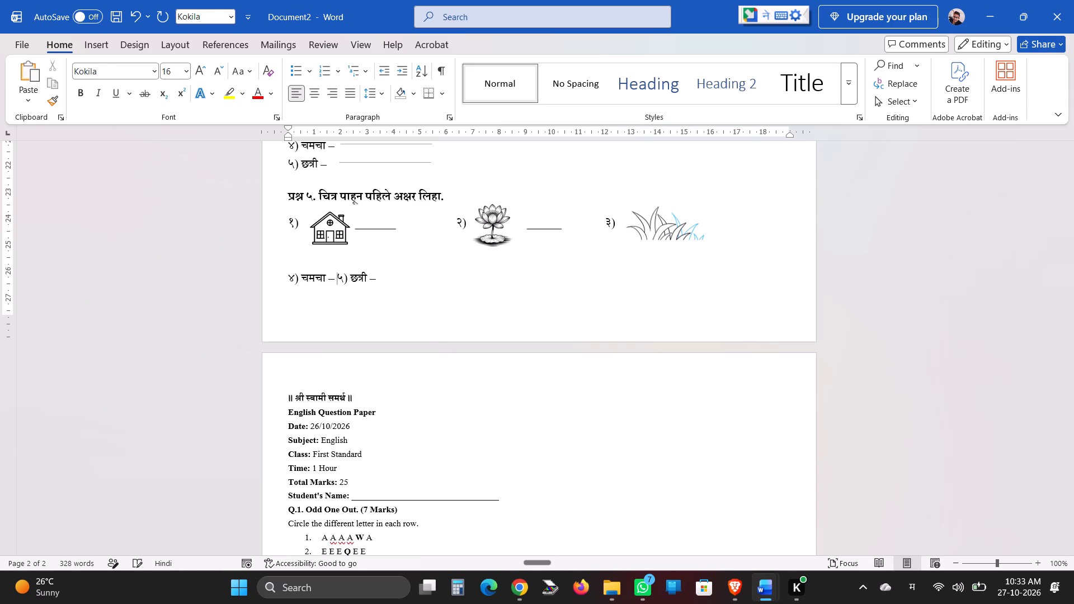
key(Tab)
key(Tab)
key(Tab)
key(Tab)
key(Tab)
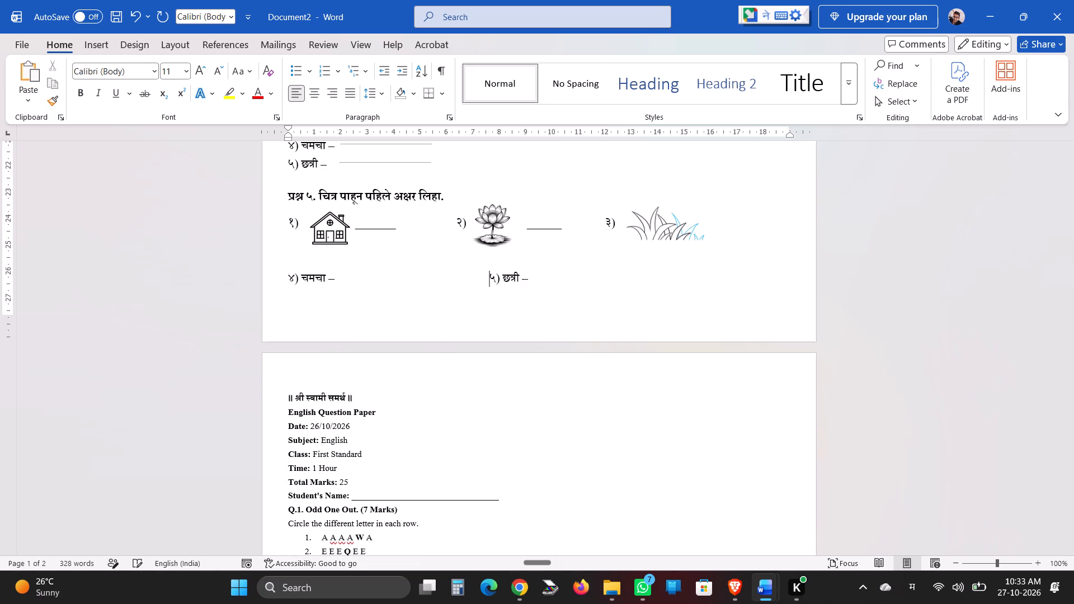
key(Tab)
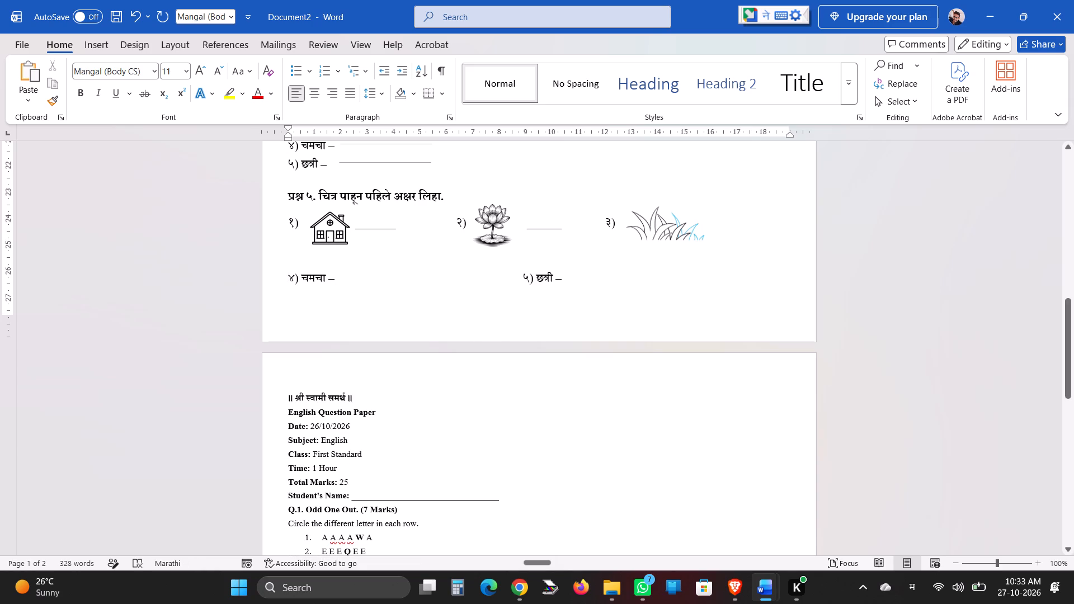
Add a six-underscore answer blank after the grass picture on item "३)".
click(297, 277)
click(695, 229)
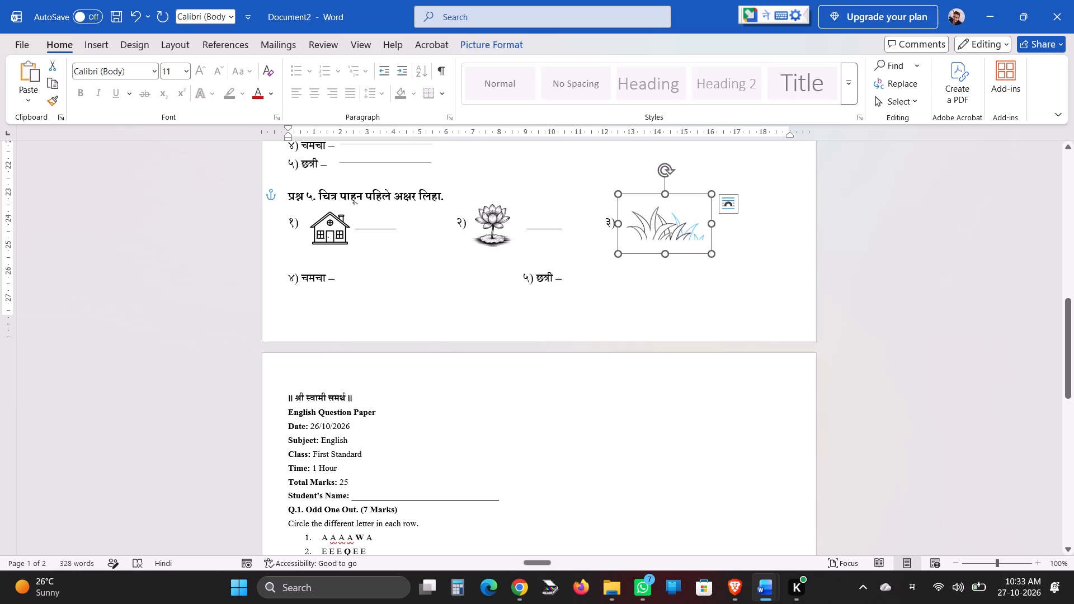
click(726, 224)
text(______-)
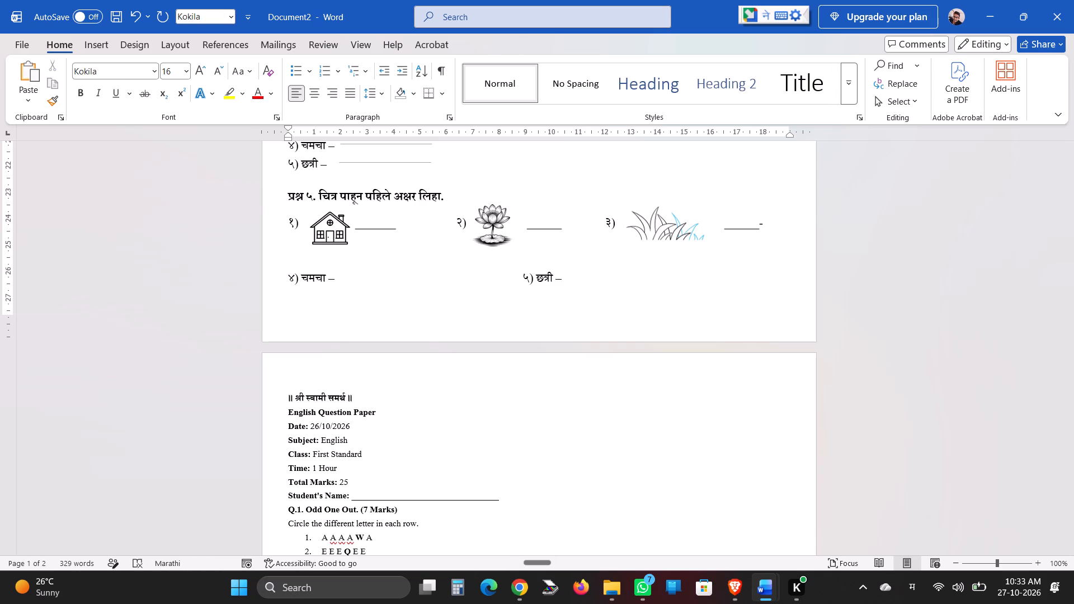
key(BackSpace)
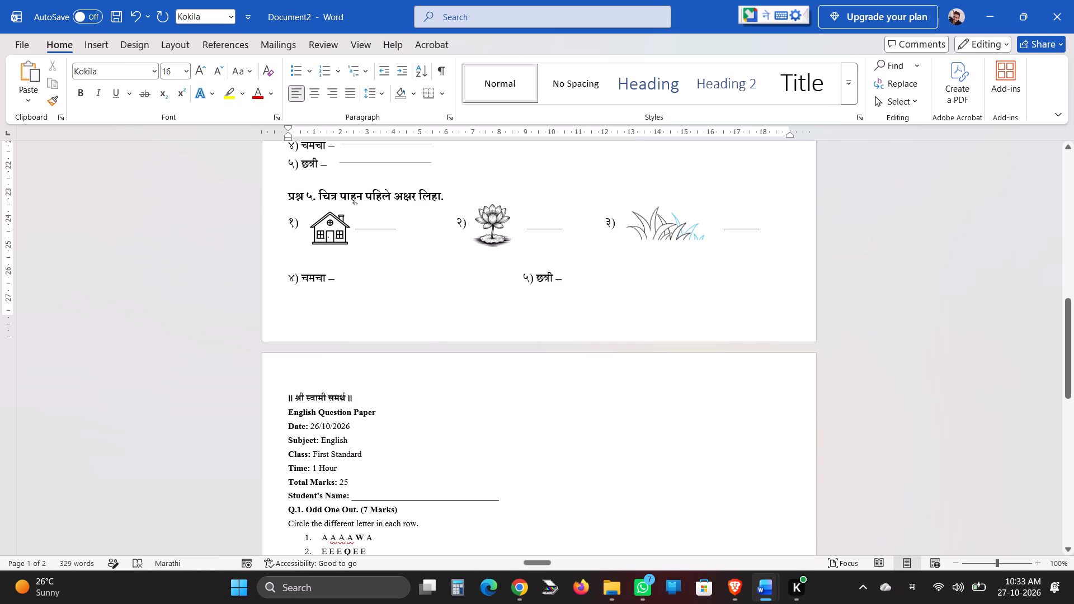
Add two spaces after "४)" and delete the word "चमचा" with its dash.
click(336, 282)
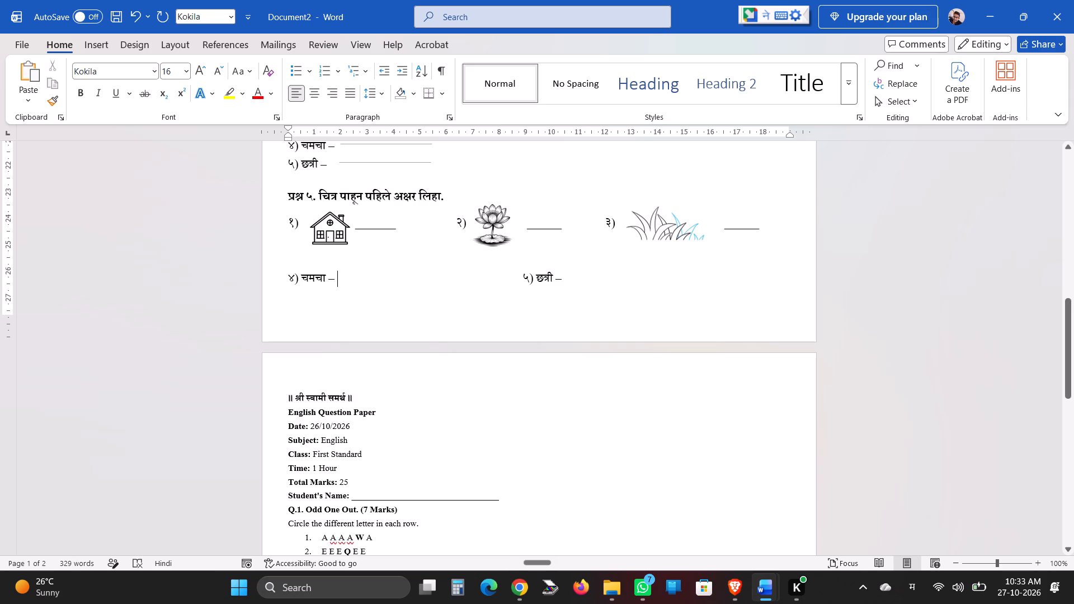
click(303, 279)
key(space)
key(space)
key(Delete)
key(Delete)
key(Delete)
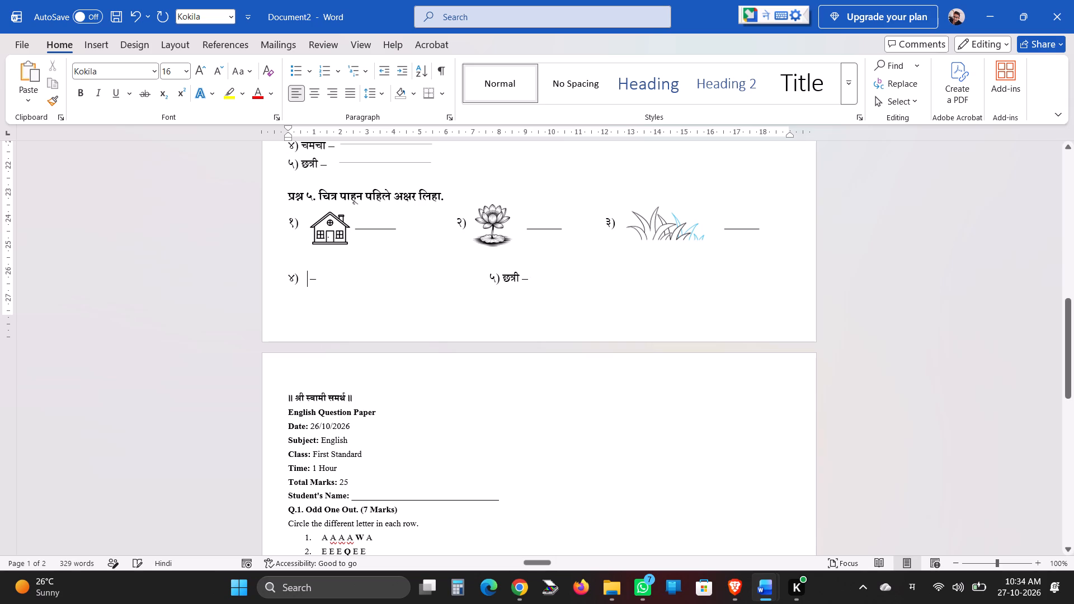
key(Delete)
key(Delete)
Switch to Chrome and select text in the "easy गवत चित्र" image search query for replacement.
key(alt+Tab)
click(330, 139)
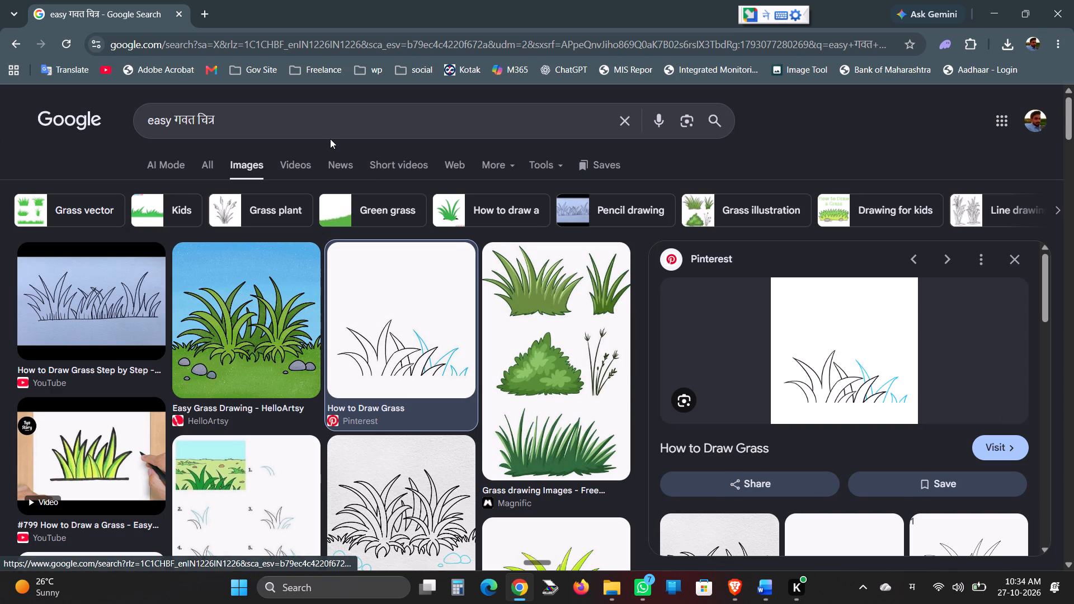
double_click(310, 125)
key(alt+Tab)
key(alt+Tab)
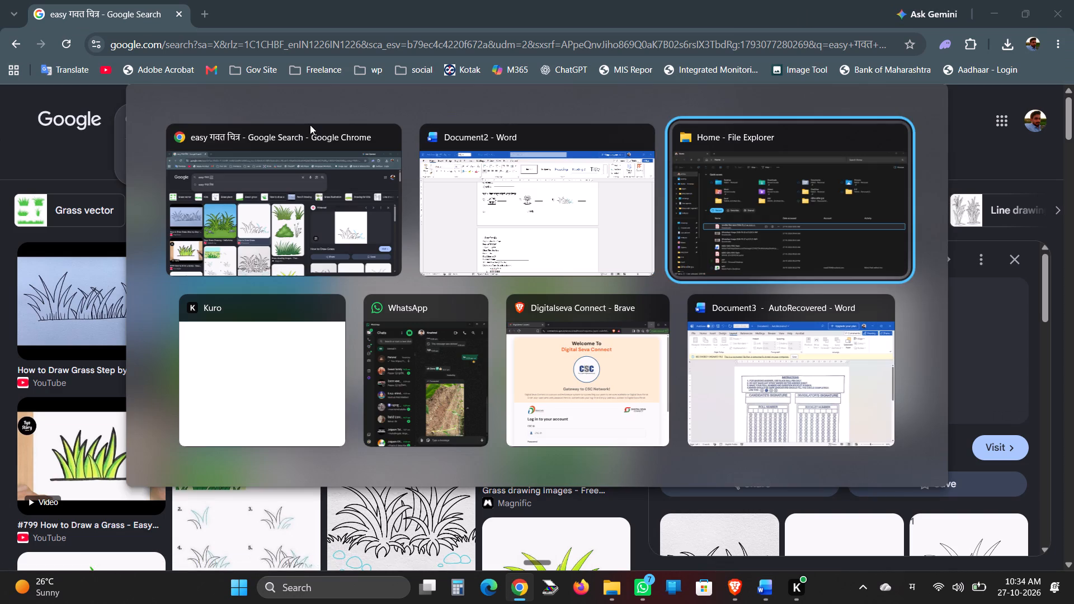
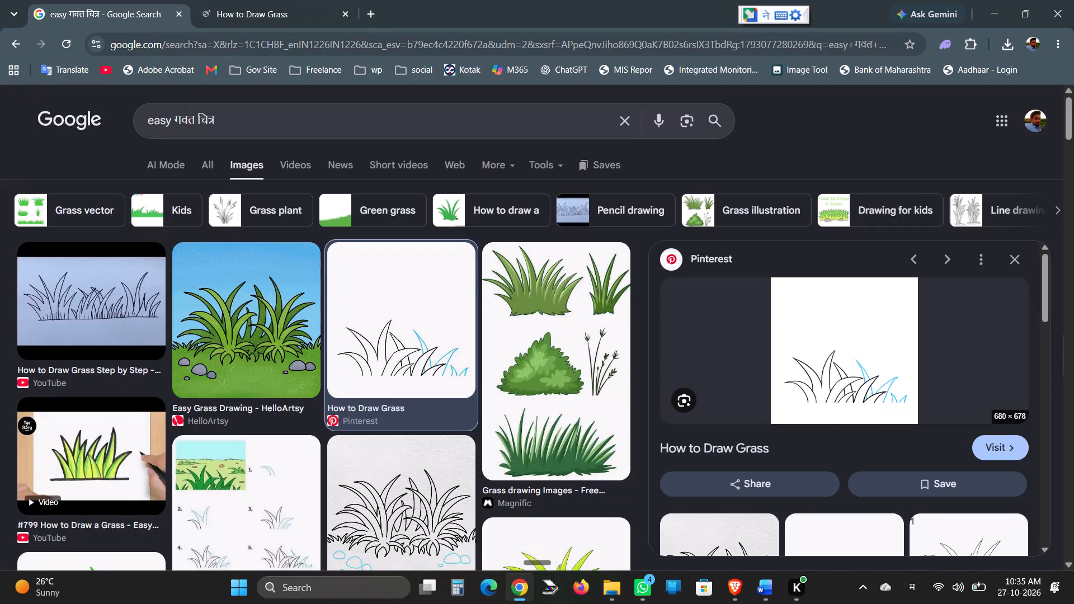
Return to the earlier "गवत symbol" image results and search images for "चमचा symbol" instead.
click(211, 26)
click(41, 12)
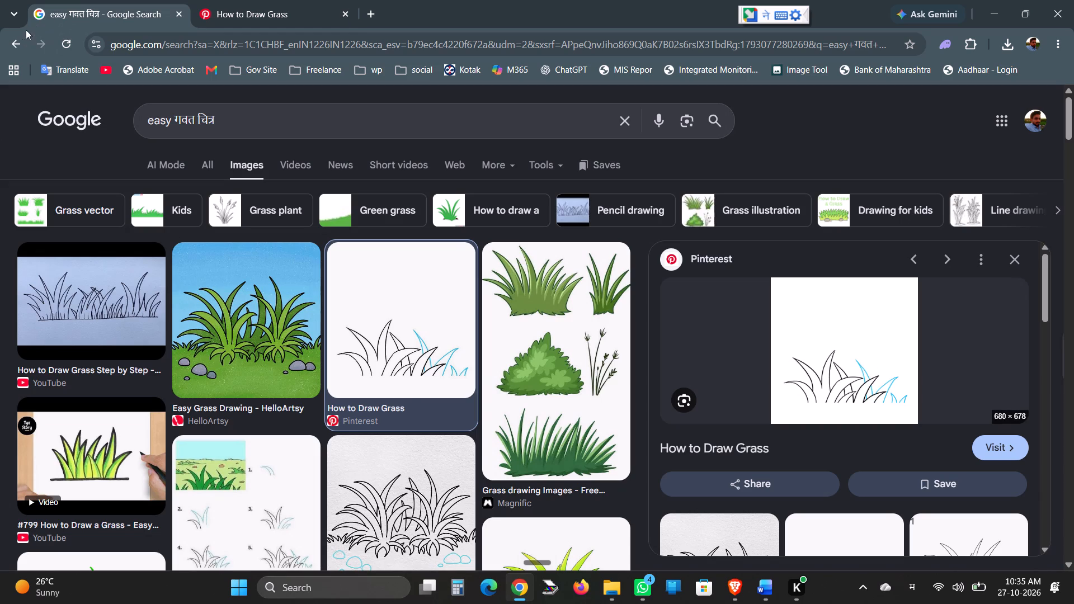
double_click(13, 48)
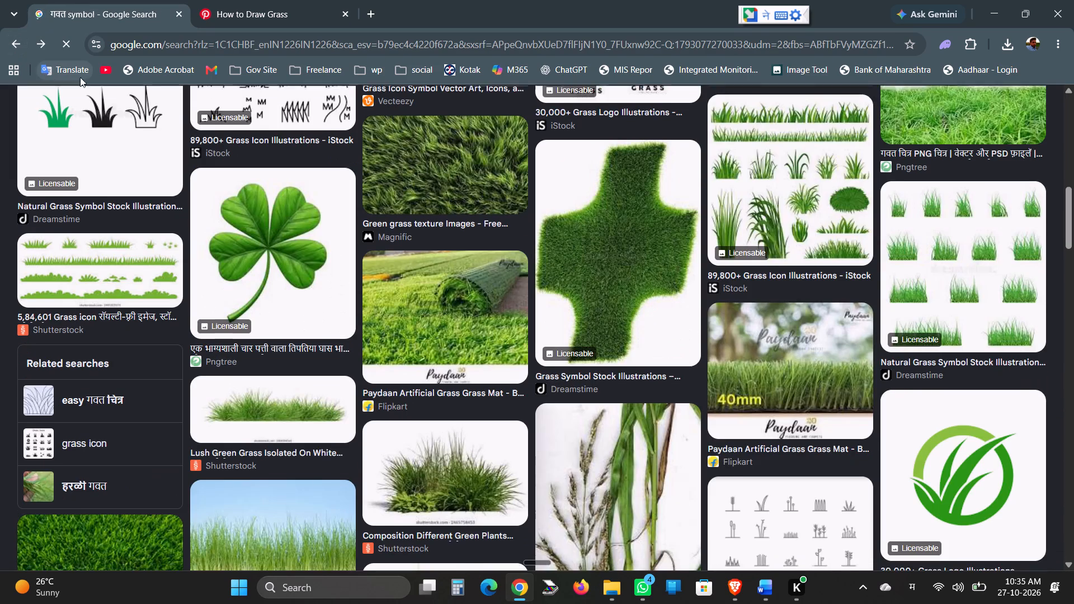
scroll(175, 188, up, 13)
double_click(161, 116)
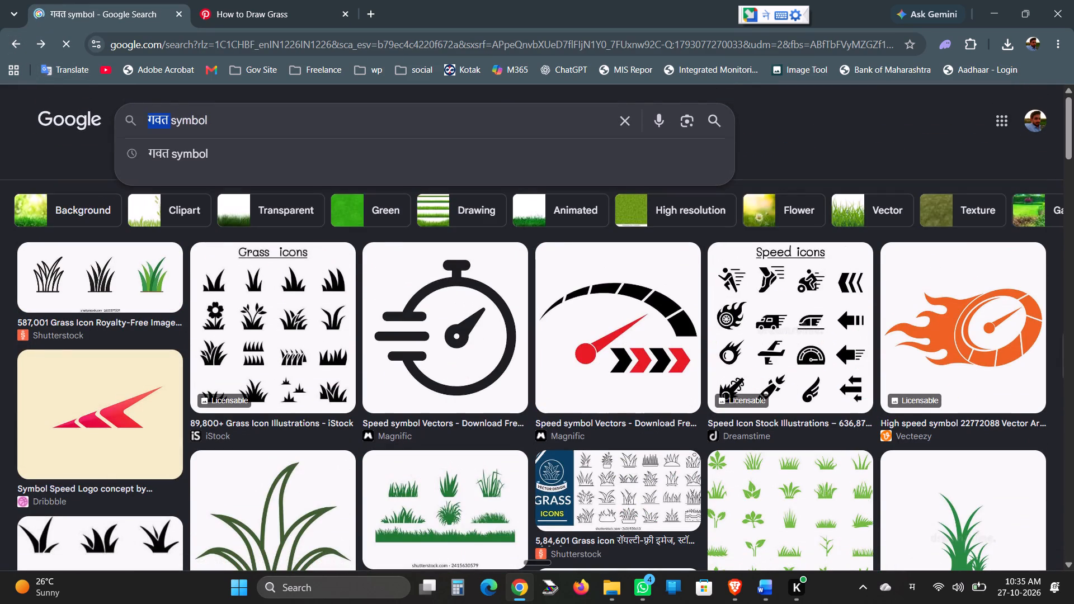
text(cmcha)
key(Return)
key(space)
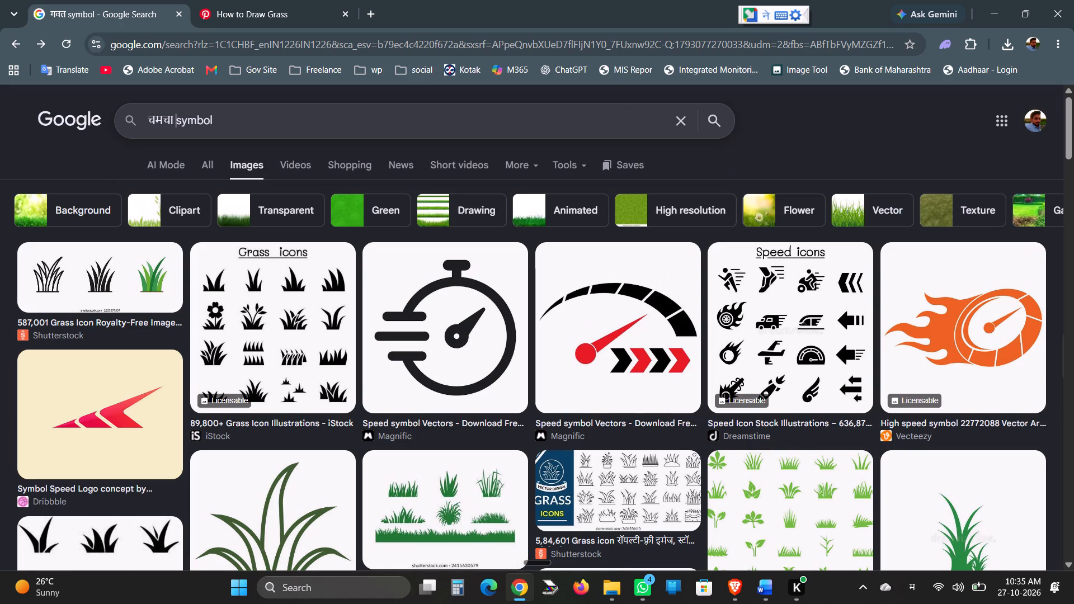
key(Return)
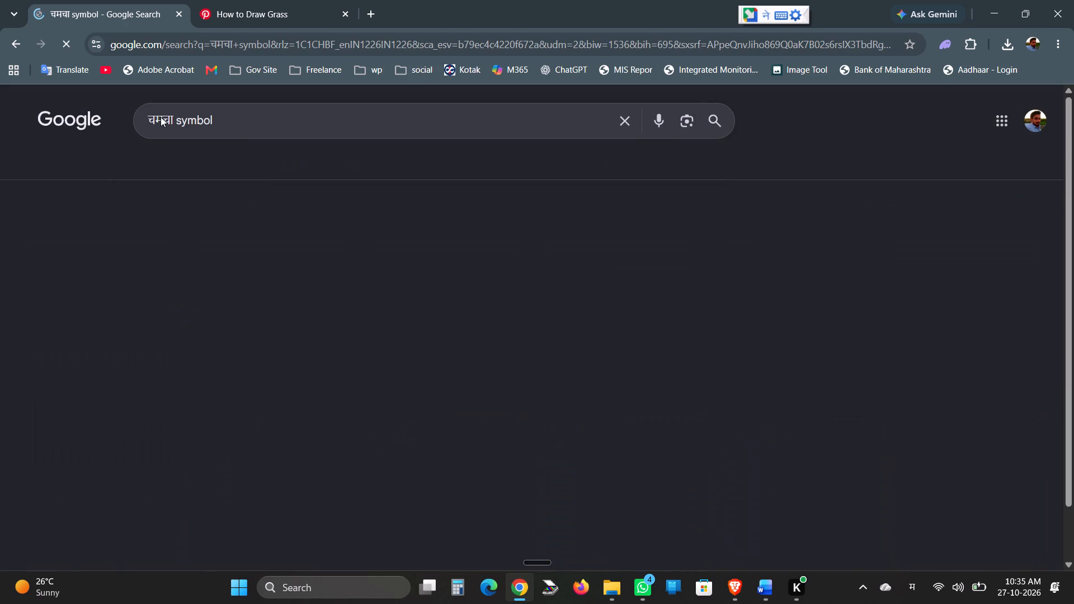
Examine the "चमचा symbol" image results and the pictures related to the first outlined spoon for a suitable simple drawing.
scroll(227, 268, down, 1)
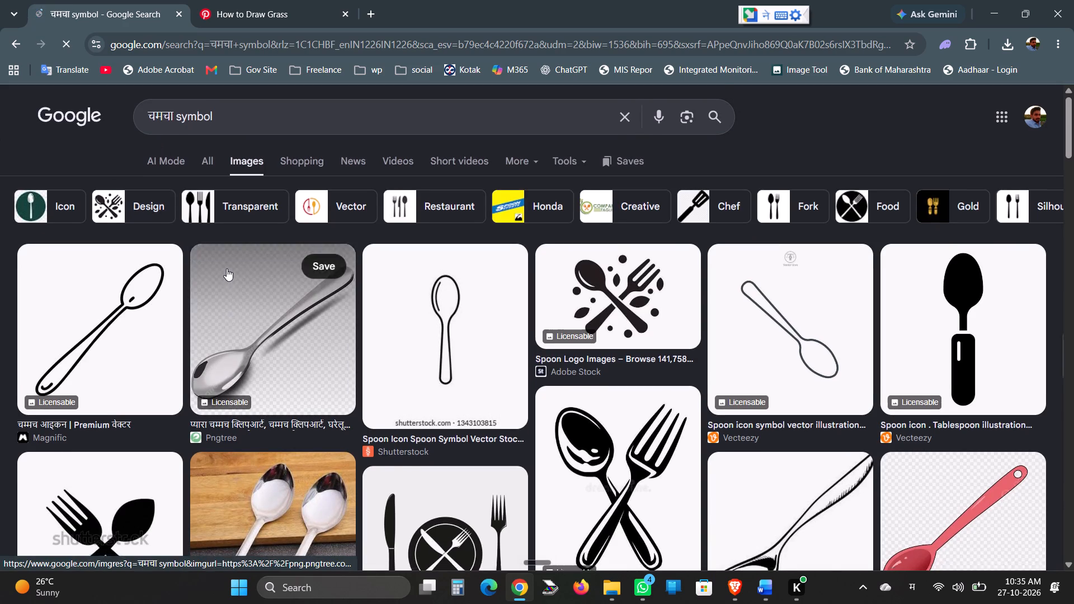
scroll(227, 268, down, 3)
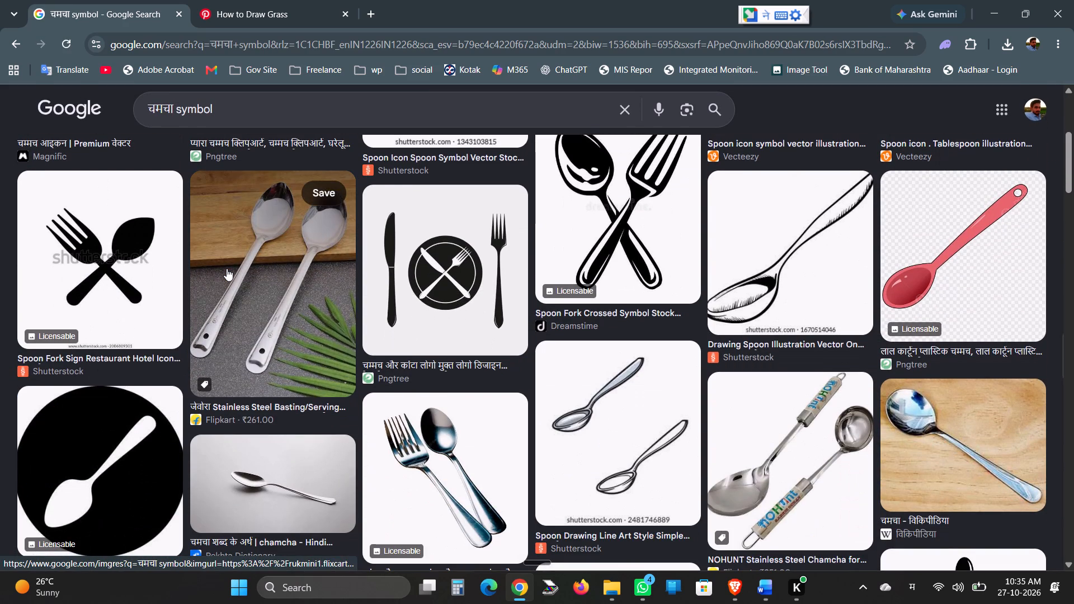
scroll(227, 268, down, 6)
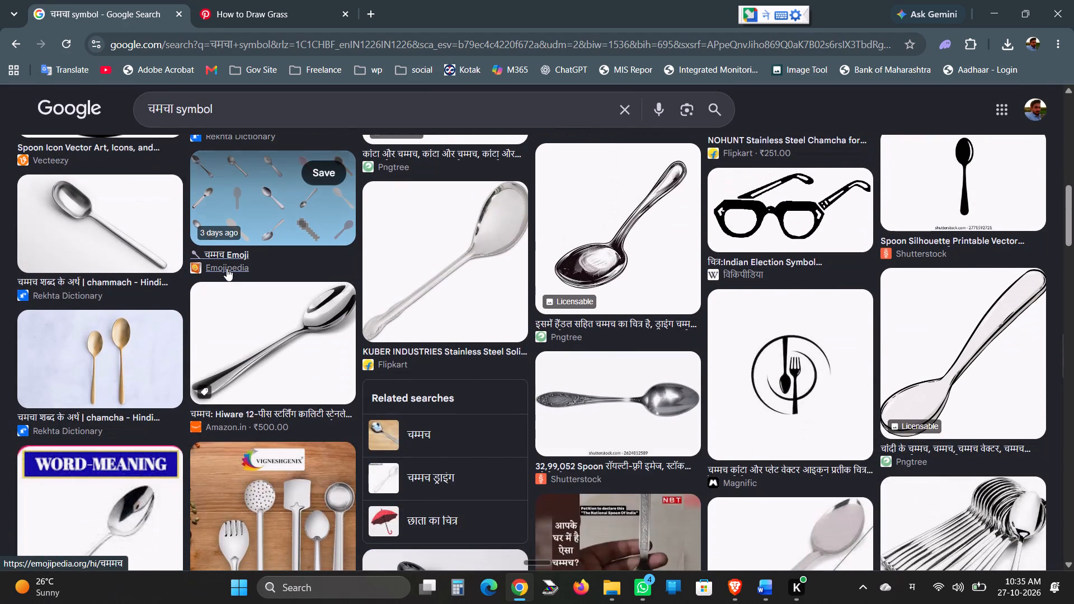
scroll(227, 268, up, 10)
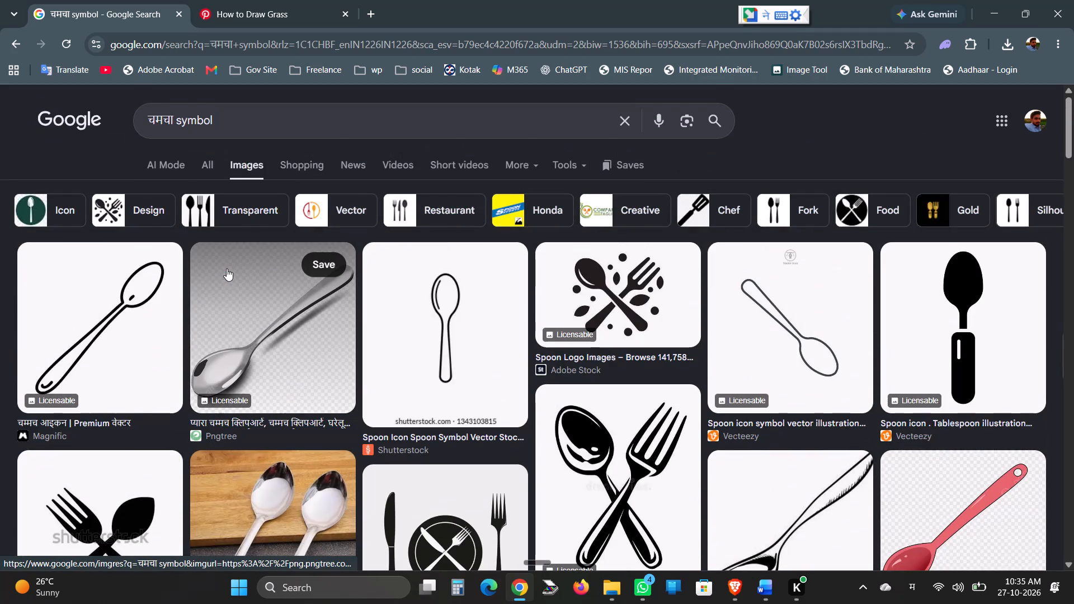
click(114, 335)
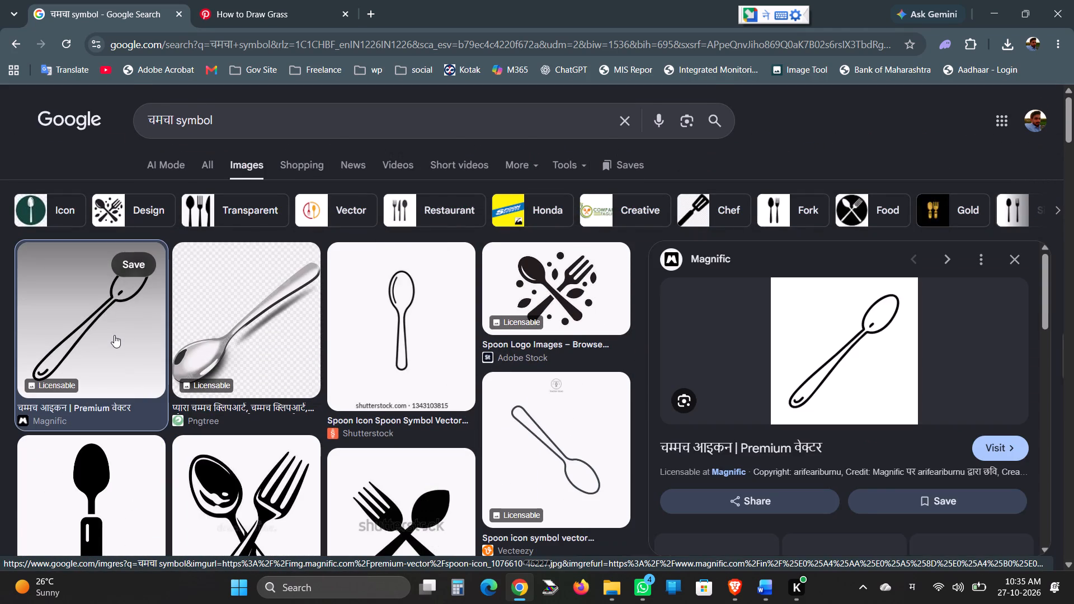
scroll(469, 458, down, 4)
scroll(770, 511, down, 4)
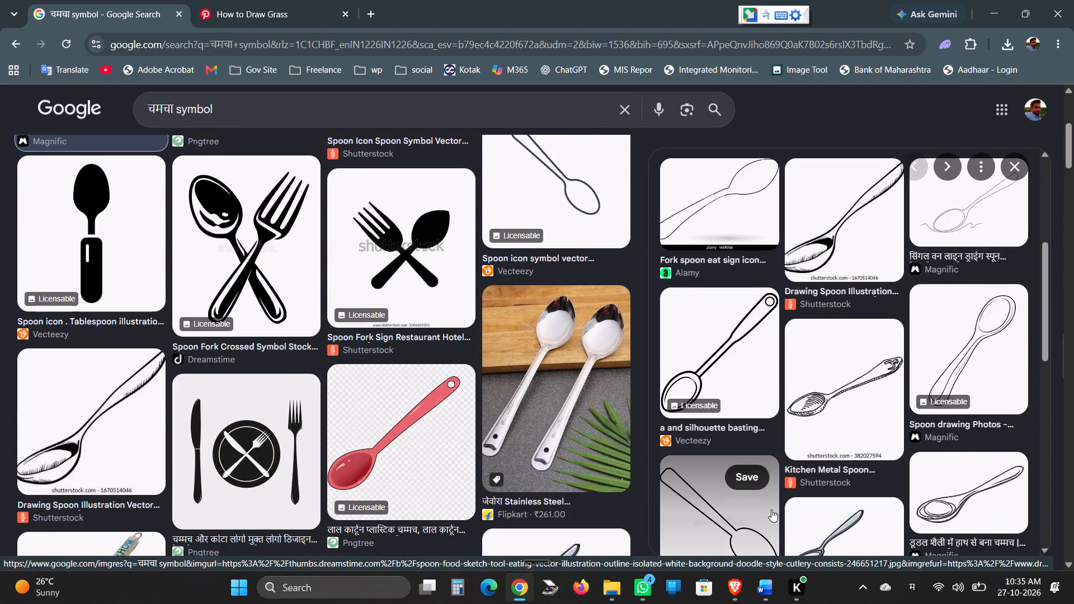
scroll(771, 509, down, 3)
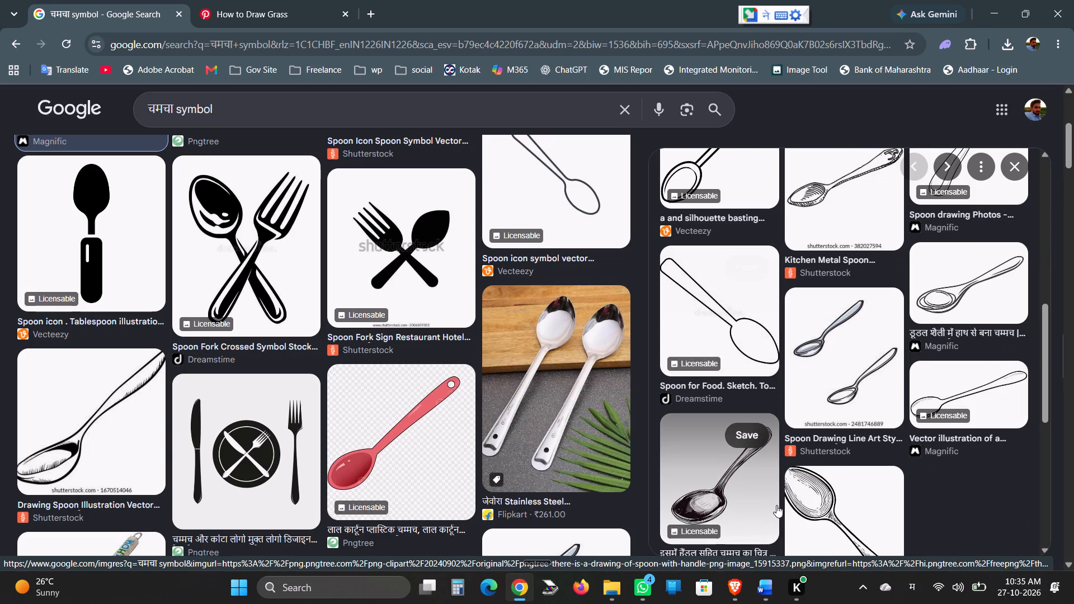
scroll(858, 457, down, 3)
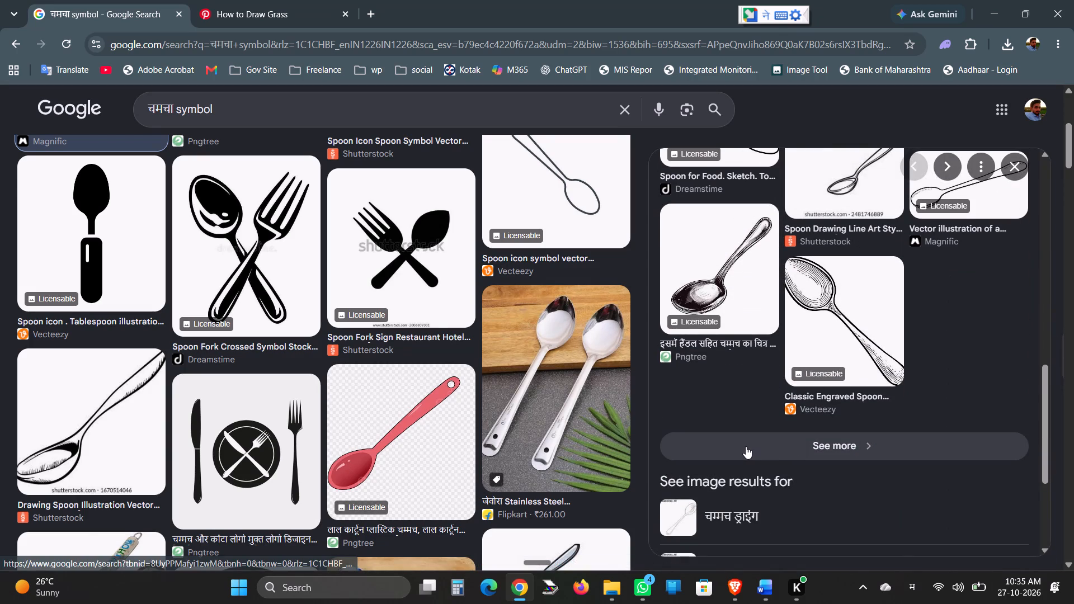
scroll(746, 446, up, 4)
scroll(746, 446, down, 6)
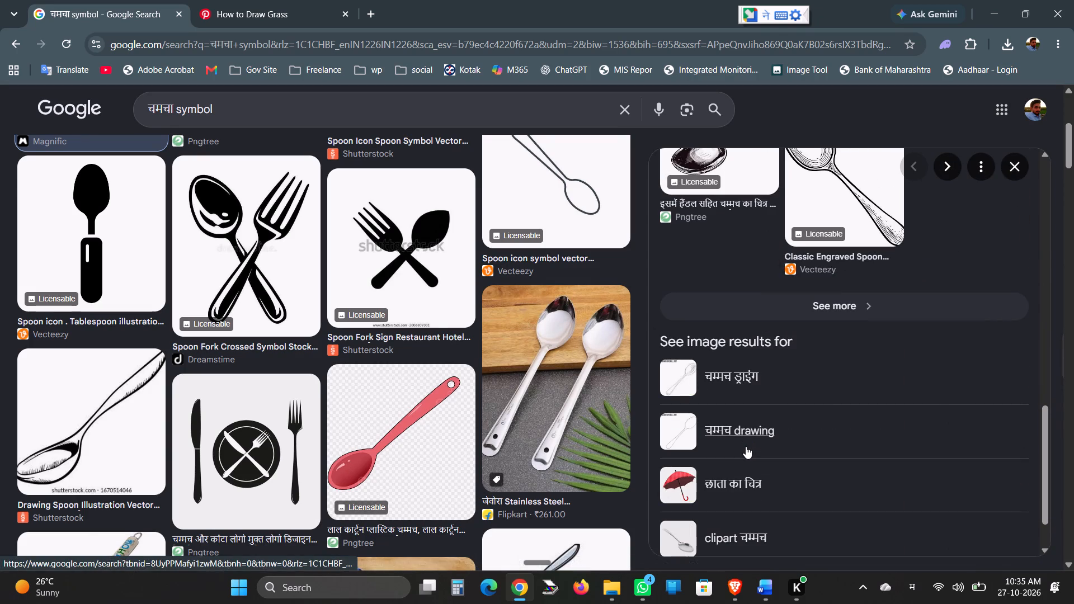
Open the related image search "चम्मच drawing" and look through its spoon pictures.
click(741, 428)
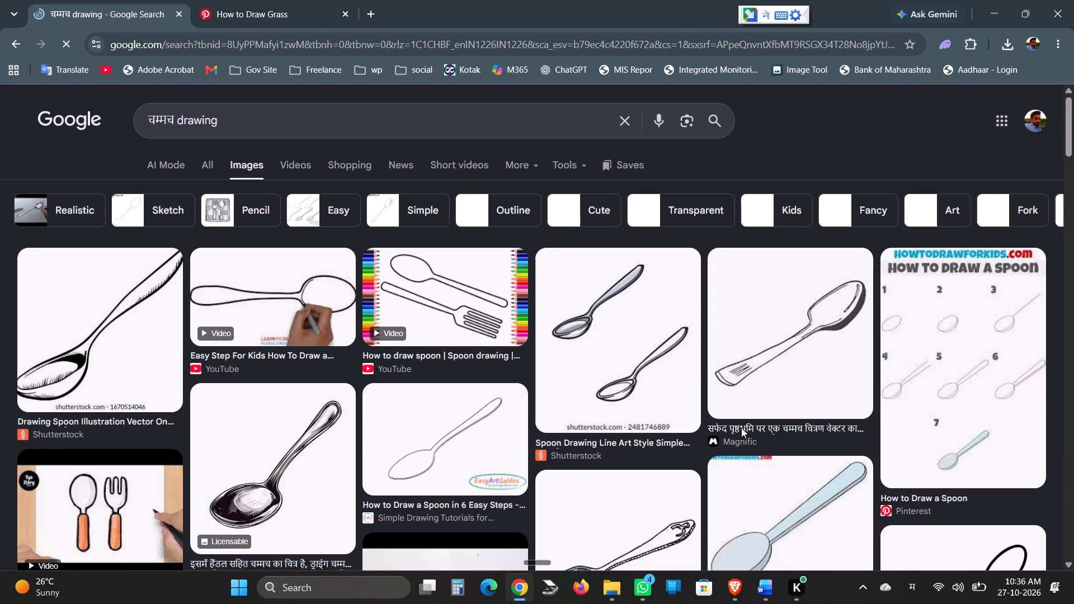
scroll(741, 428, down, 3)
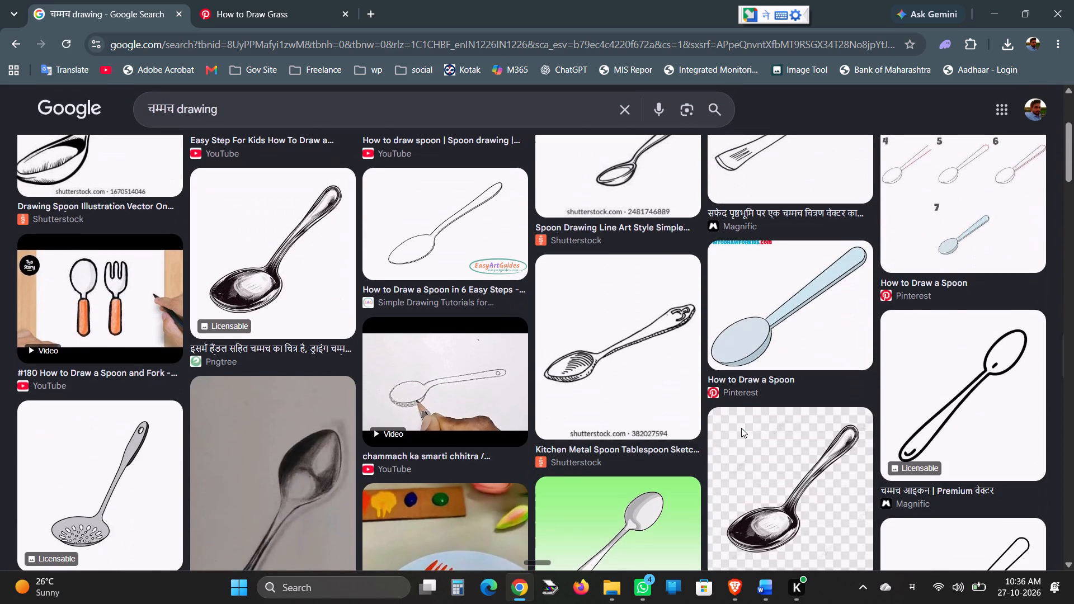
scroll(741, 428, down, 4)
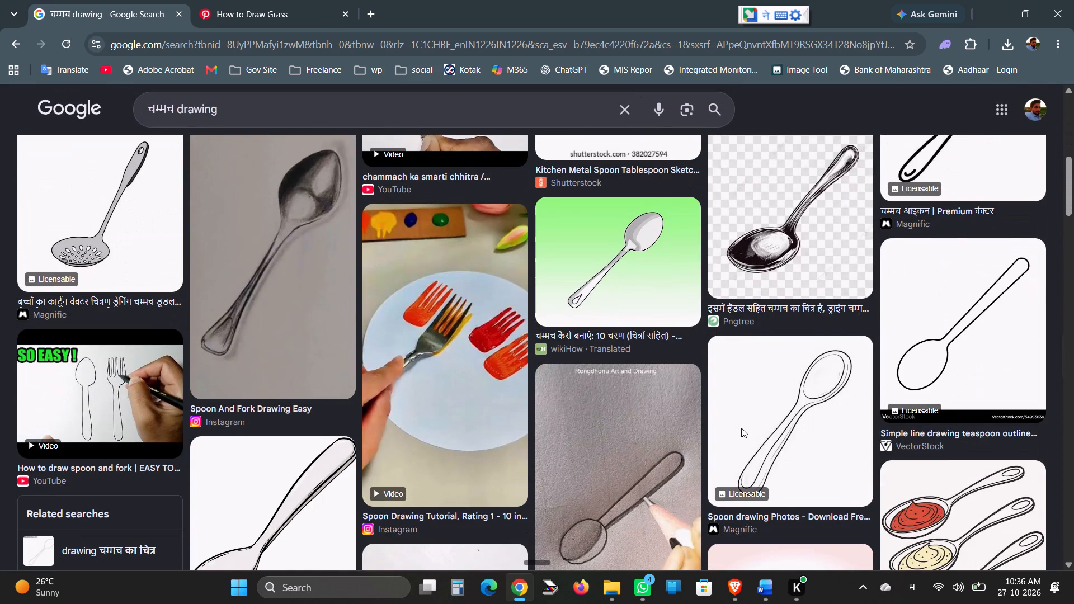
scroll(741, 428, down, 5)
scroll(741, 428, up, 3)
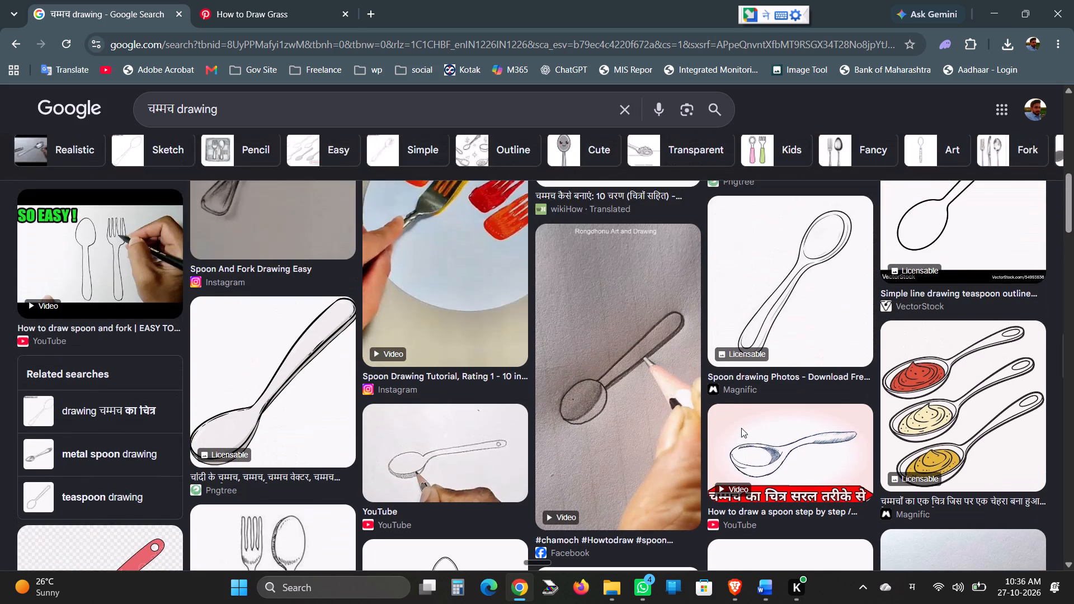
scroll(741, 428, up, 9)
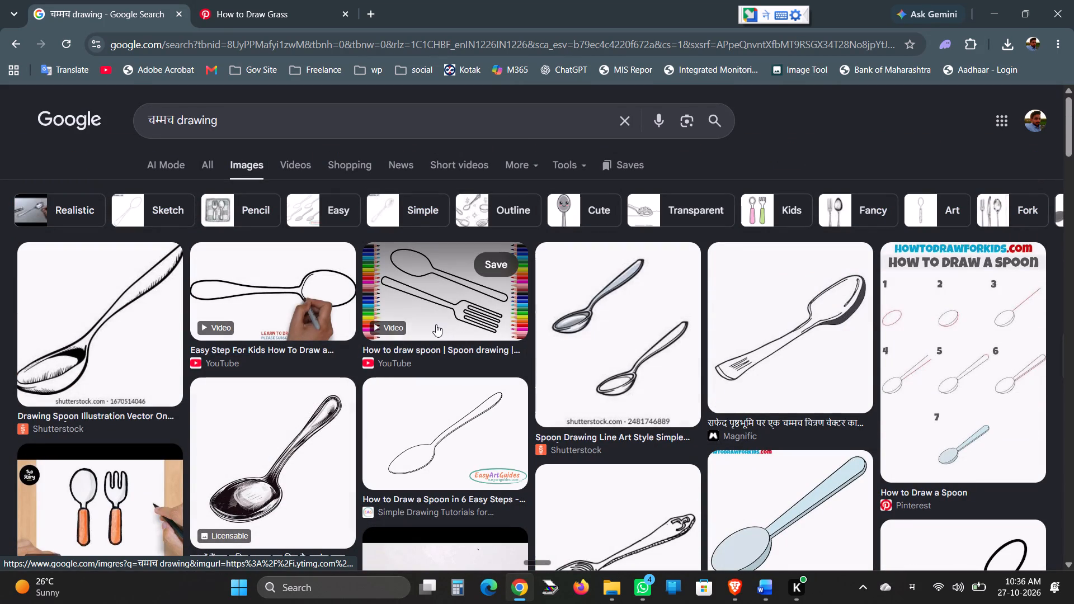
Narrow the spoon drawing results to "Simple" and look through the pictures.
click(384, 214)
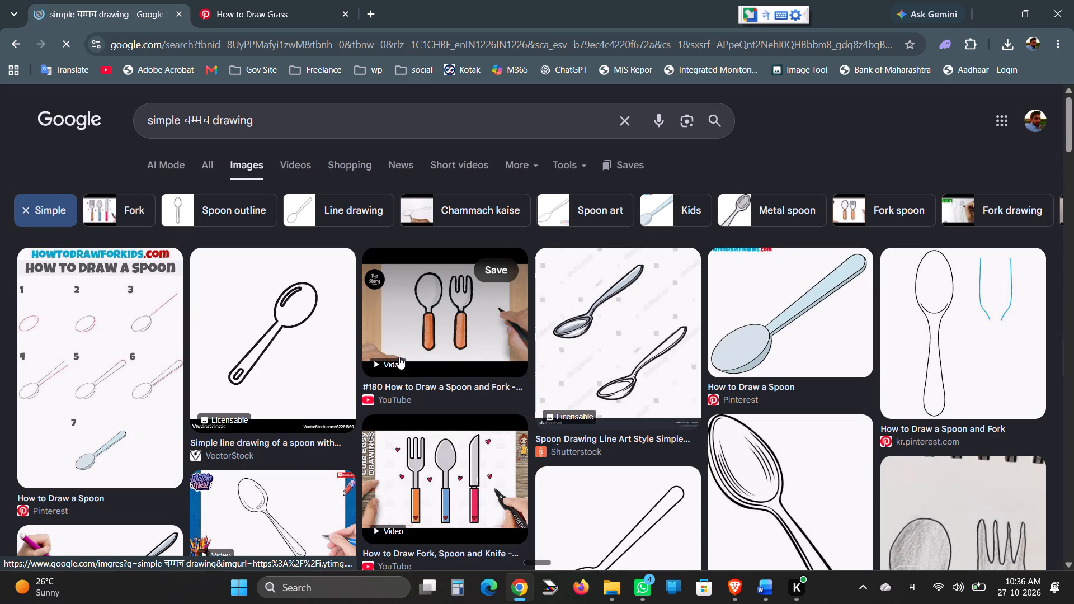
scroll(399, 357, down, 3)
scroll(399, 357, up, 3)
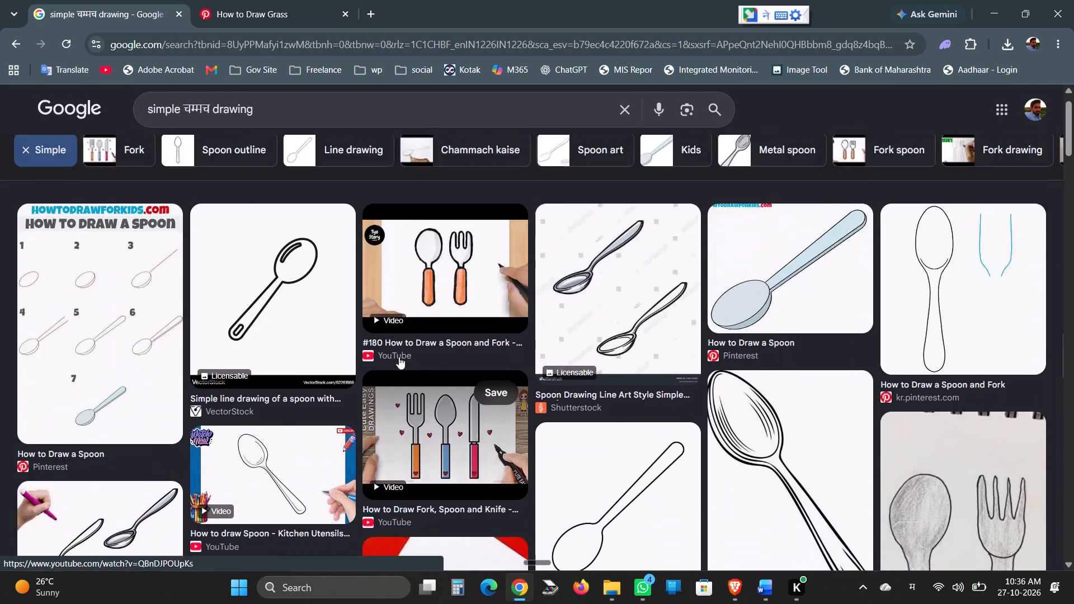
scroll(399, 357, down, 6)
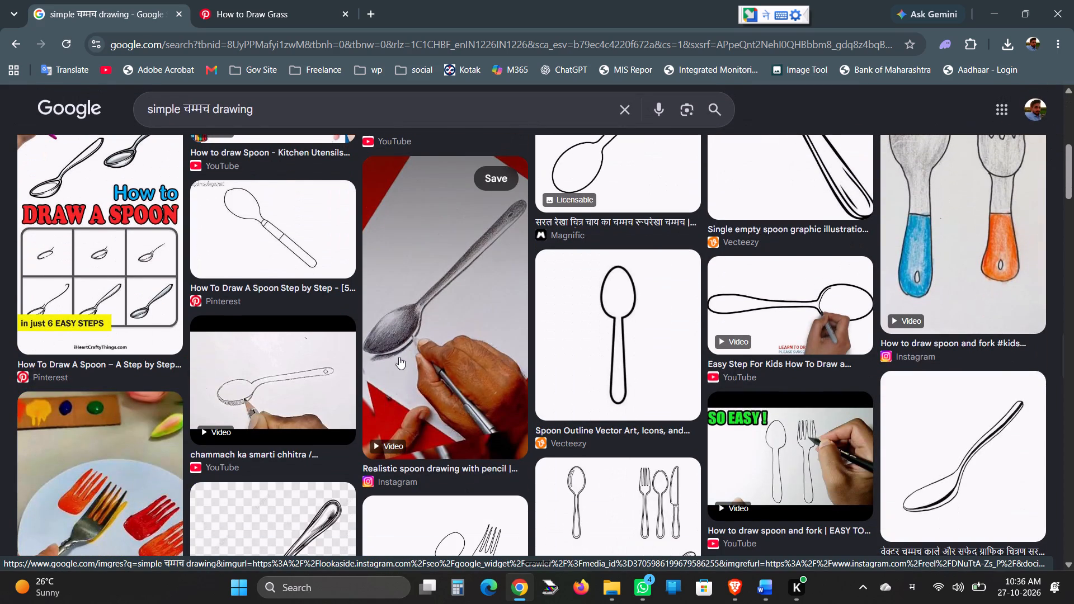
scroll(399, 357, down, 3)
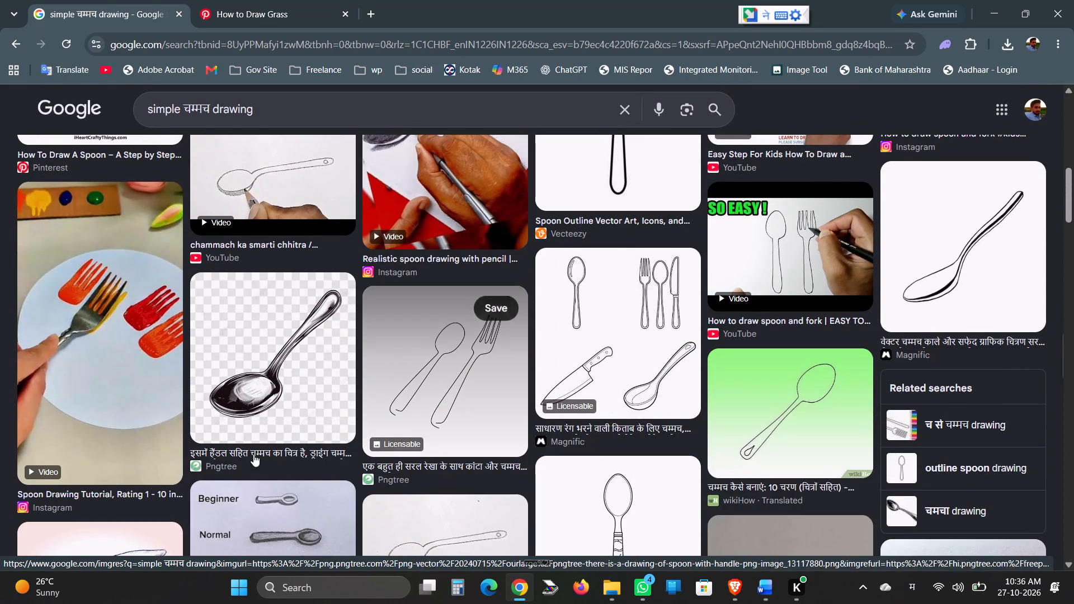
scroll(636, 287, down, 4)
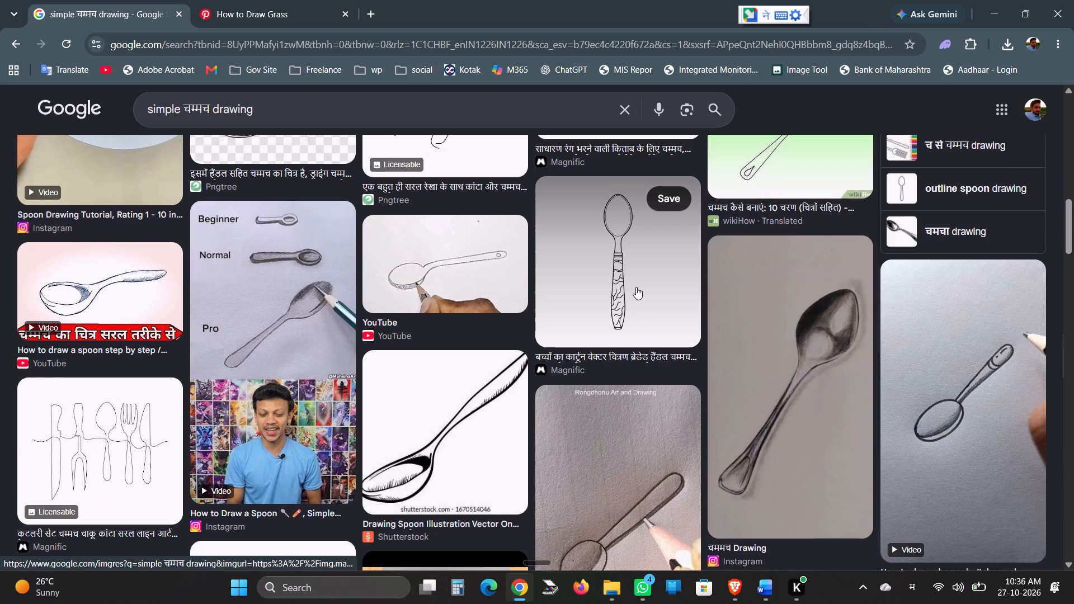
scroll(518, 304, up, 12)
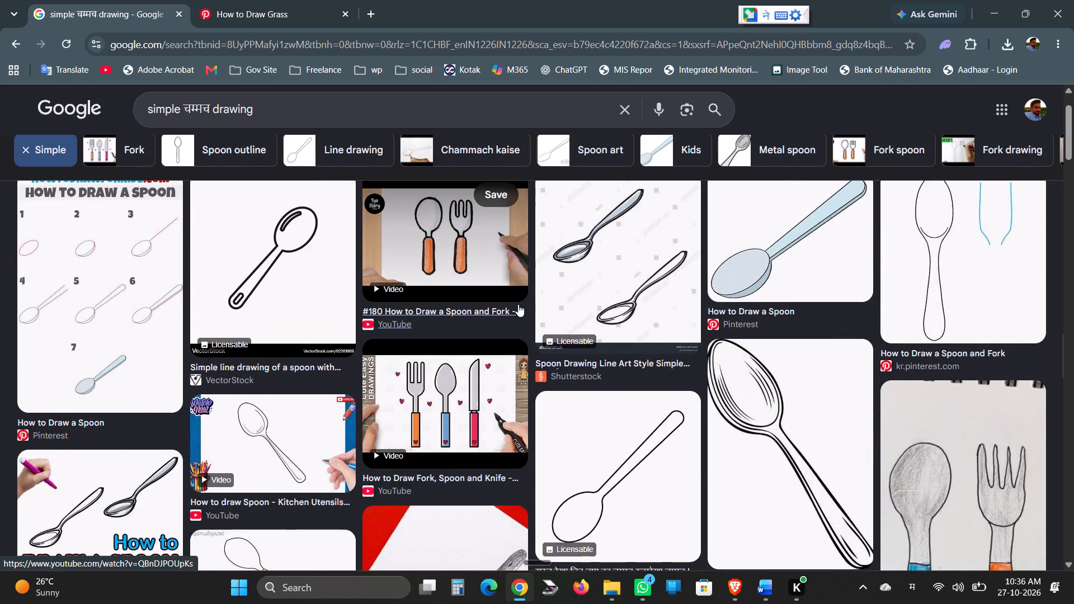
scroll(518, 304, up, 4)
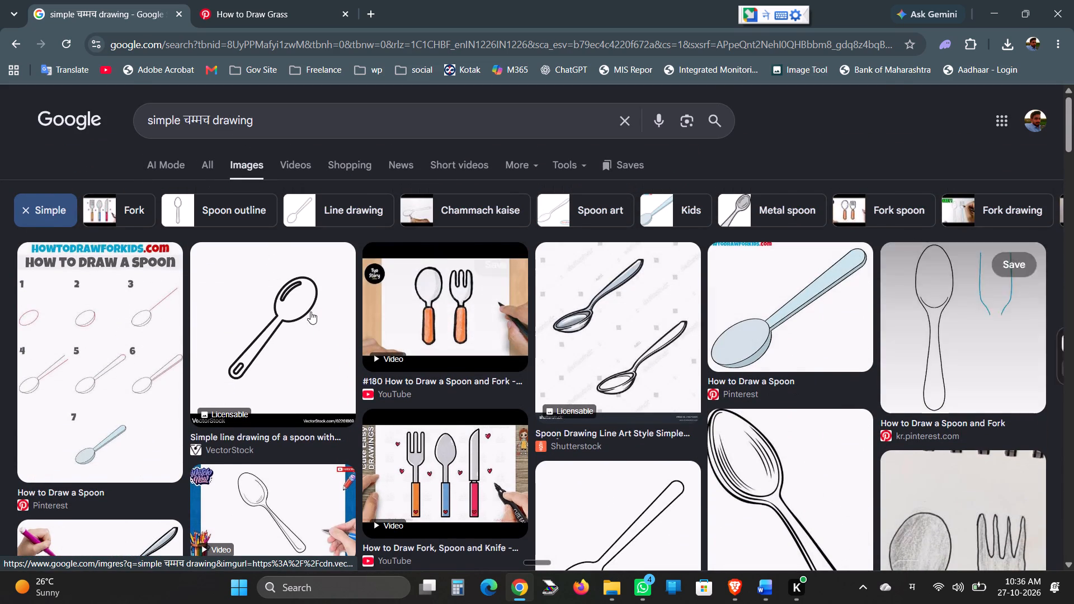
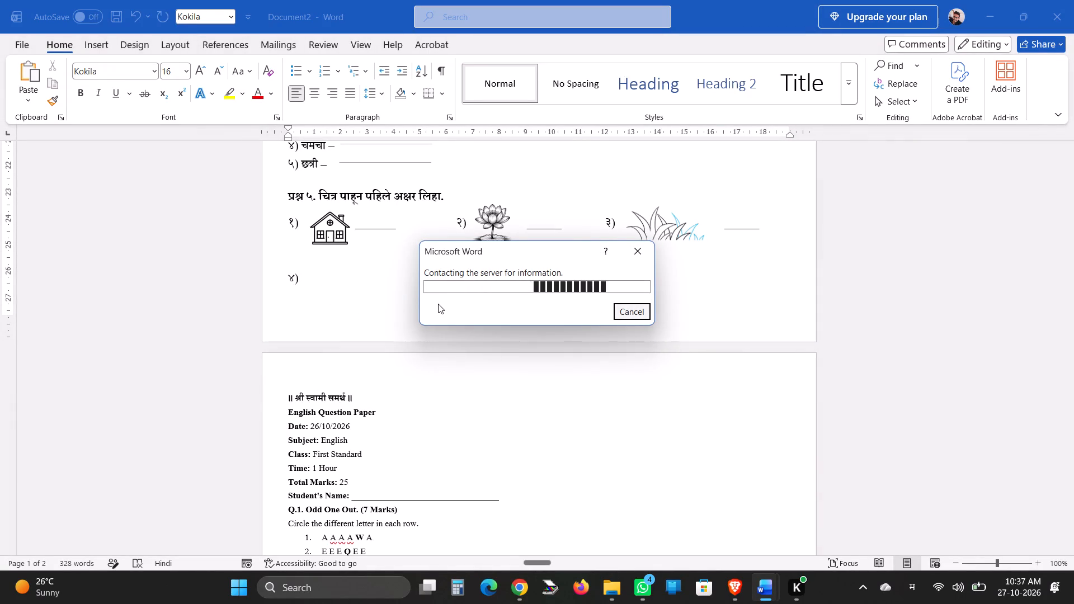
click(474, 352)
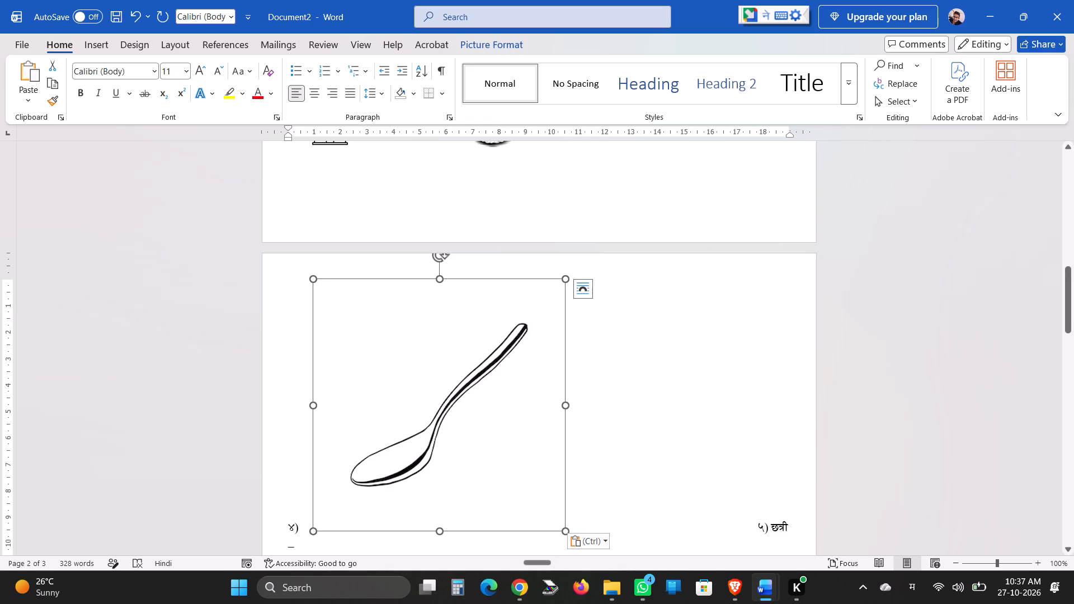
click(577, 289)
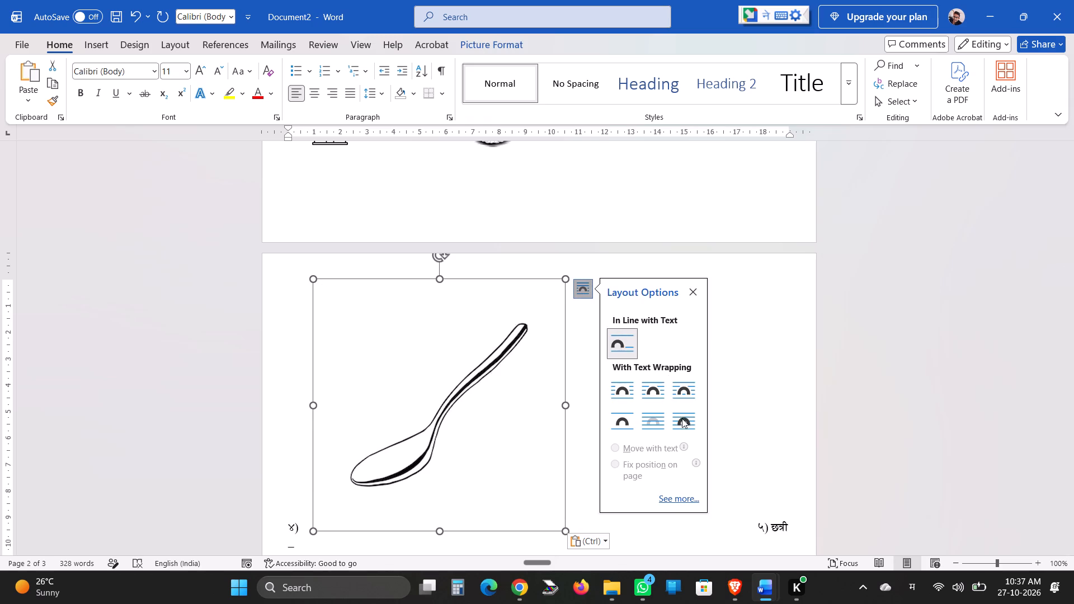
click(682, 418)
Shrink the spoon picture to a small icon and place it beside number ४ in question 5.
scroll(511, 338, up, 20)
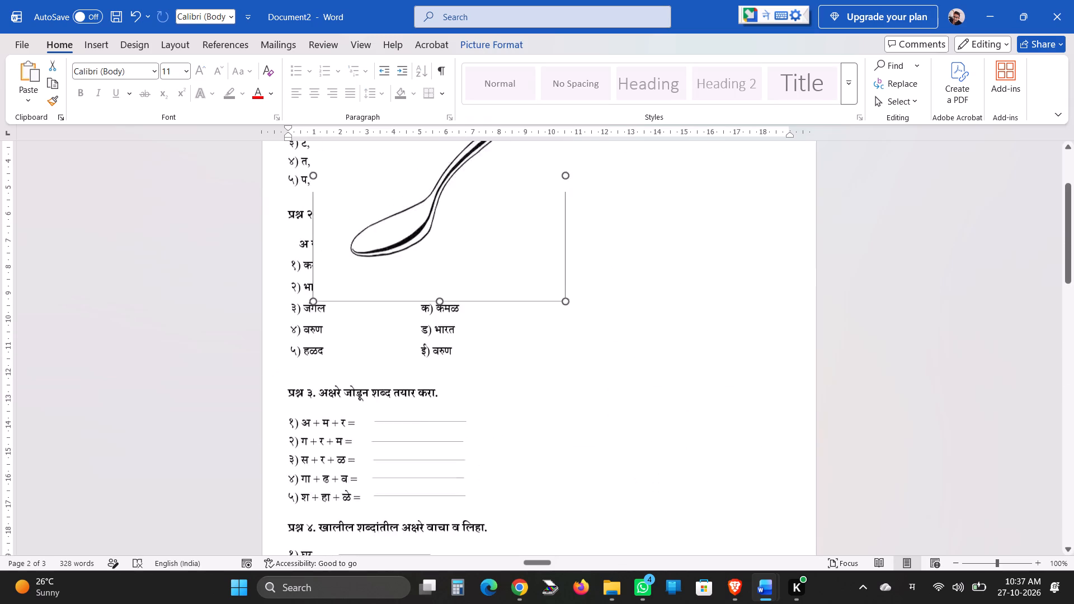
scroll(511, 338, up, 3)
drag(566, 431, 348, 237)
drag(338, 214, 406, 488)
scroll(402, 393, down, 5)
drag(399, 329, 411, 430)
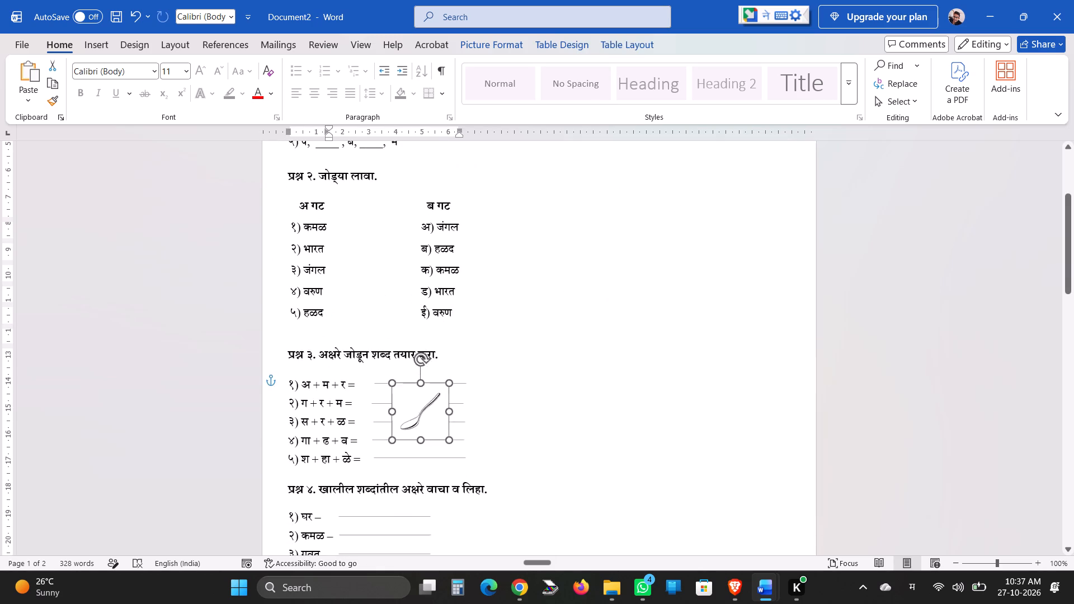
drag(411, 430, 421, 517)
scroll(438, 393, down, 10)
drag(422, 177, 422, 177)
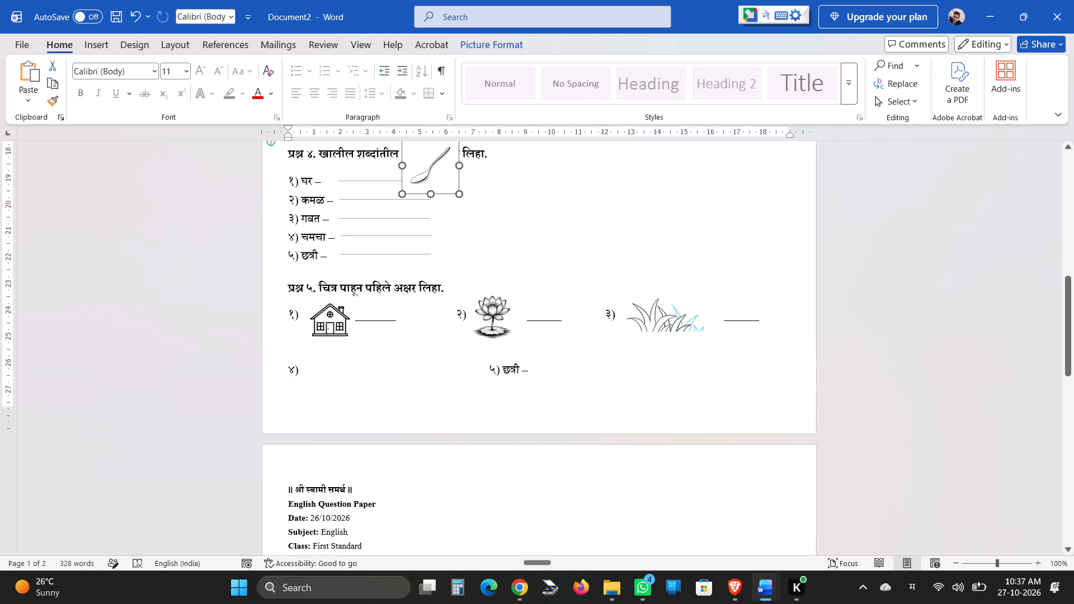
drag(422, 177, 338, 391)
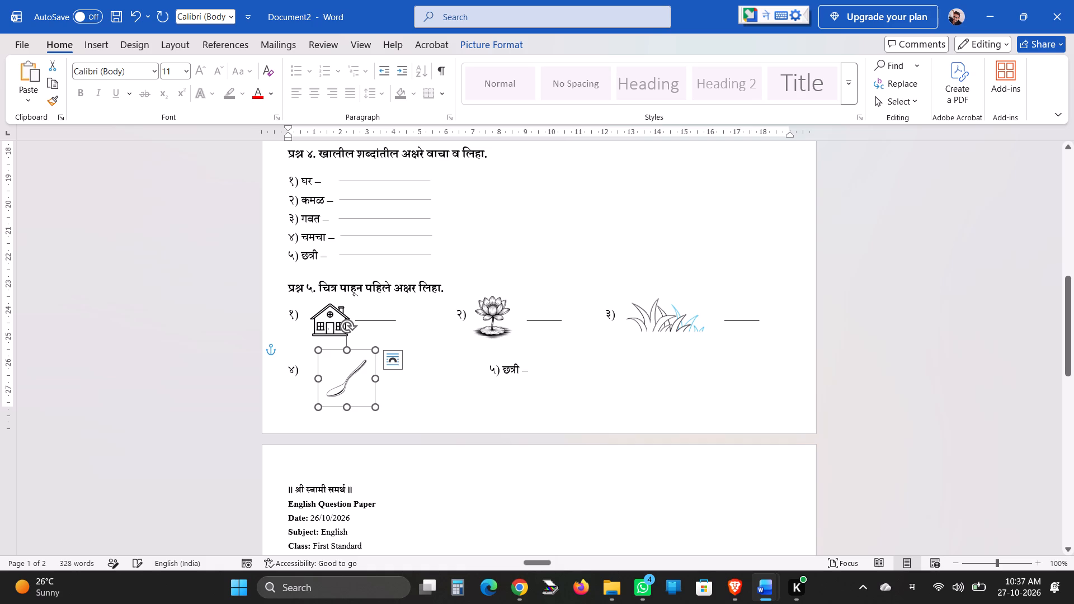
drag(318, 351, 326, 357)
drag(337, 382, 329, 382)
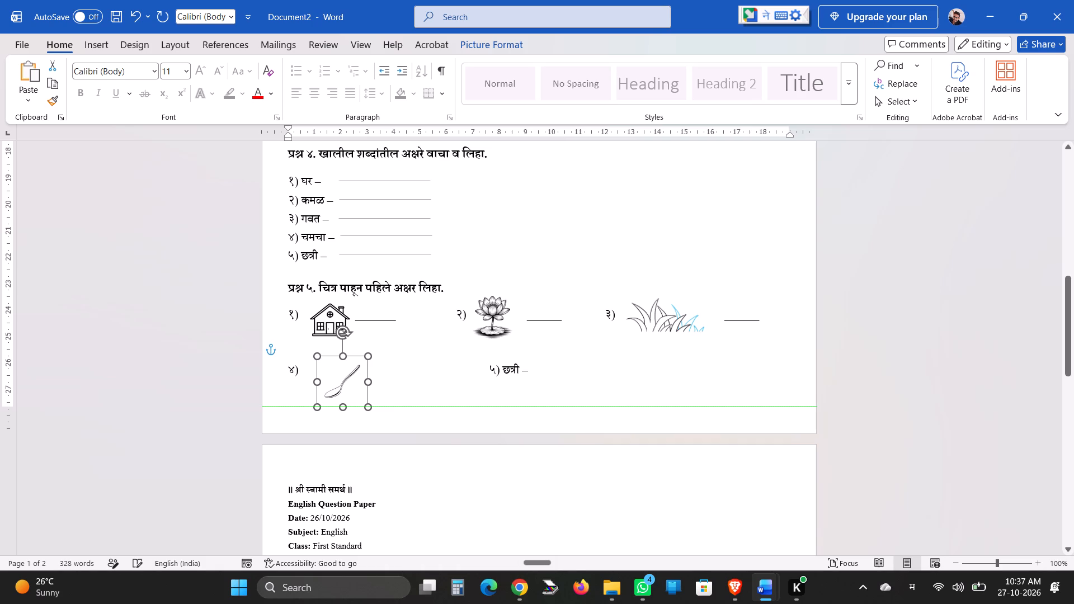
drag(329, 382, 324, 382)
Insert a blank line above item ४ of question 5 and slightly enlarge the spoon picture beside the number.
click(288, 361)
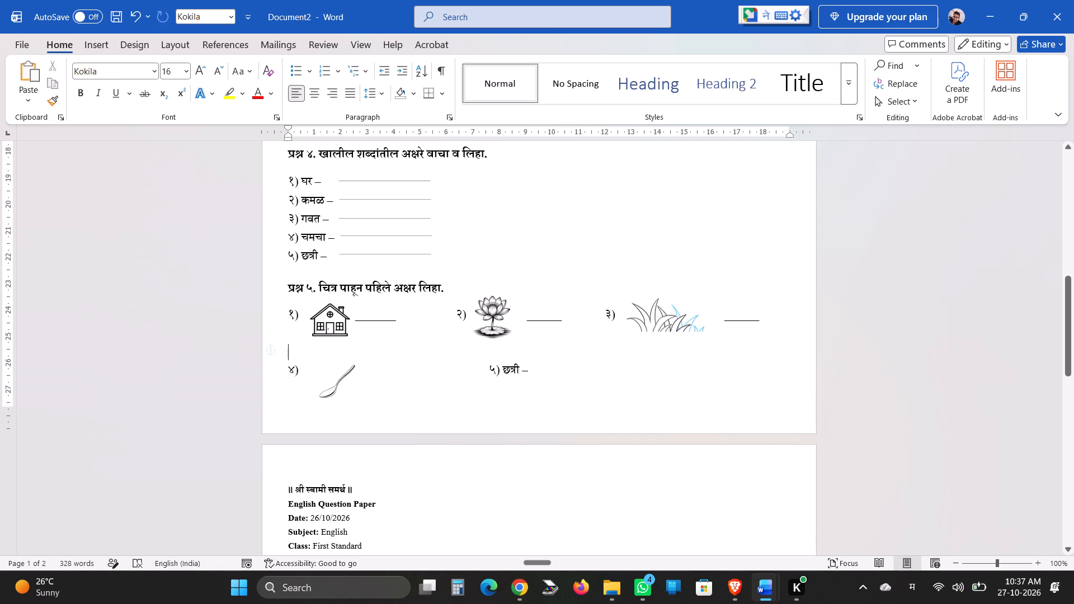
click(288, 365)
key(Return)
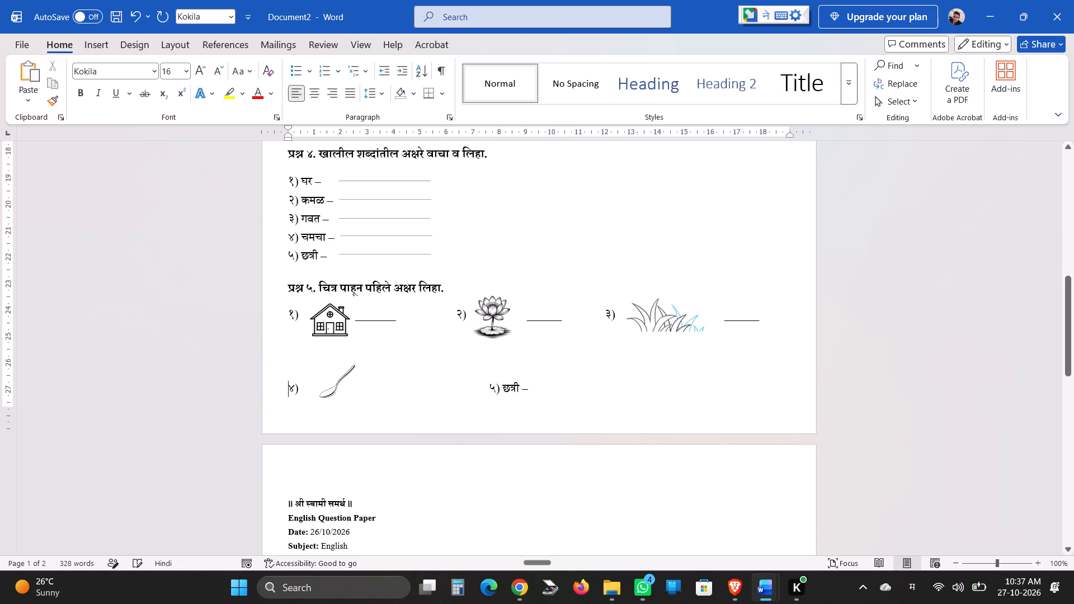
click(309, 397)
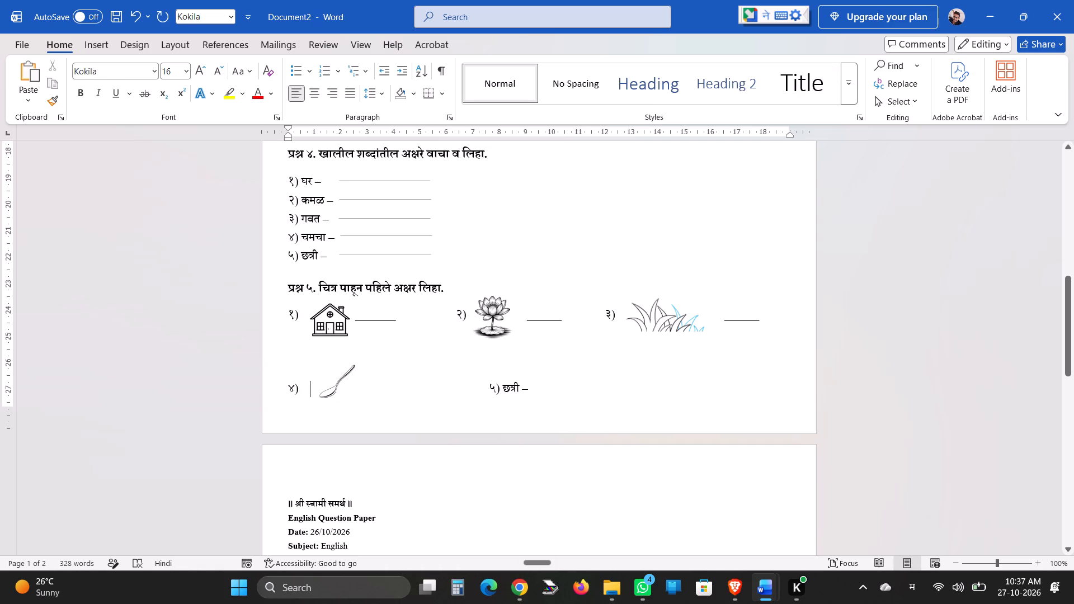
click(329, 390)
drag(365, 408, 373, 413)
click(337, 395)
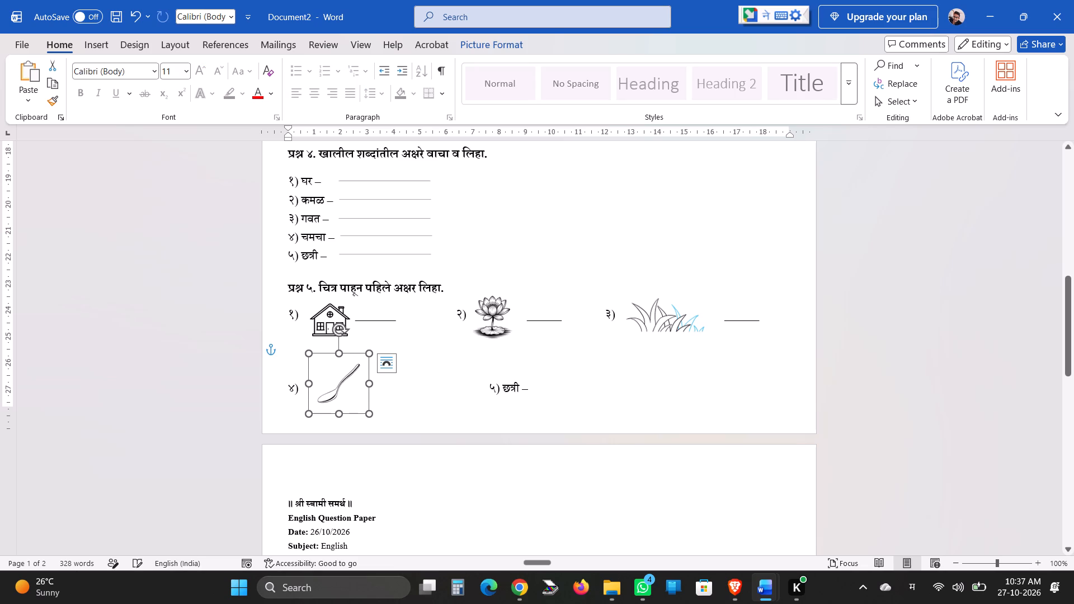
Replace the tab spacing after the spoon picture with spaces and a seven-underscore answer blank, keeping item ५ on the same row.
click(395, 388)
click(484, 386)
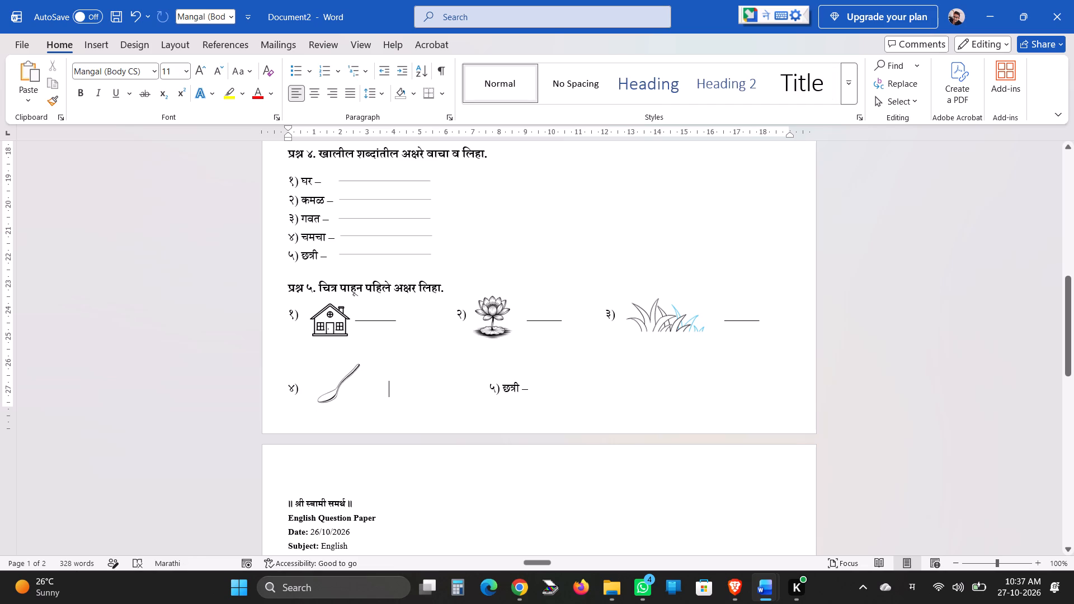
click(394, 392)
click(373, 386)
click(360, 385)
click(379, 391)
key(BackSpace)
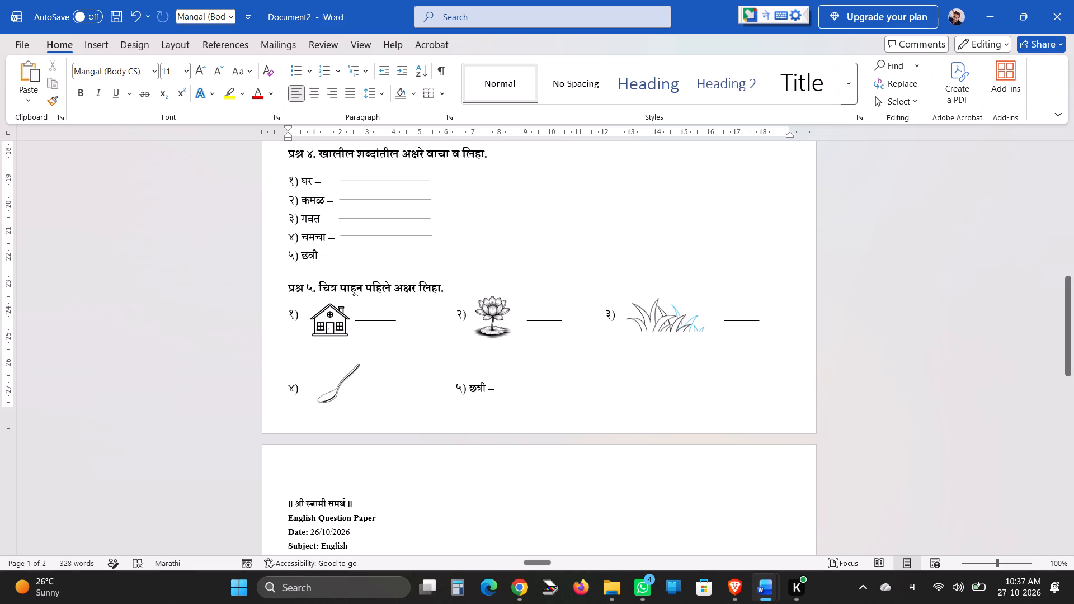
key(BackSpace)
key(space)
key(space)
key(space)
key(space)
key(space)
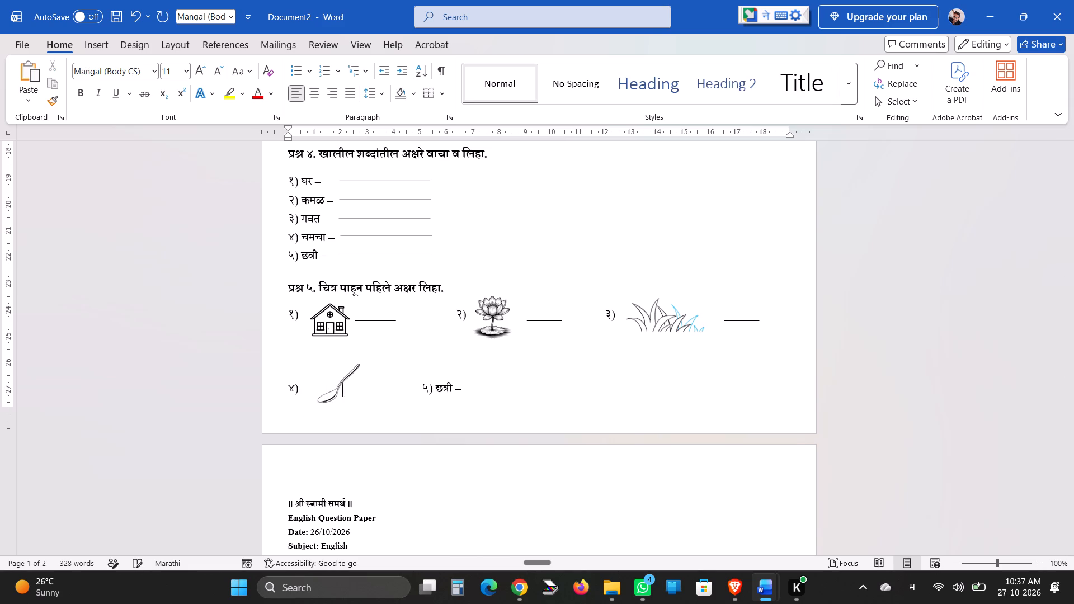
key(space)
key(space)
key(space)
key(space)
key(shift+underscore)
key(shift+underscore)
key(shift+underscore)
key(shift+underscore)
key(shift+underscore)
key(shift+underscore)
key(shift+underscore)
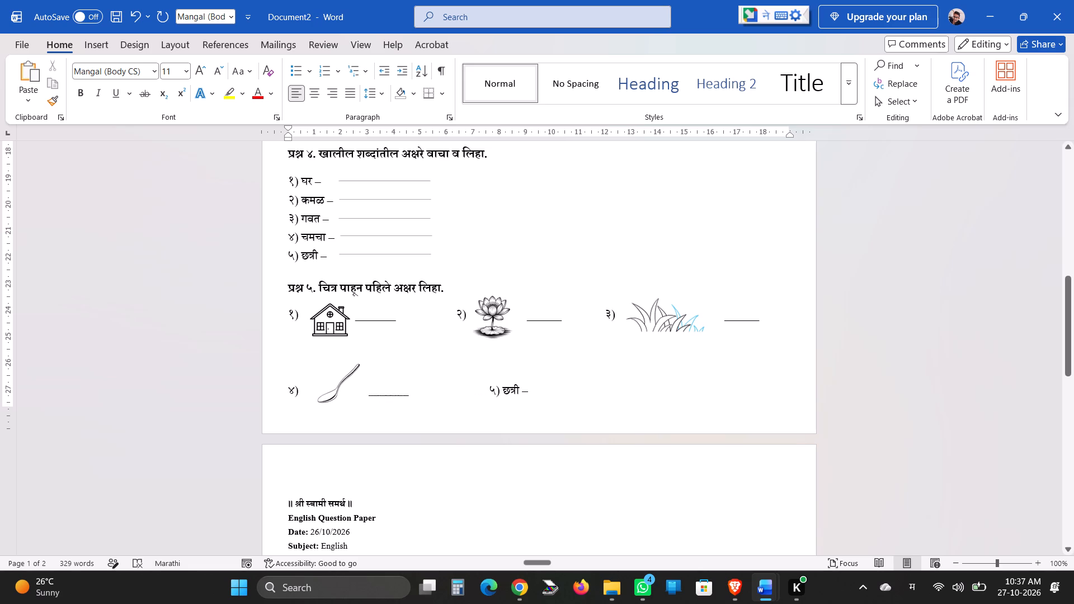
click(491, 390)
Shorten the answer blank after the house picture in question 5 by two underscores.
click(367, 318)
key(Delete)
key(Delete)
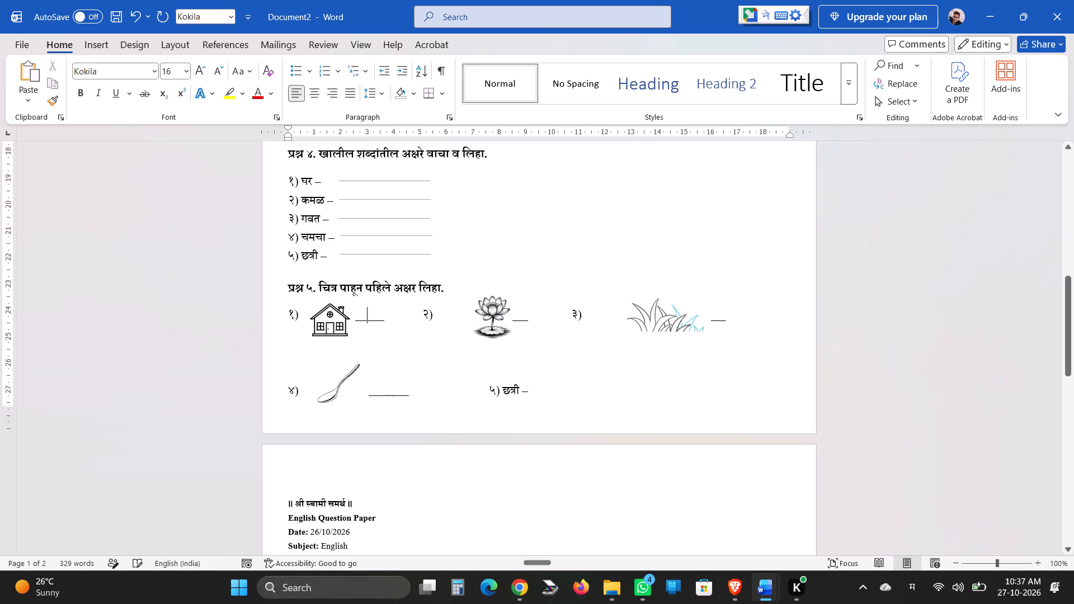
Move the lotus picture in question 5 next to number २, clear of its answer blank.
click(459, 307)
drag(490, 308, 457, 309)
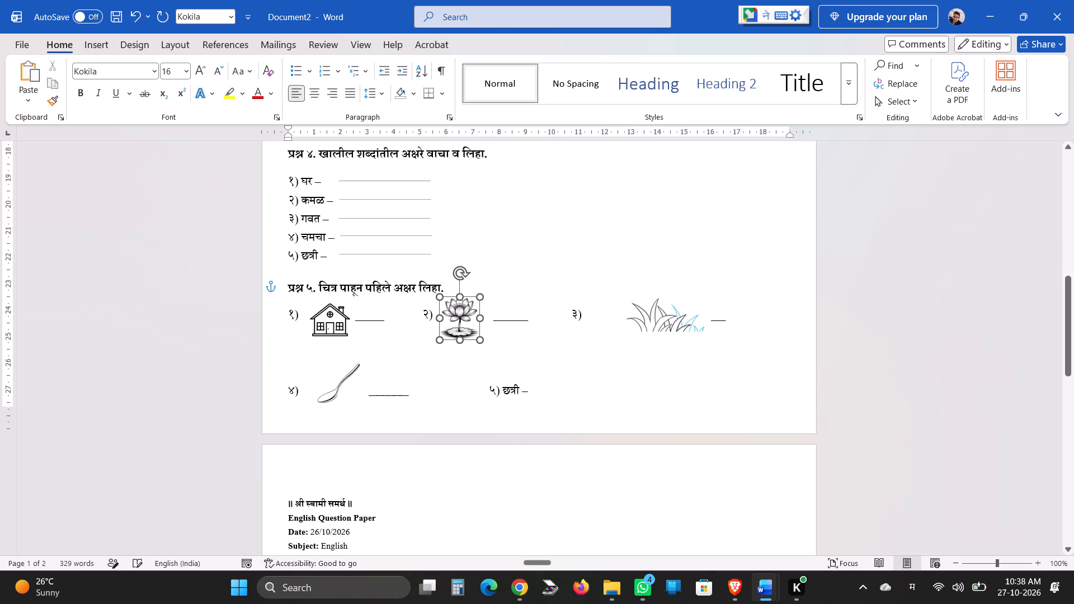
drag(457, 309, 457, 309)
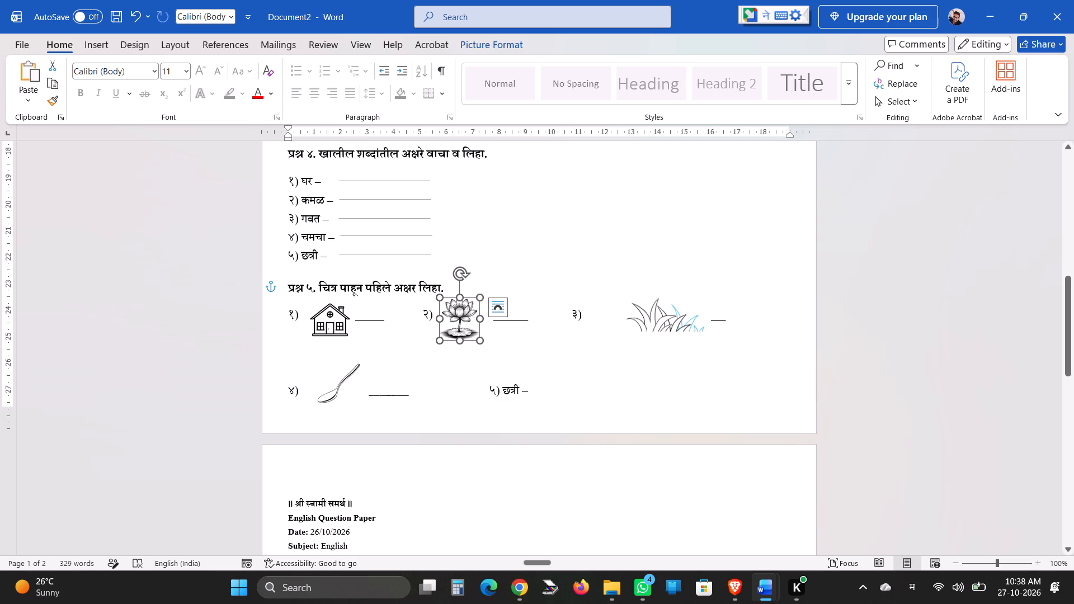
Nudge the grass picture in question 5 leftward next to number ३, clear of its answer blank.
click(624, 299)
key(Left)
key(Left)
key(Left)
key(Left)
key(Left)
key(Left)
key(Left)
key(Left)
key(Left)
key(Left)
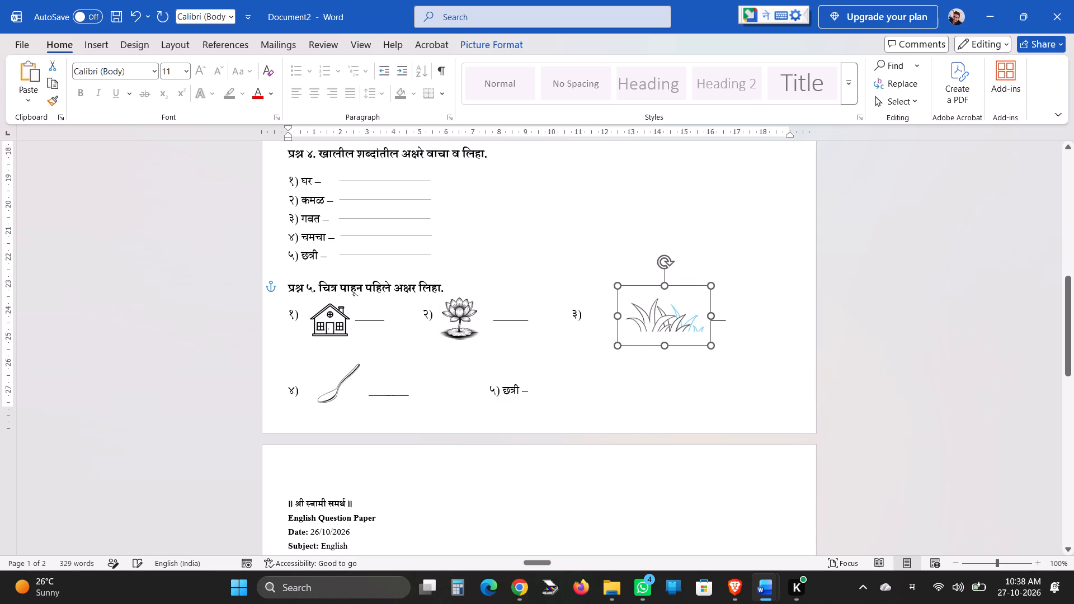
key(Left)
key(Left)
key(Left)
key(Left)
key(Left)
key(Left)
key(Left)
key(Left)
key(Left)
key(Left)
key(Left)
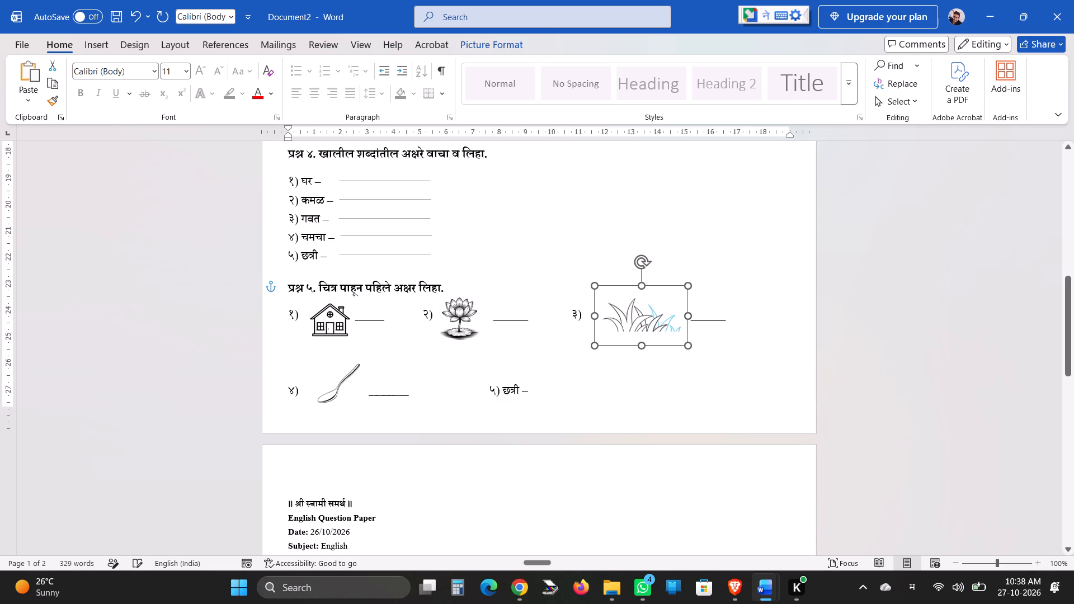
key(Left)
key(Left)
key(Left)
key(Left)
key(Left)
key(Left)
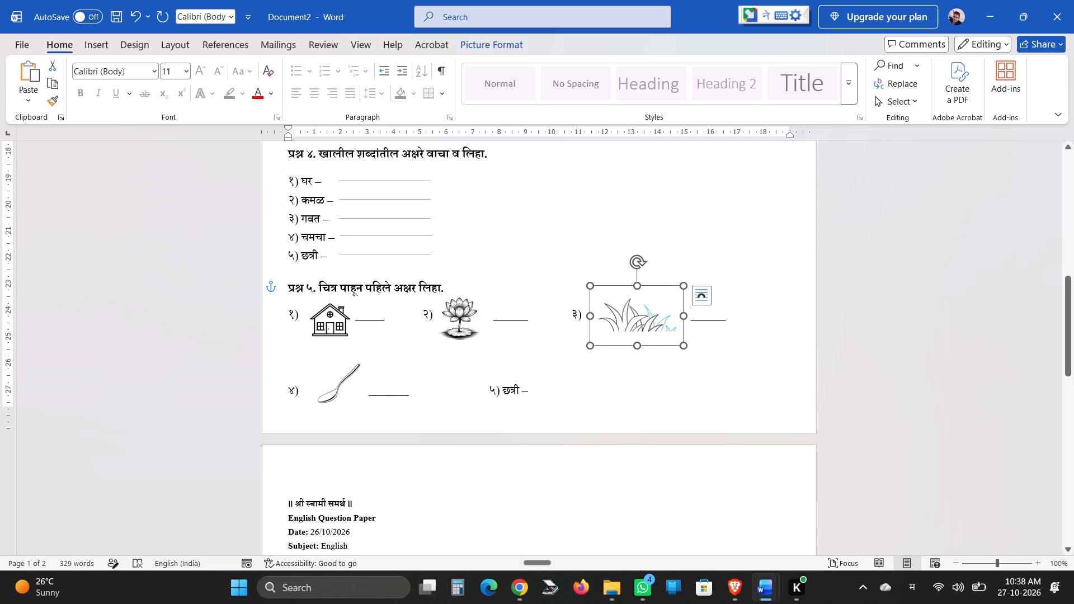
Delete the word छत्री and its dash from item ५ of question 5, leaving a space after the number.
click(587, 388)
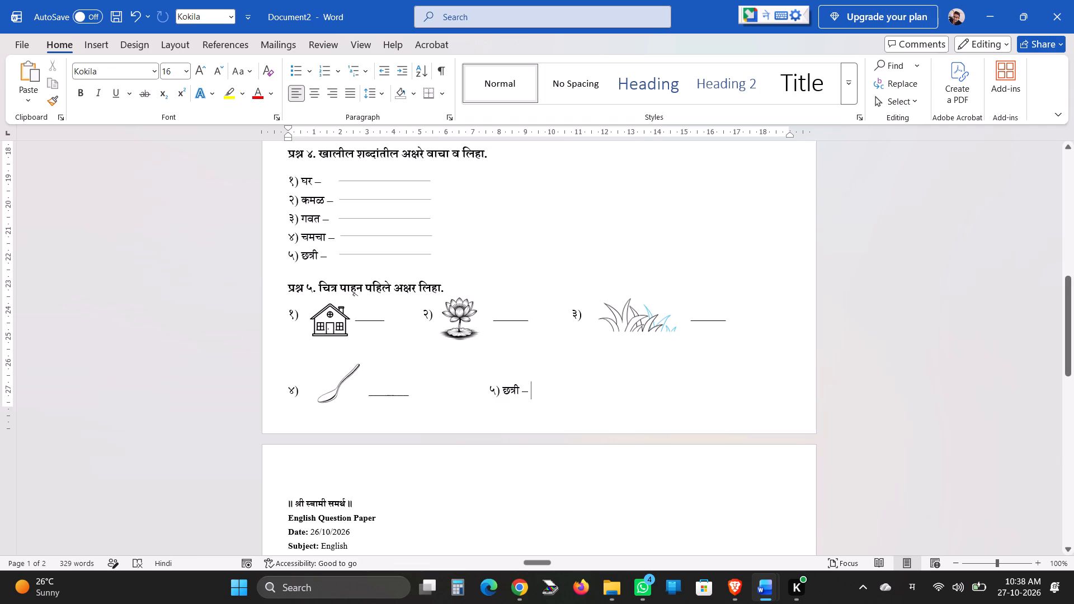
drag(510, 389, 528, 390)
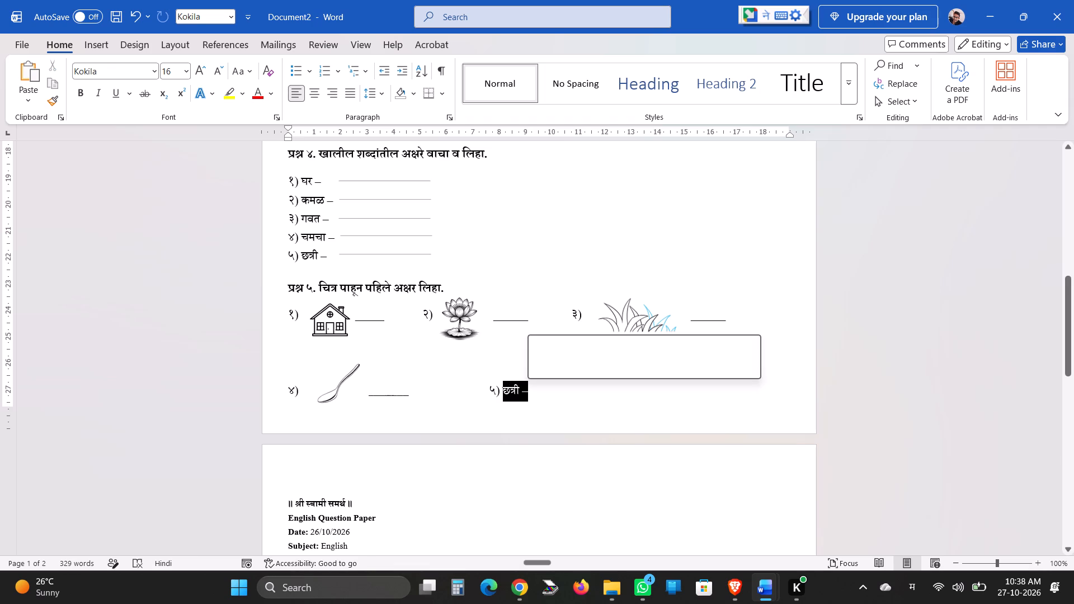
key(Delete)
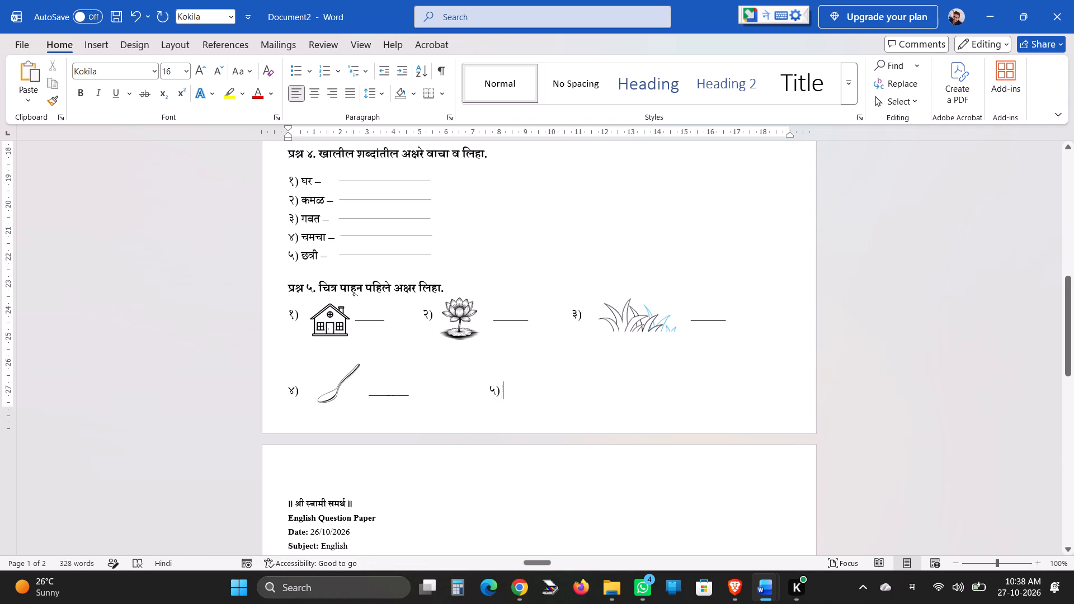
key(space)
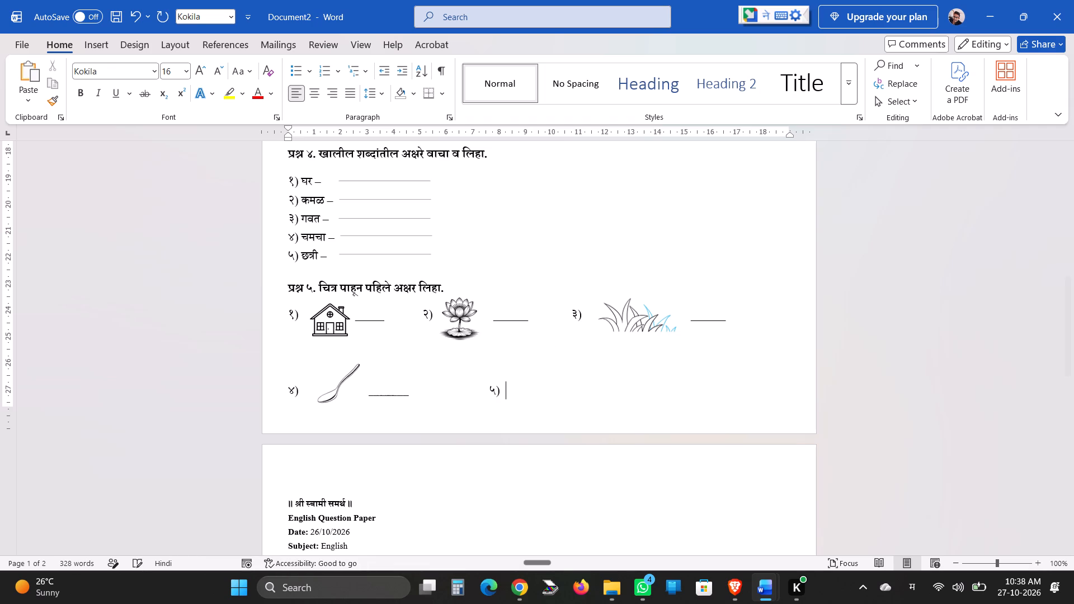
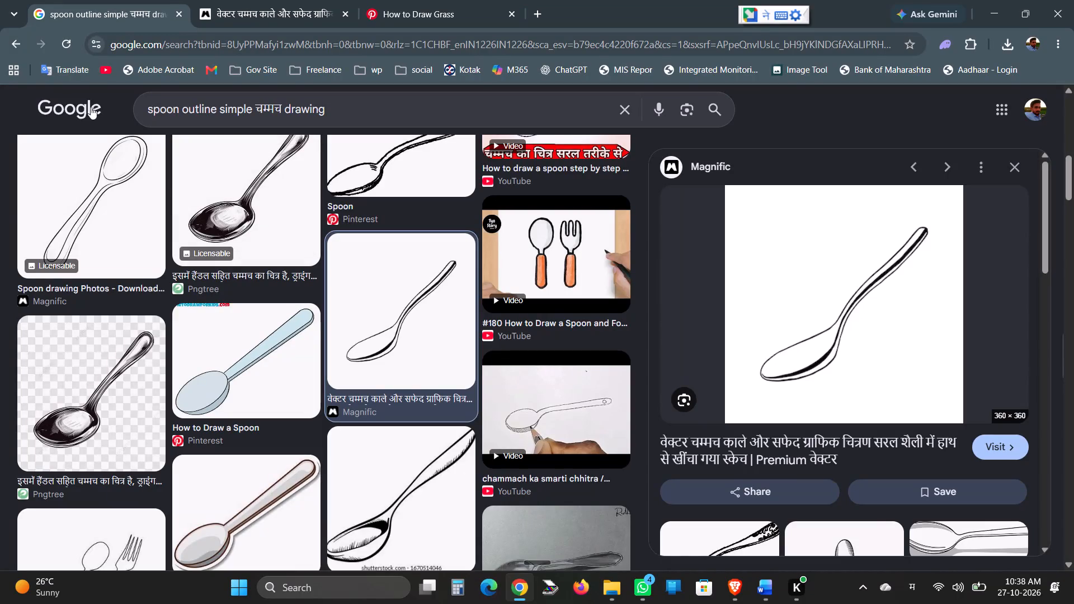
Return to the earlier चमचा symbol image search and search images for "छत्री symbol" instead.
click(5, 37)
click(5, 37)
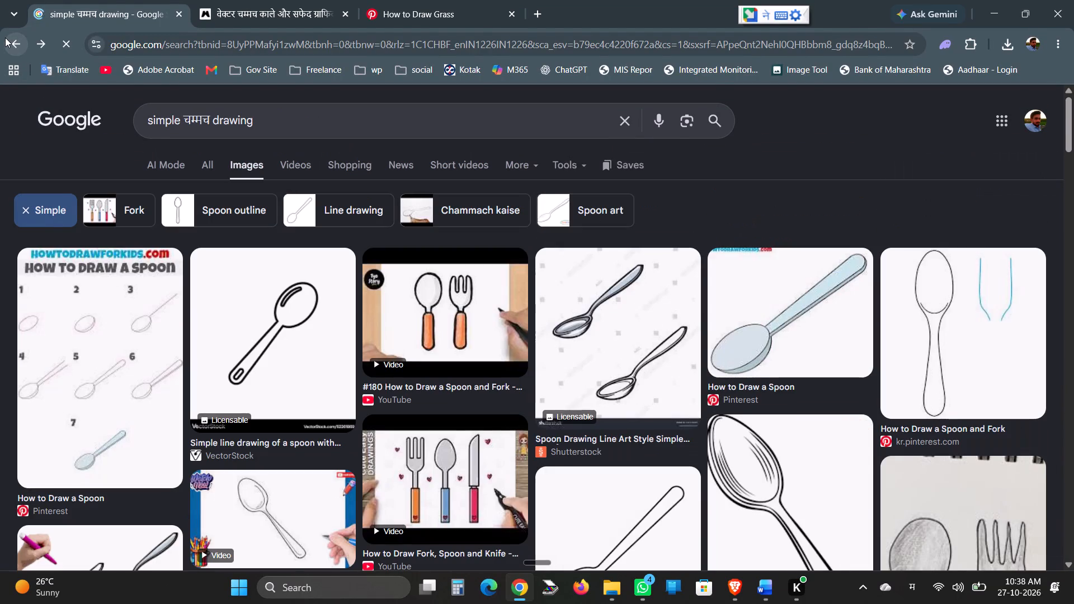
click(5, 37)
click(5, 37)
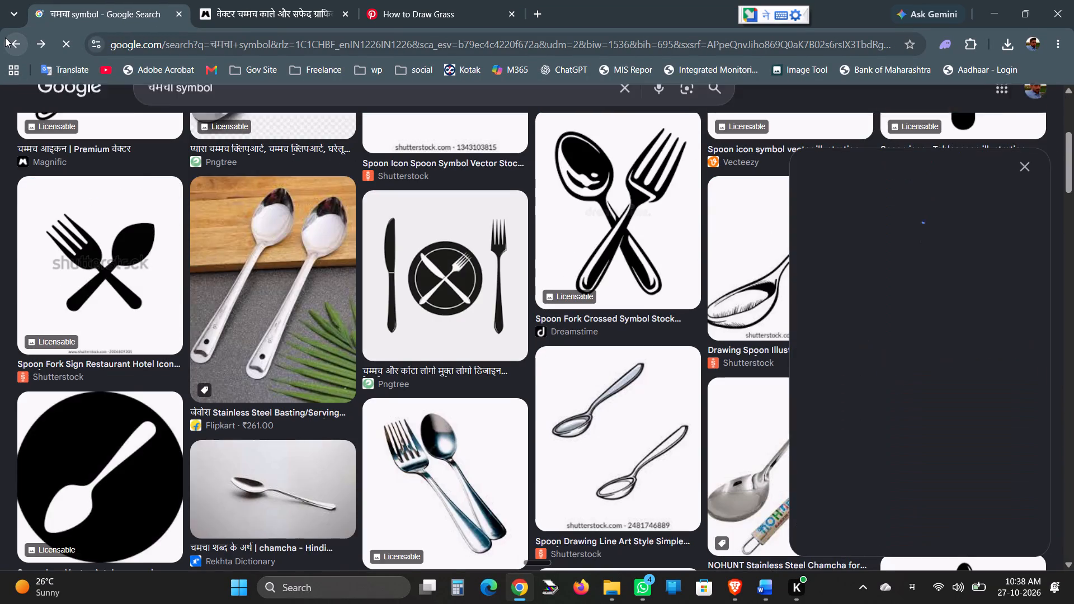
click(5, 37)
double_click(149, 107)
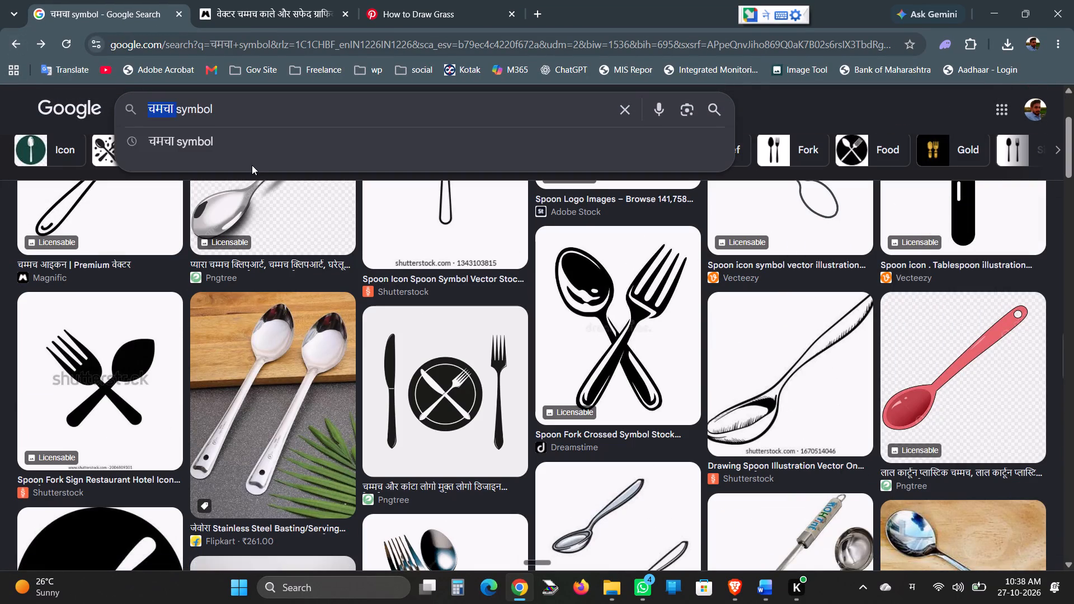
text(cha)
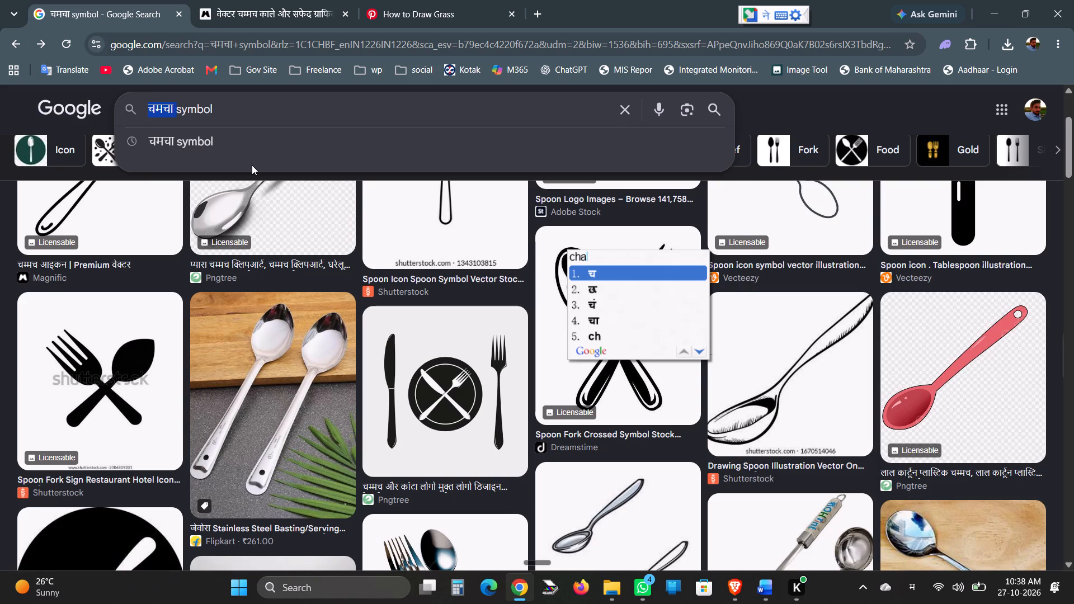
text(tri)
key(space)
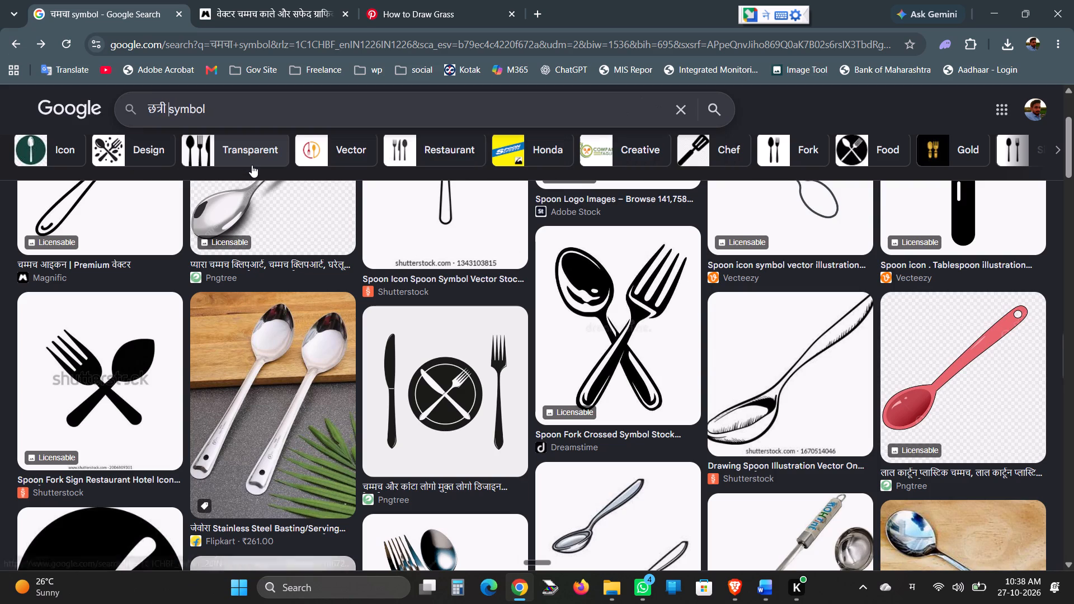
key(Return)
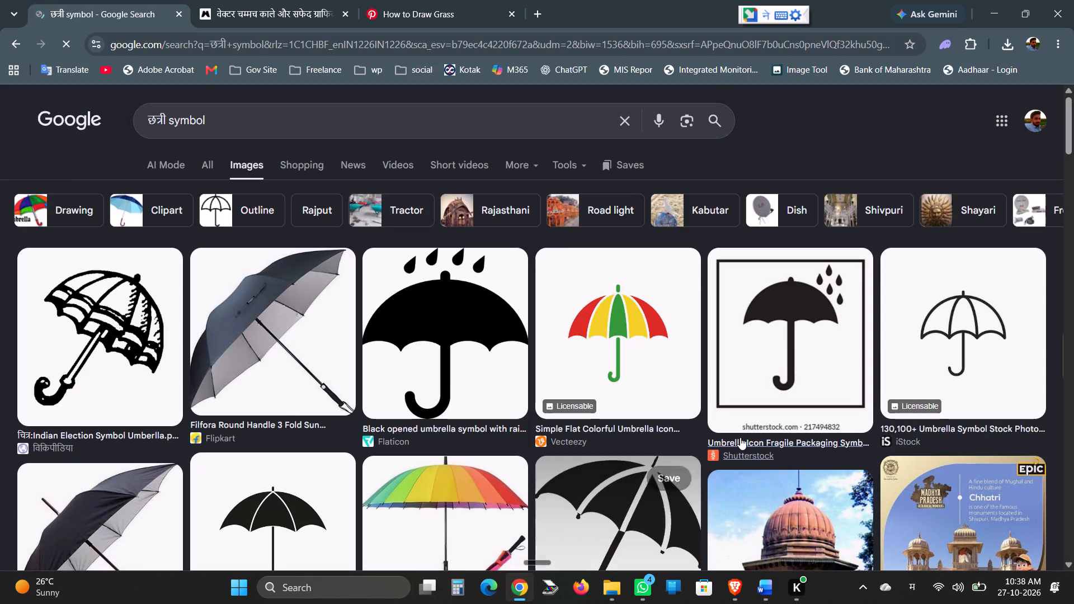
Examine the umbrella image results, previewing the iStock outline umbrella and opening its full set of related images.
scroll(740, 437, down, 3)
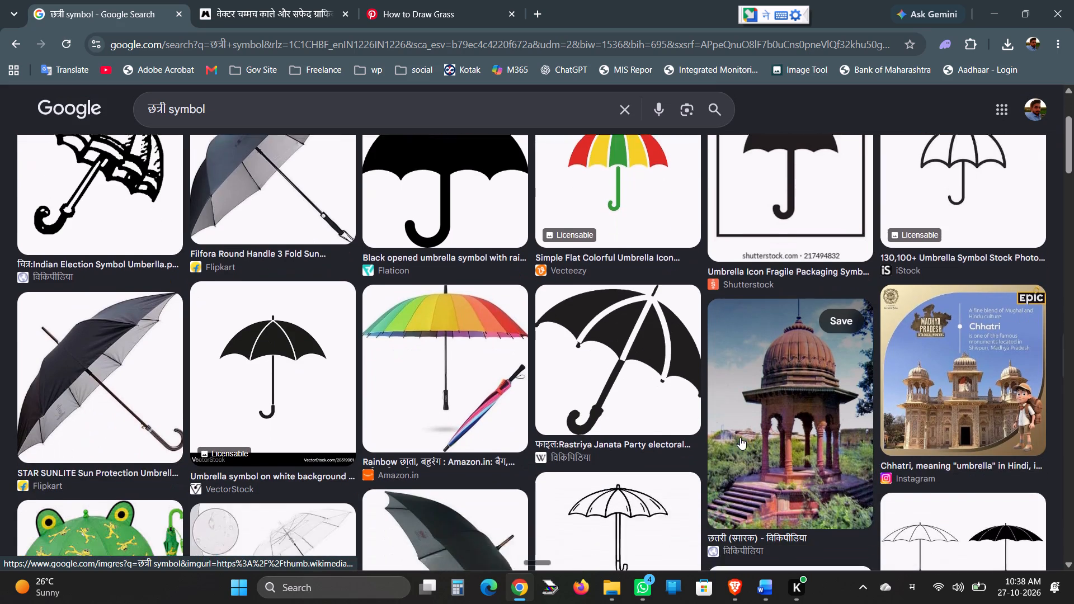
scroll(740, 437, down, 2)
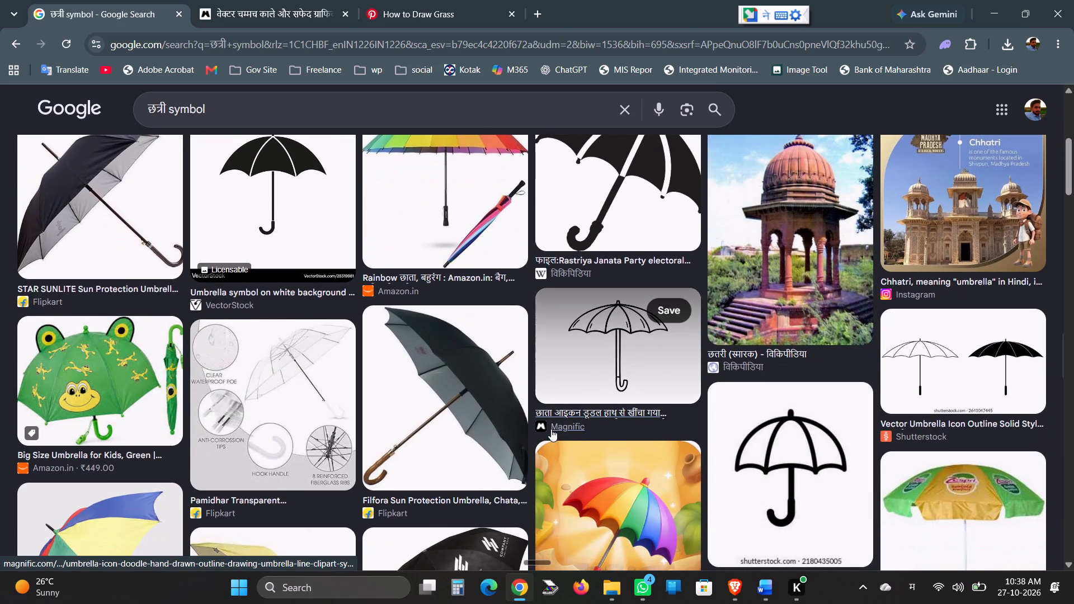
scroll(436, 426, down, 5)
scroll(436, 426, up, 6)
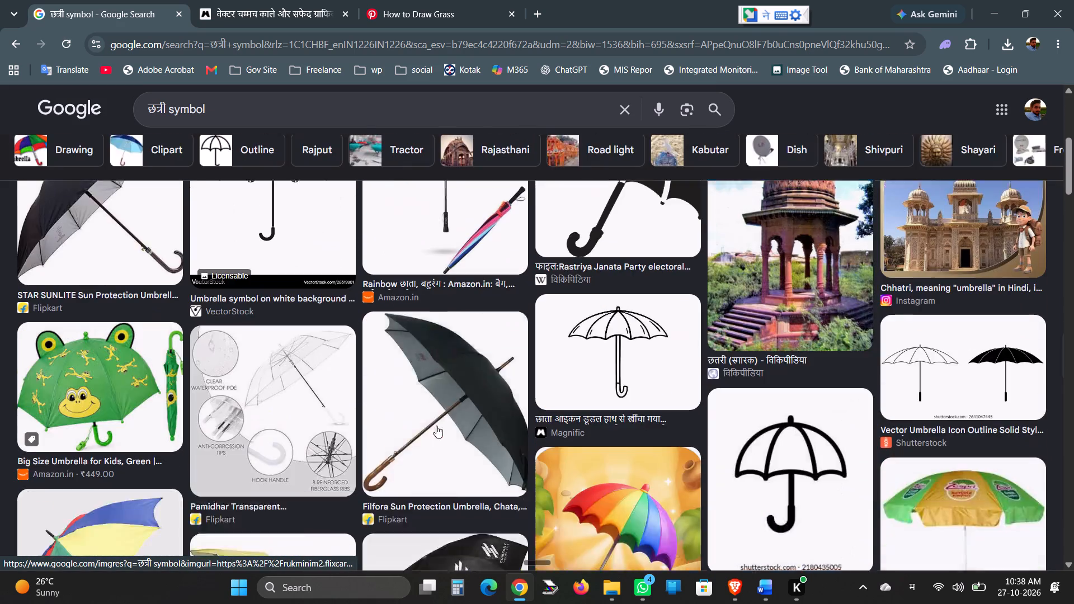
scroll(436, 426, up, 5)
click(914, 348)
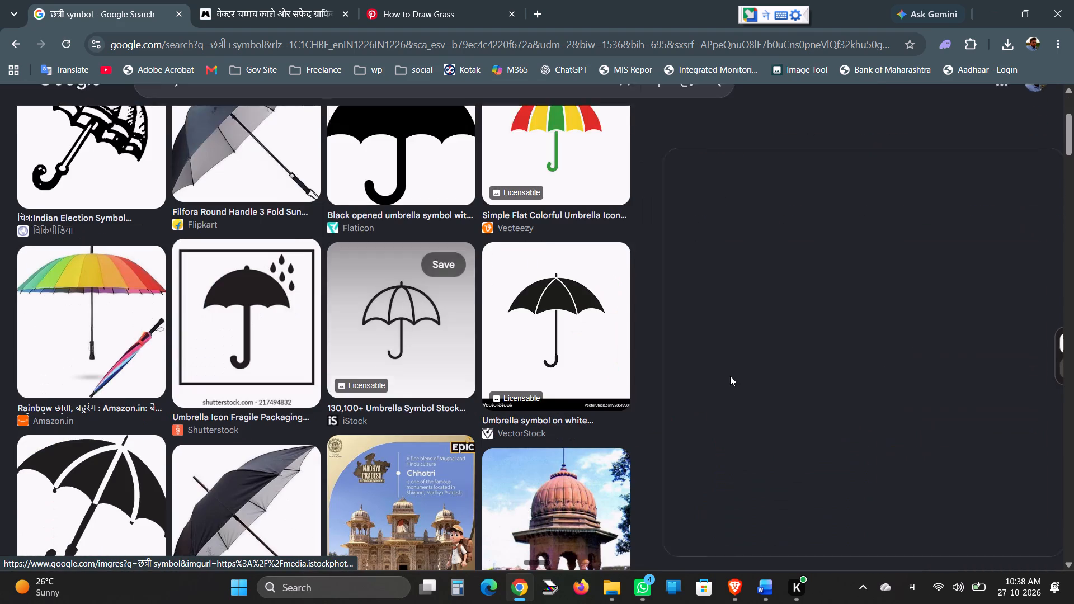
scroll(823, 341, down, 5)
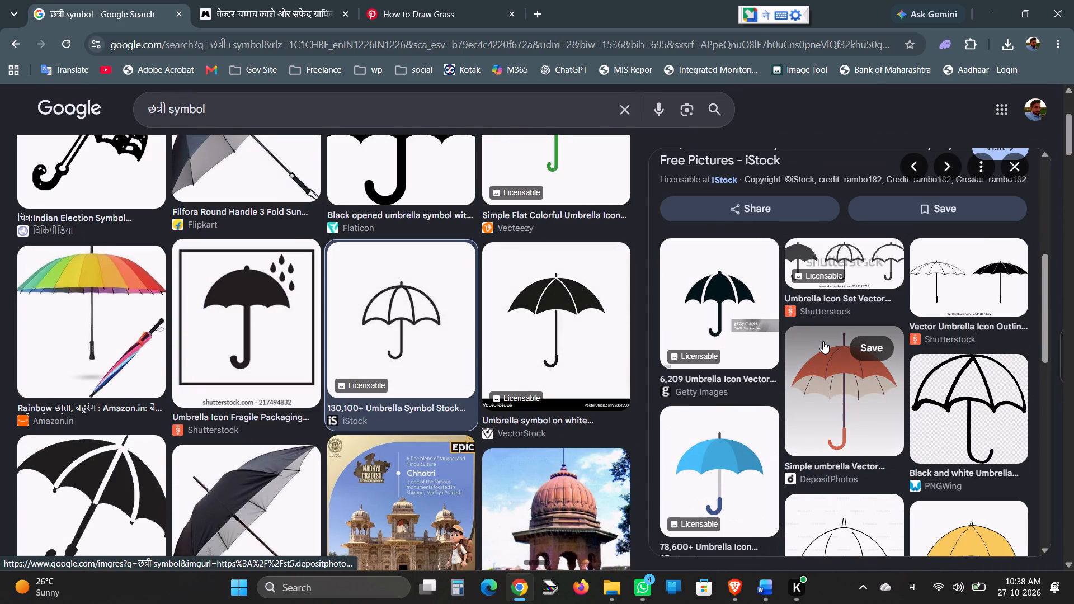
scroll(823, 341, down, 5)
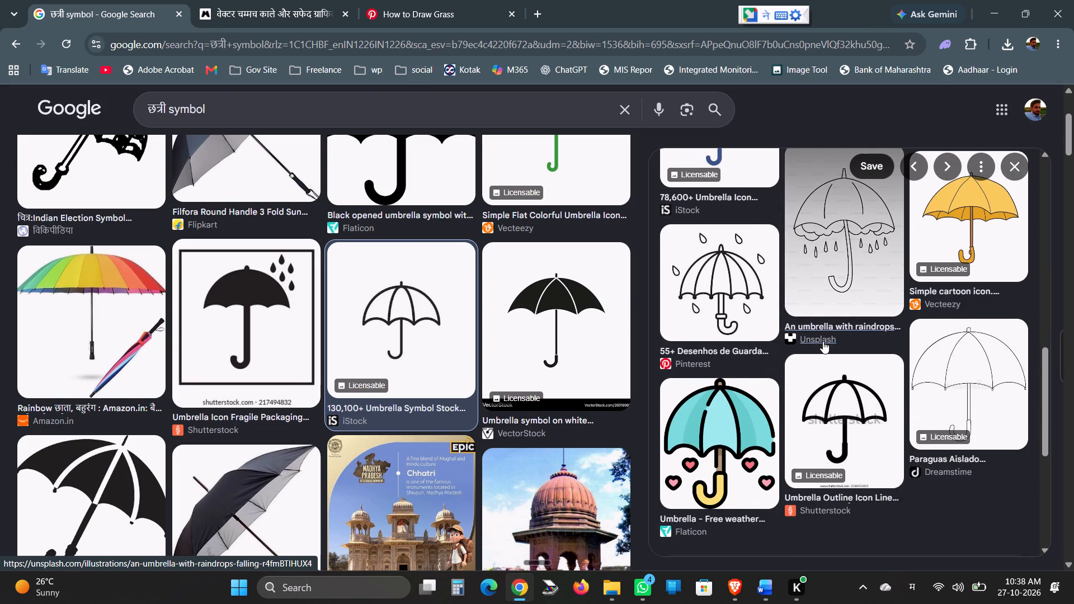
scroll(823, 341, down, 3)
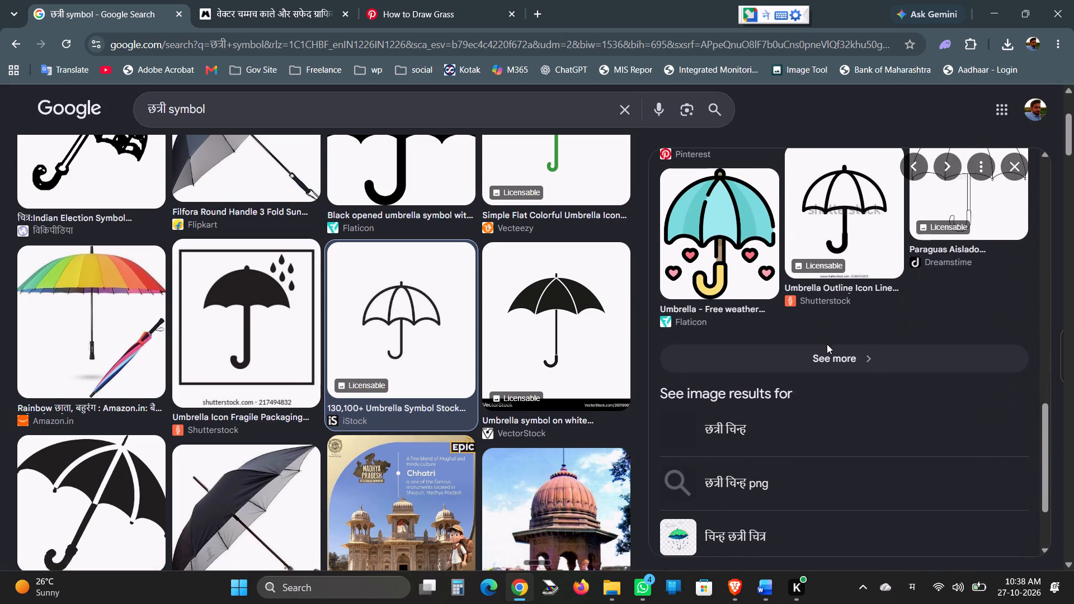
click(828, 345)
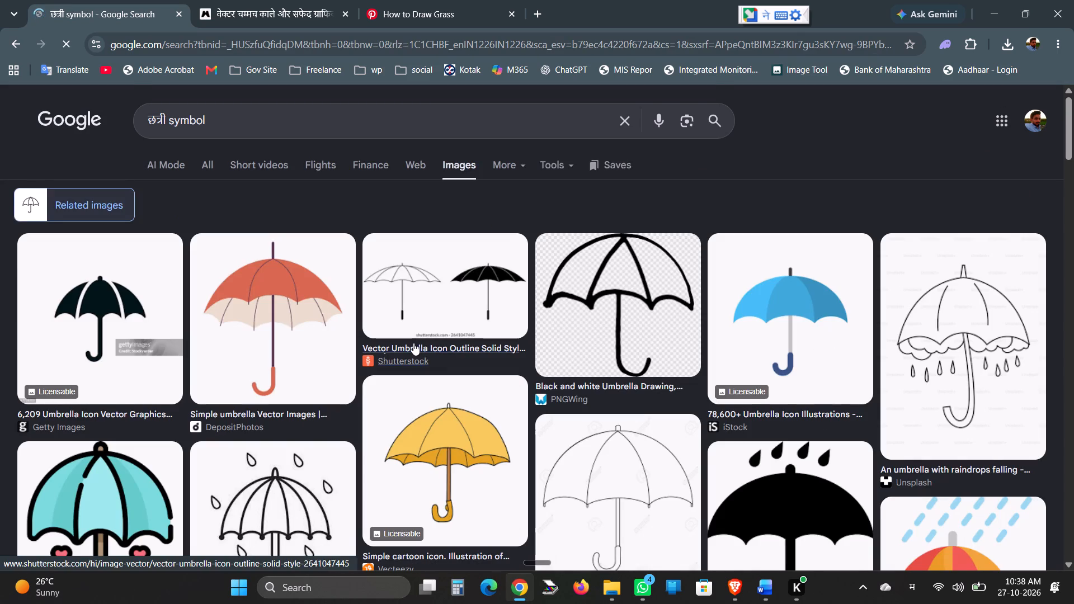
Look through the related umbrella images for a plain black-and-white outline drawing suitable for question 5.
scroll(413, 343, down, 4)
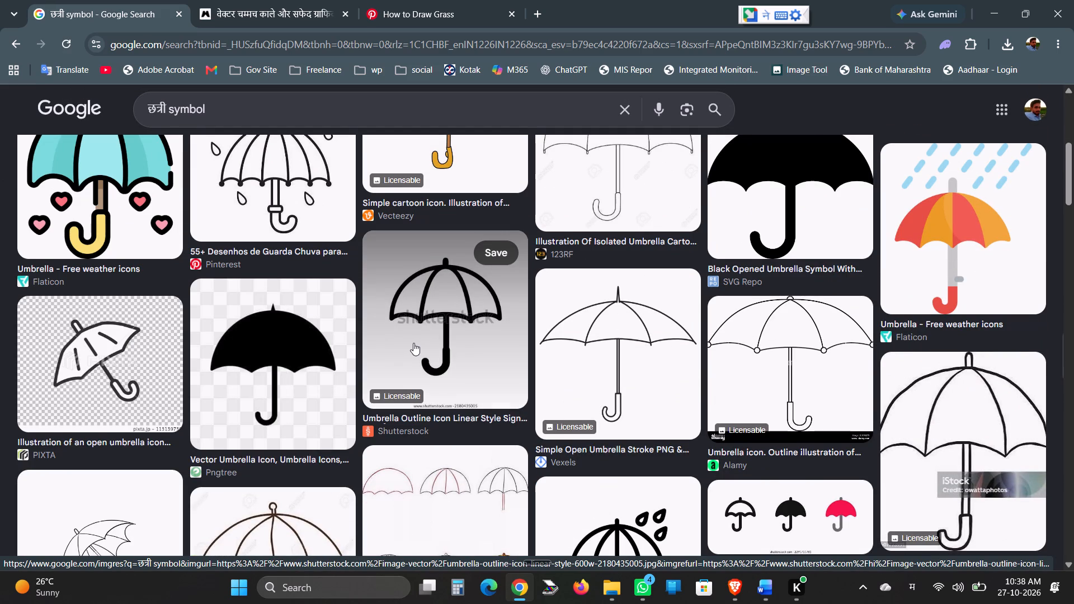
scroll(413, 343, down, 3)
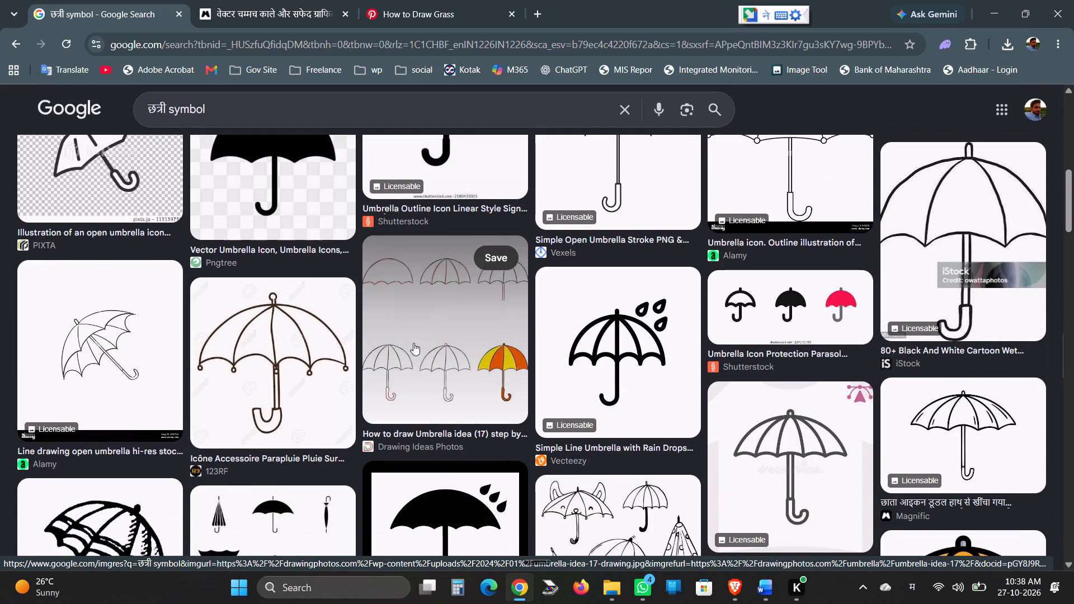
scroll(413, 343, down, 2)
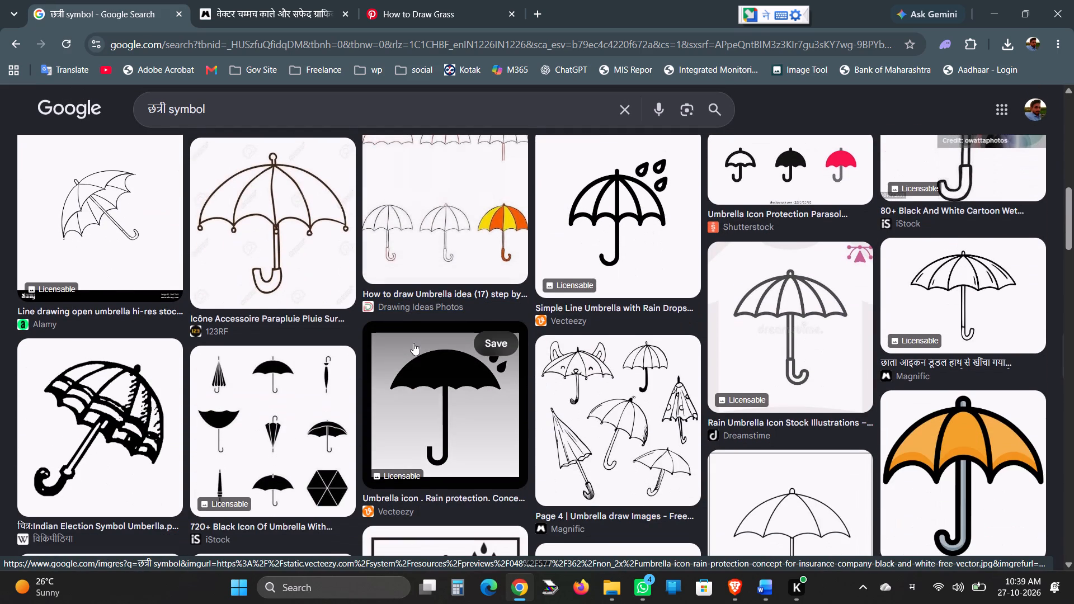
scroll(413, 343, down, 8)
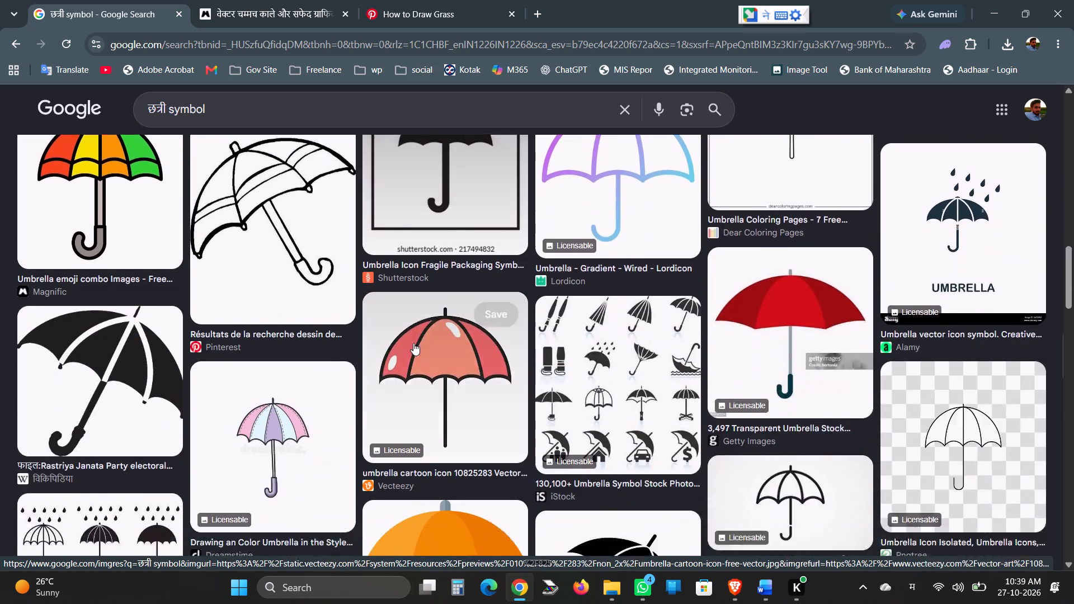
scroll(413, 343, down, 1)
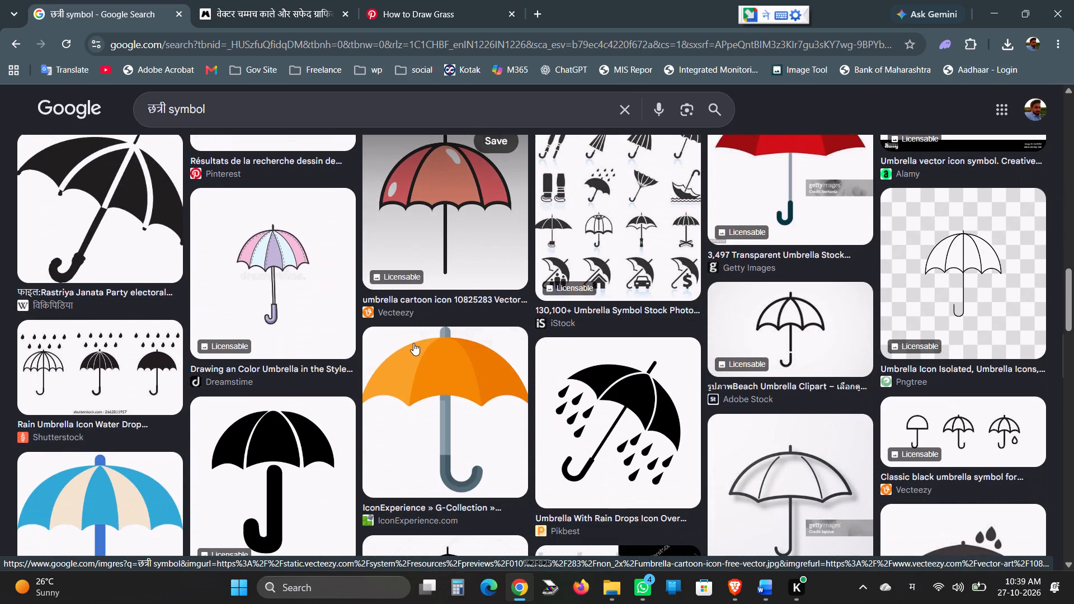
scroll(413, 343, down, 6)
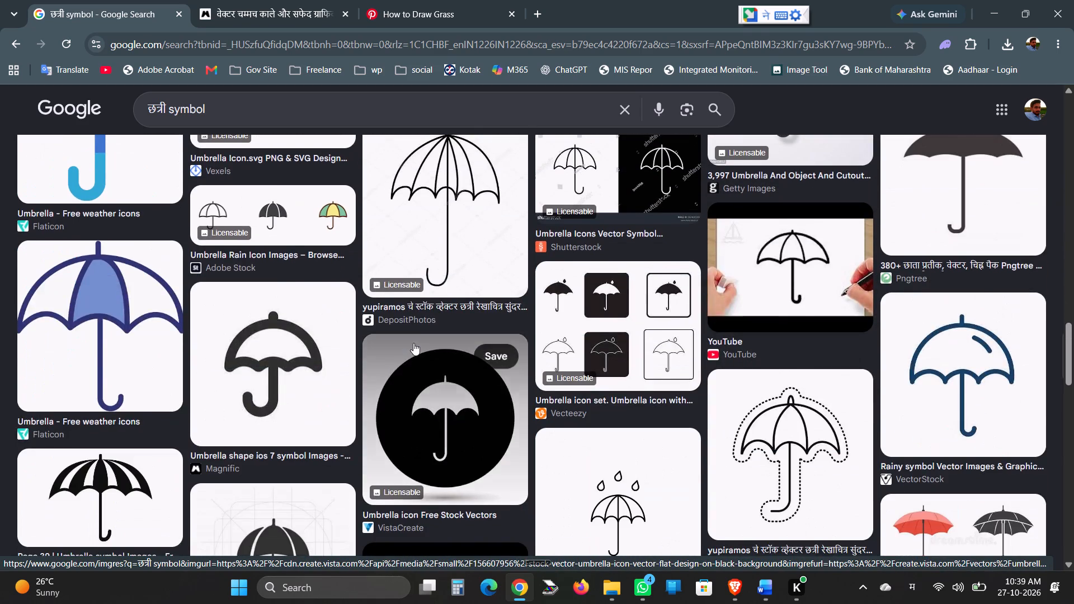
scroll(413, 343, up, 18)
scroll(417, 345, up, 10)
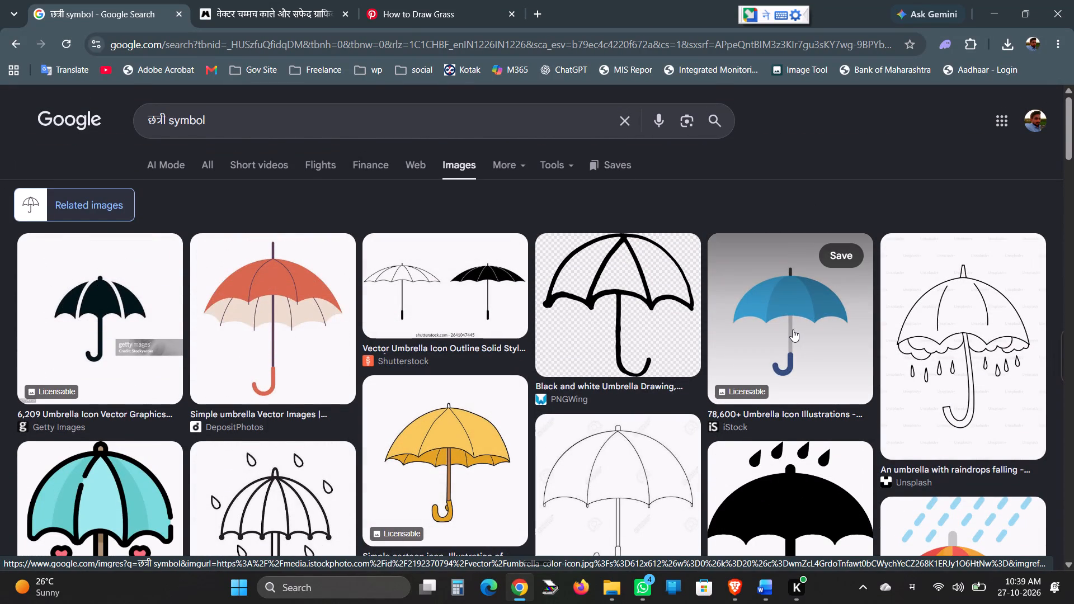
scroll(793, 329, down, 3)
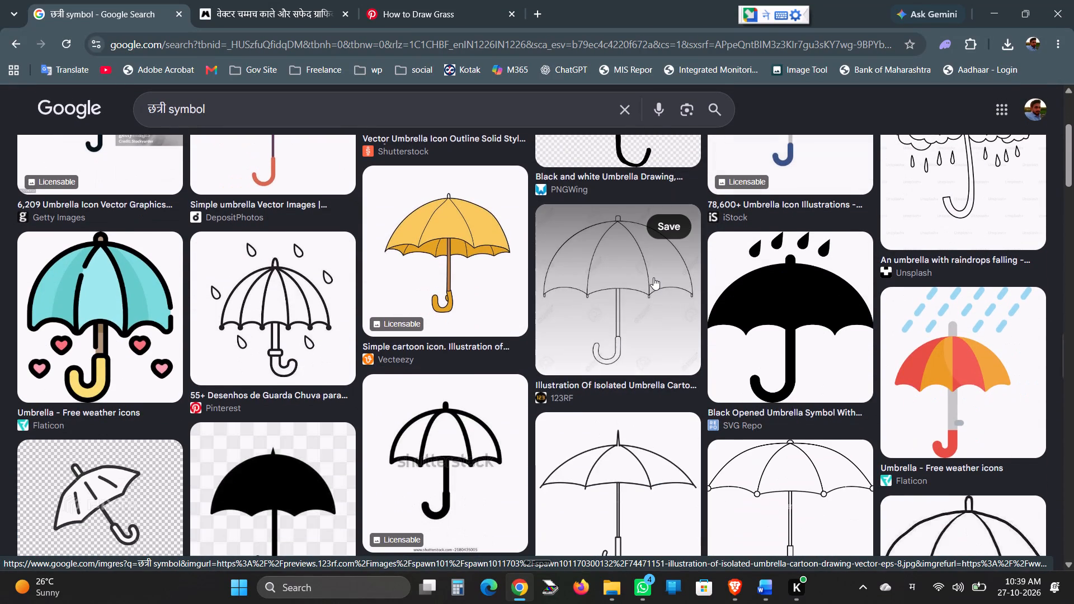
scroll(619, 362, down, 1)
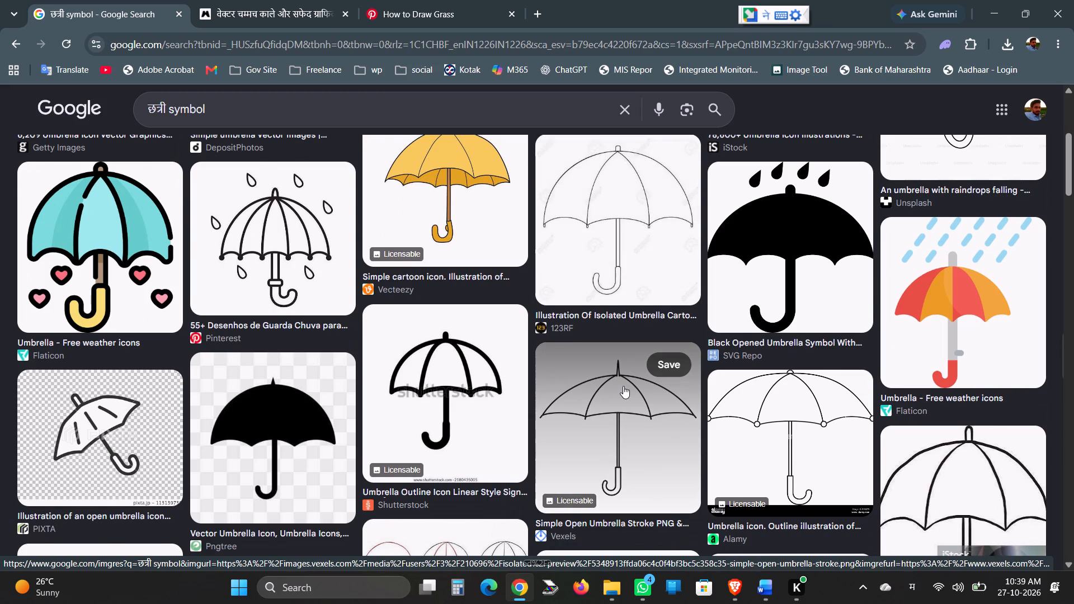
Copy the Vexels "Simple Open Umbrella Stroke" image from its preview.
scroll(878, 280, down, 5)
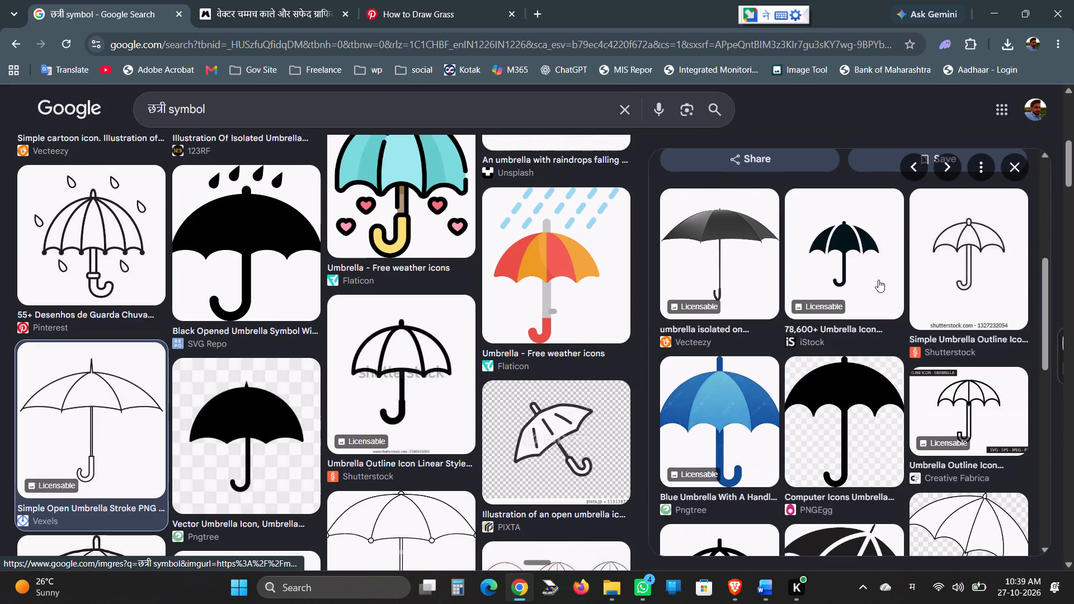
scroll(878, 280, up, 5)
right_click(878, 280)
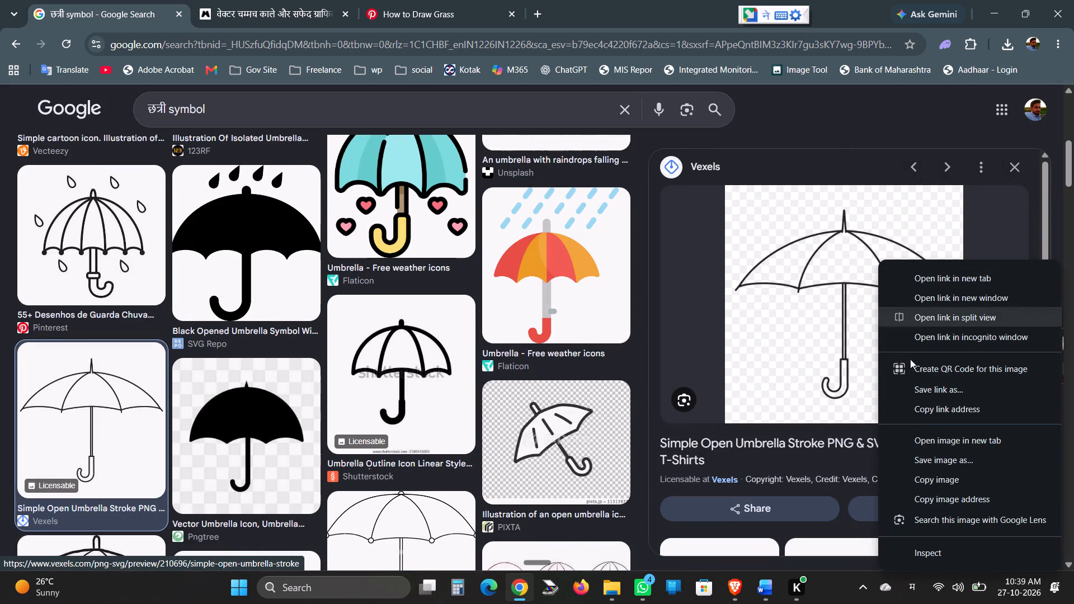
click(951, 483)
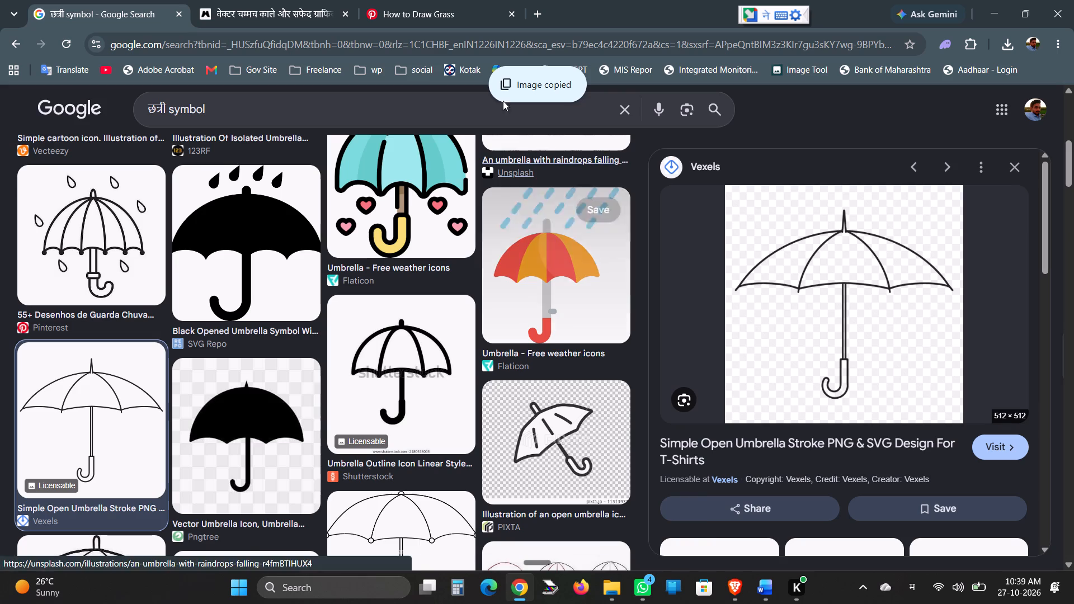
Switch to the Word question paper, paste the umbrella picture after number ५ in question 5, and set its wrapping to In Front of Text.
click(1000, 0)
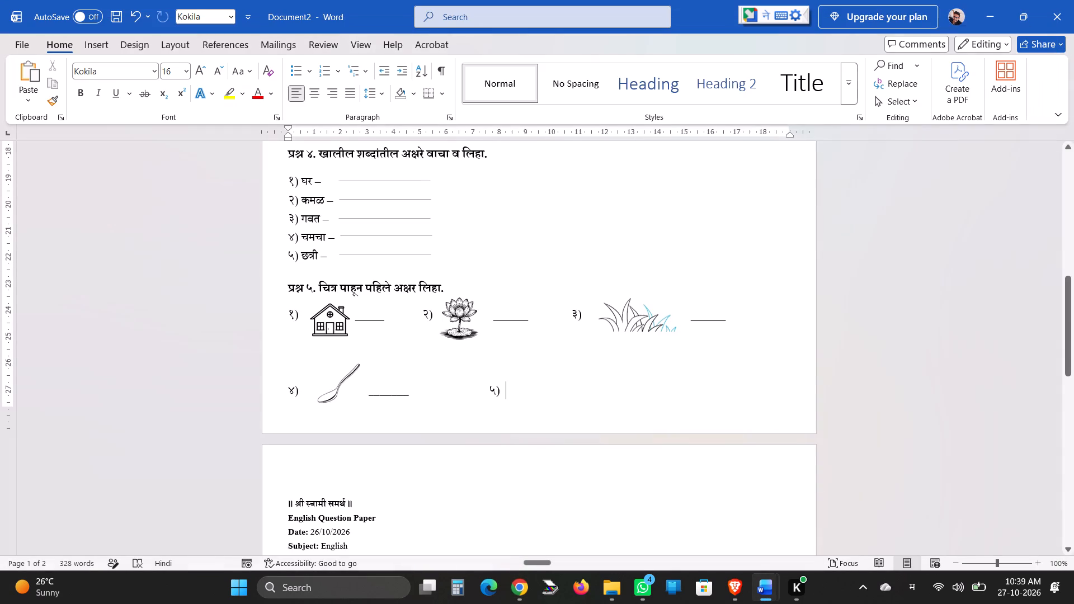
key(ctrl+v)
click(519, 361)
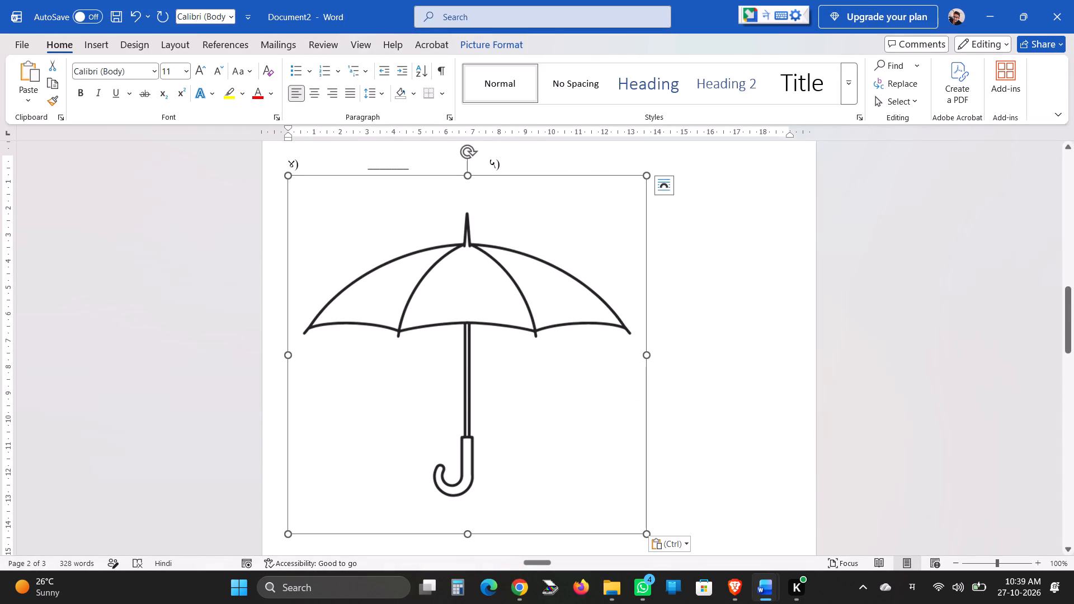
click(654, 190)
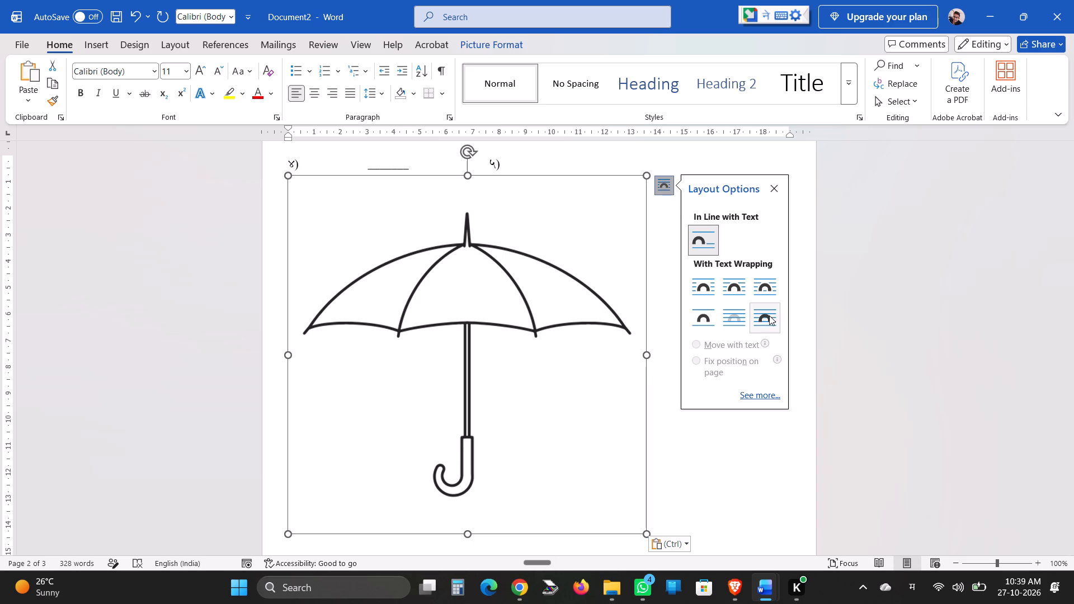
click(769, 315)
Shrink the oversized umbrella picture and move it down the page to the second row of question 5.
scroll(512, 275, up, 20)
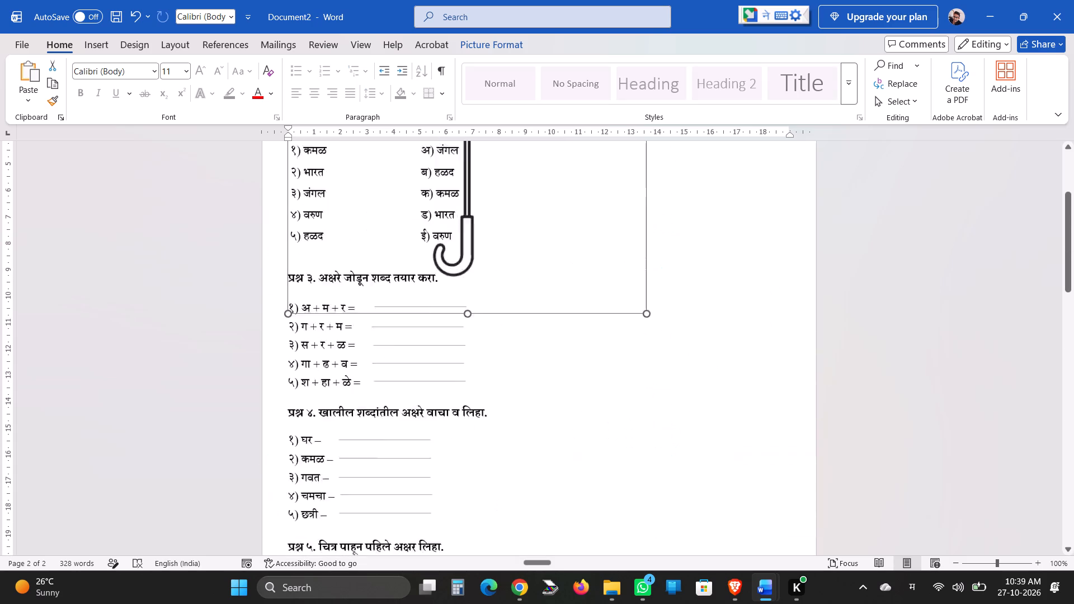
drag(647, 408, 411, 206)
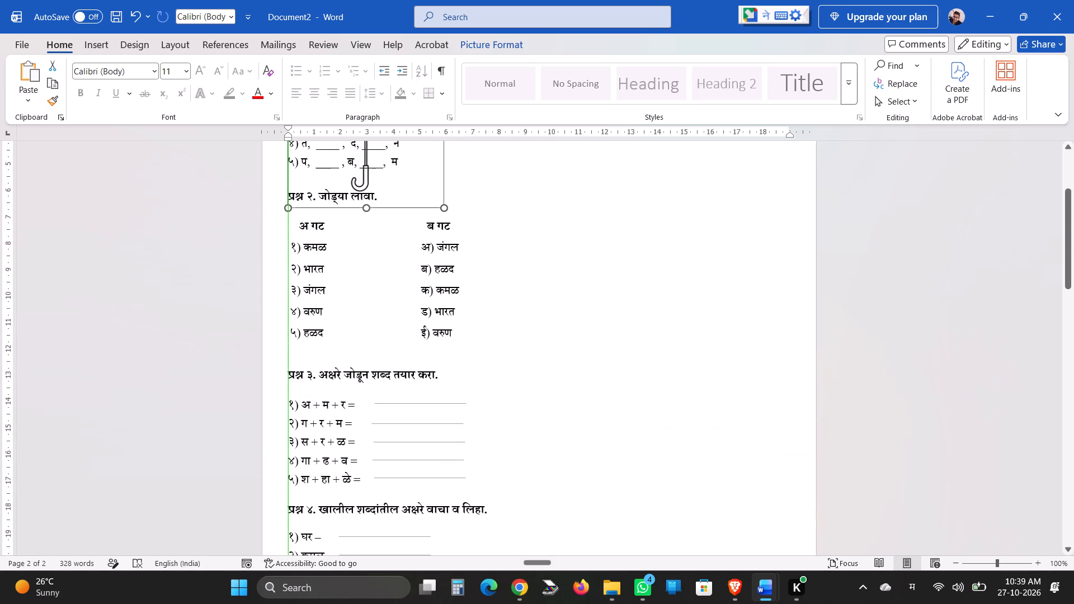
drag(411, 206, 404, 199)
drag(394, 171, 605, 433)
scroll(577, 391, down, 5)
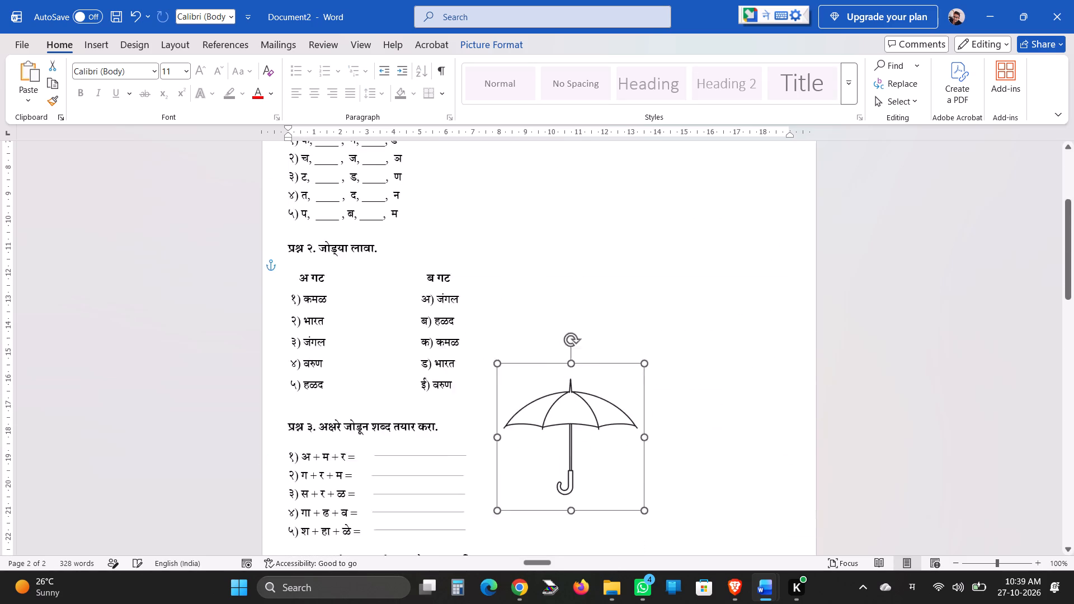
scroll(576, 384, down, 5)
drag(547, 172, 553, 500)
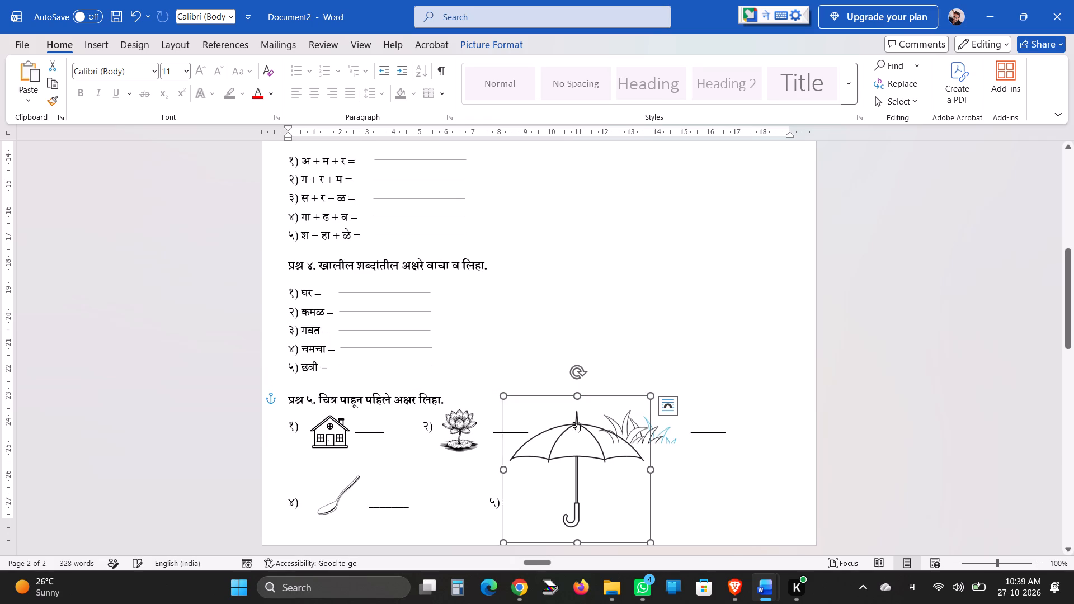
Reduce the umbrella picture to about the spoon picture's size and position it directly after number ५ in question 5.
drag(501, 398, 564, 508)
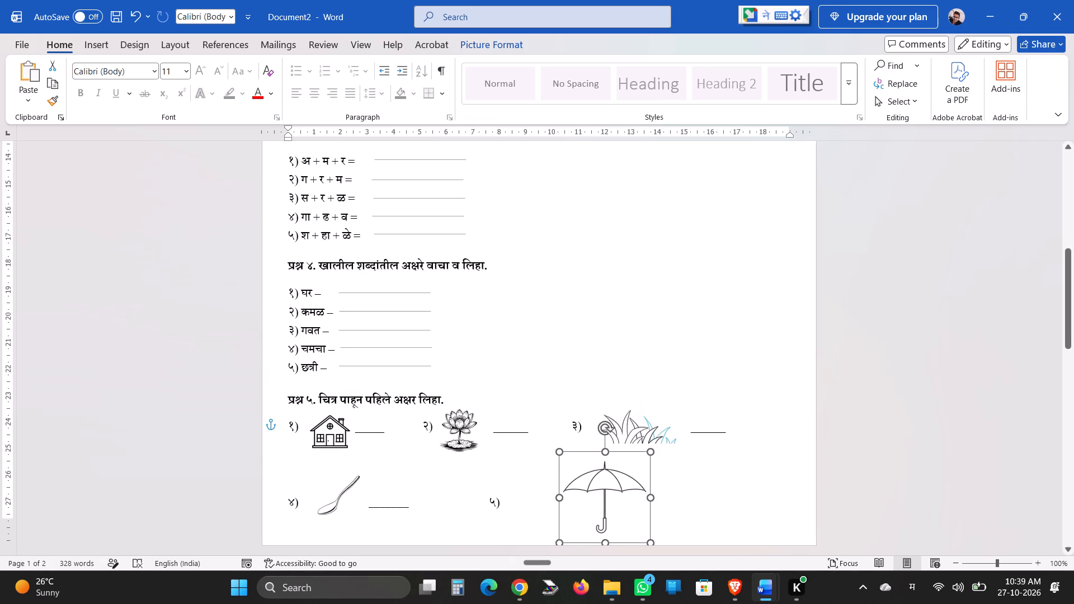
drag(564, 508, 584, 529)
drag(614, 512, 554, 500)
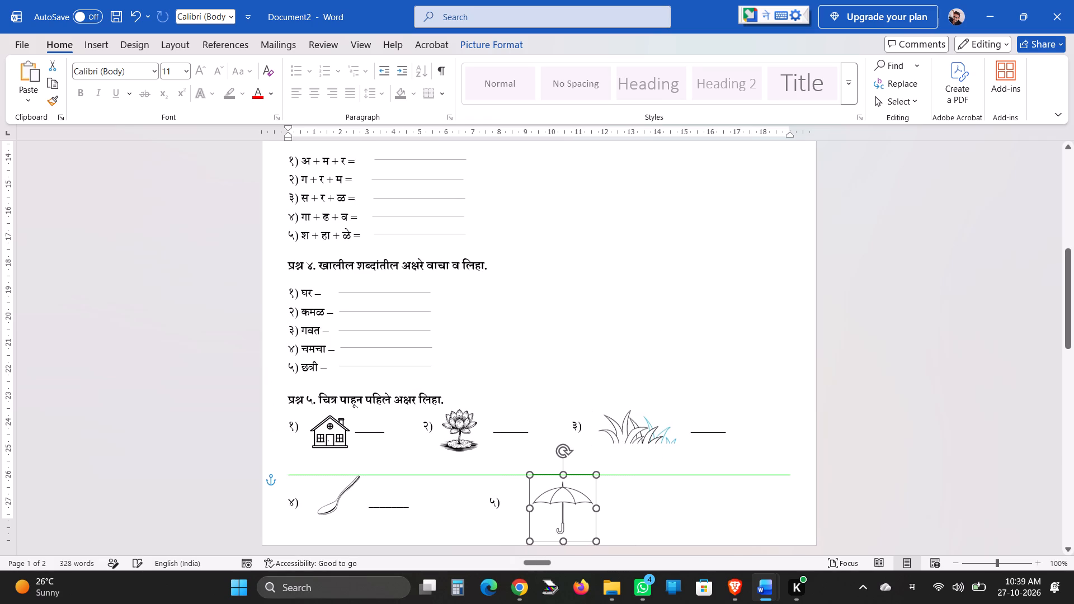
drag(554, 500, 541, 496)
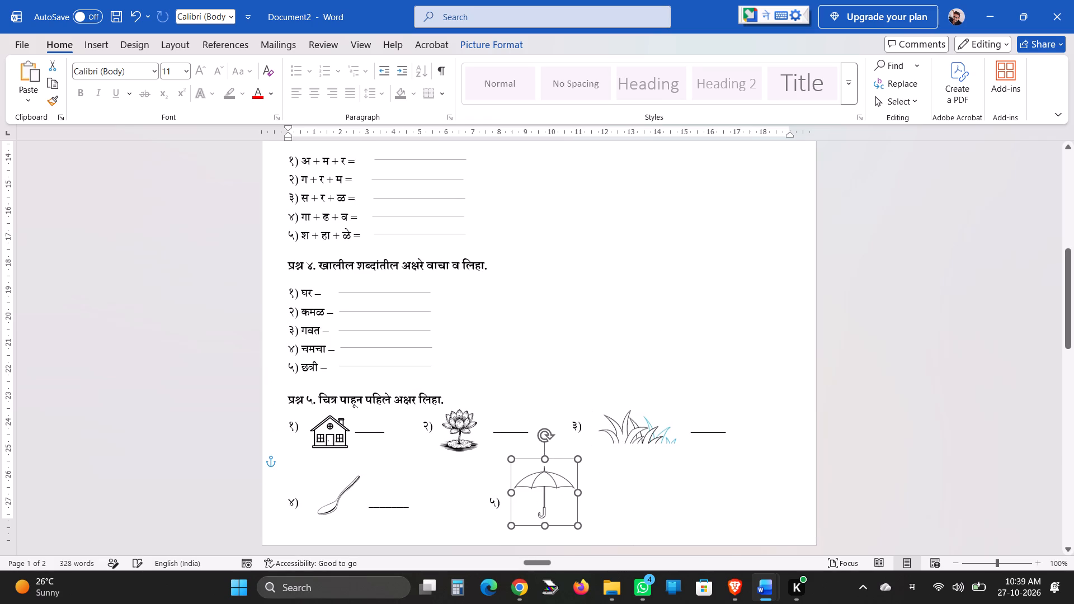
drag(541, 496, 539, 497)
drag(574, 532, 548, 517)
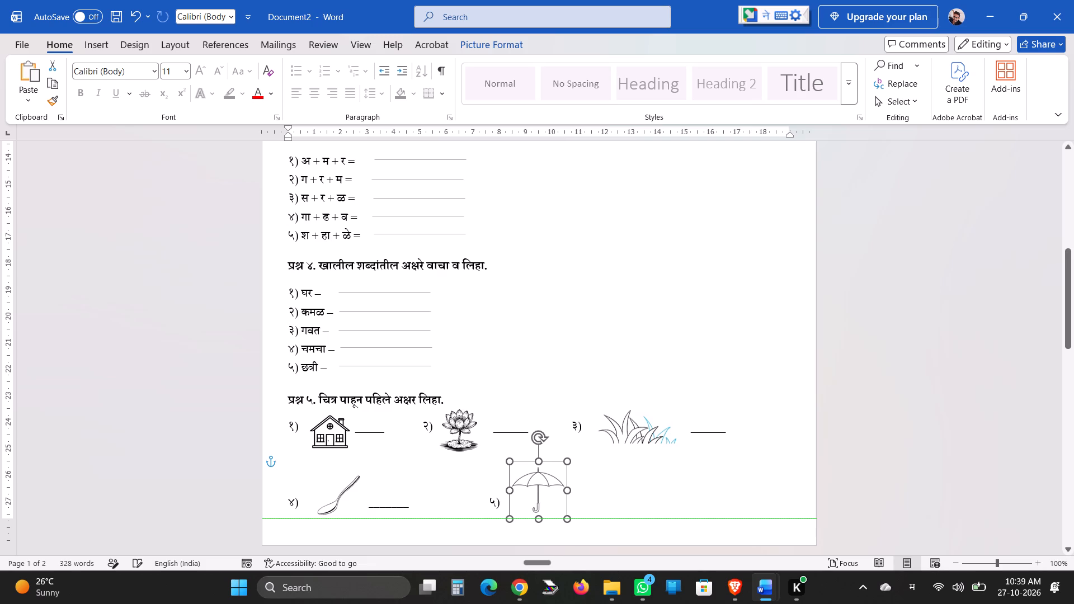
drag(548, 517, 547, 516)
drag(549, 485, 549, 496)
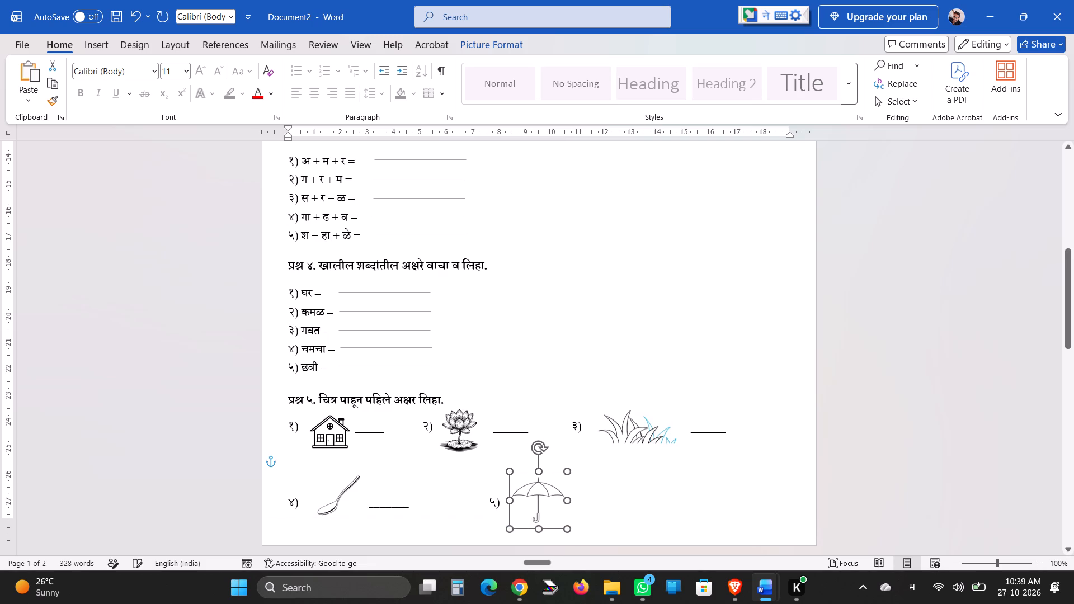
drag(549, 496, 548, 493)
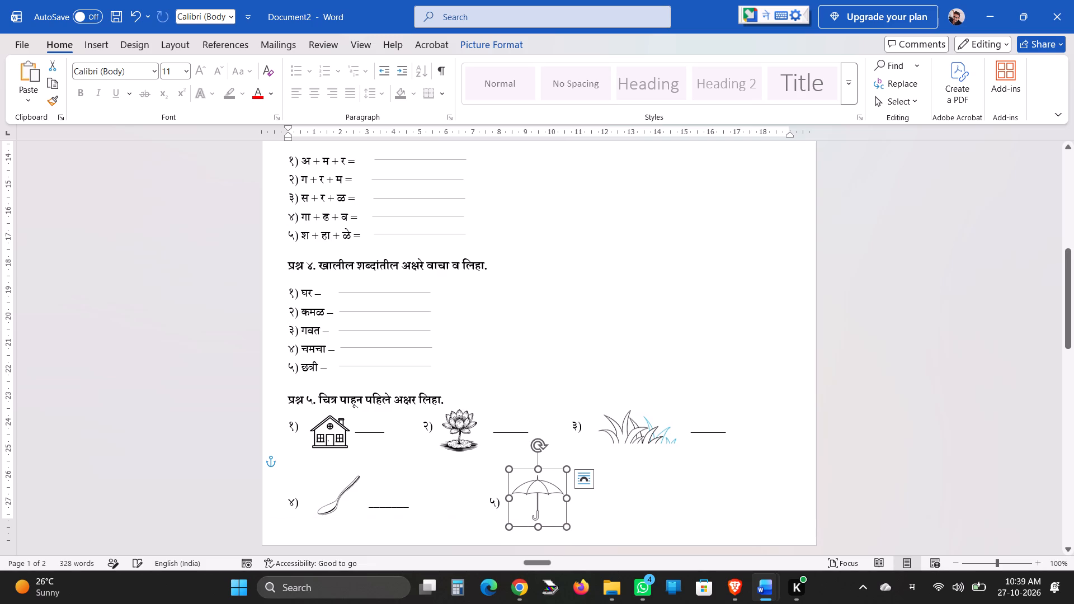
drag(569, 470, 564, 483)
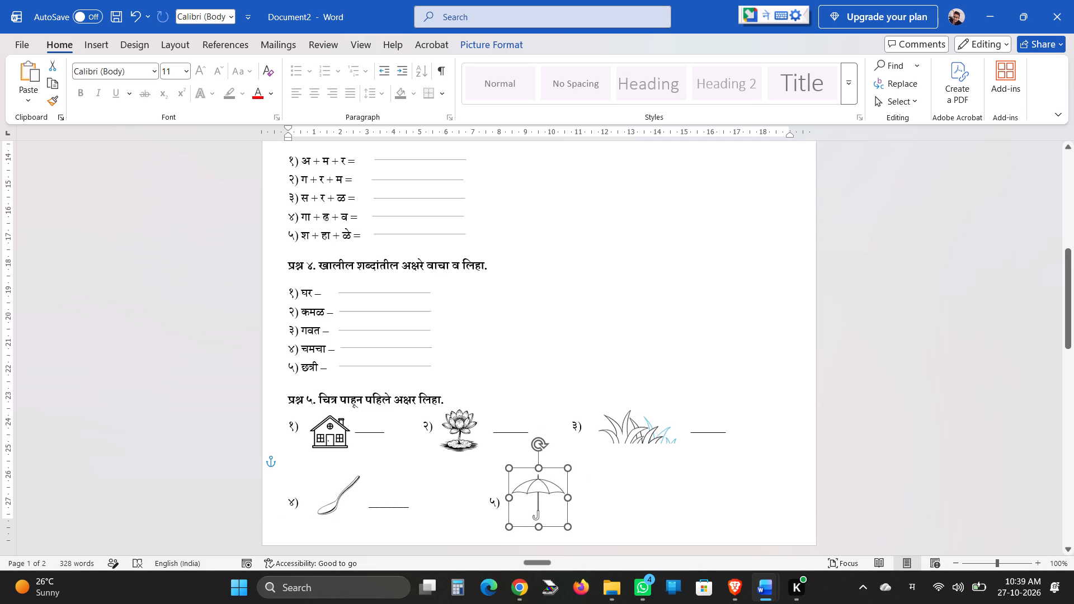
drag(564, 483, 559, 493)
click(547, 501)
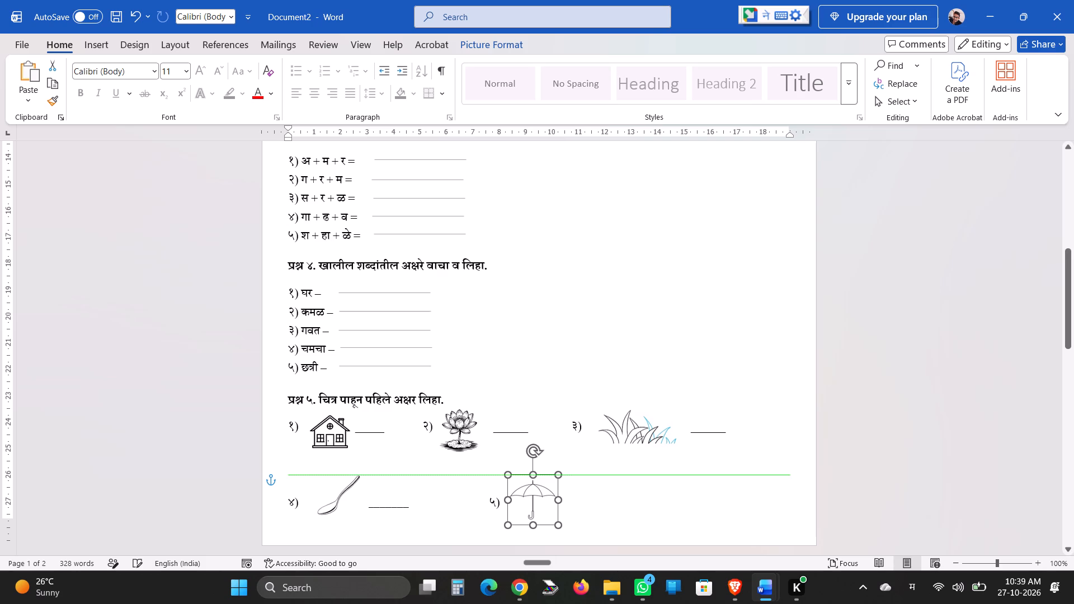
Add a six-underscore answer blank after the umbrella picture on number ५'s line, spaced clear of the picture.
click(597, 496)
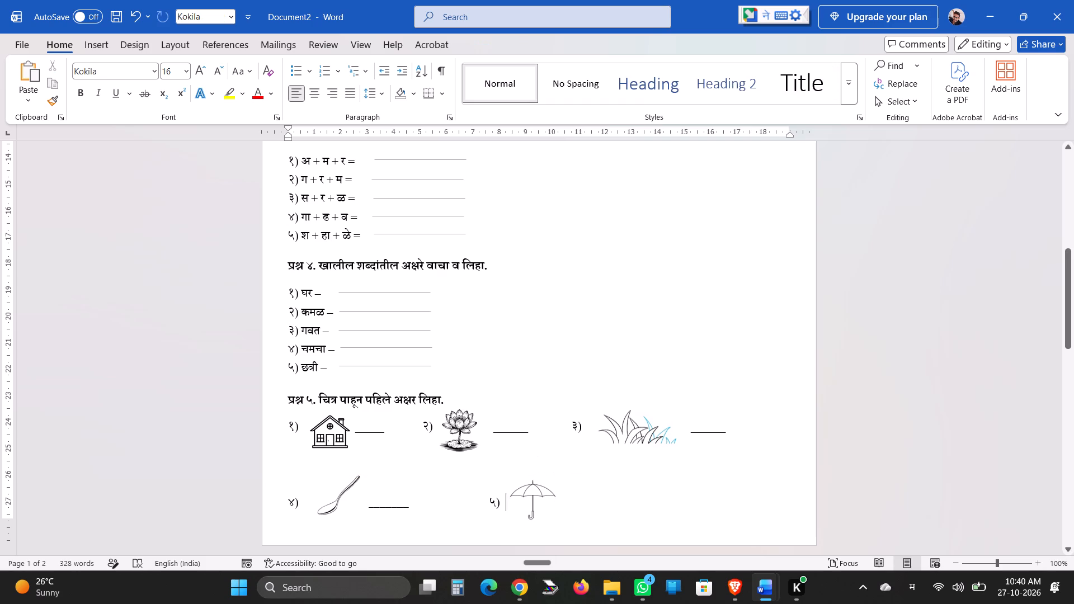
click(597, 496)
key(space)
key(space)
key(space)
key(space)
key(space)
key(space)
key(space)
key(space)
key(space)
key(space)
key(space)
key(space)
key(space)
key(space)
key(space)
key(space)
key(space)
key(space)
key(space)
key(space)
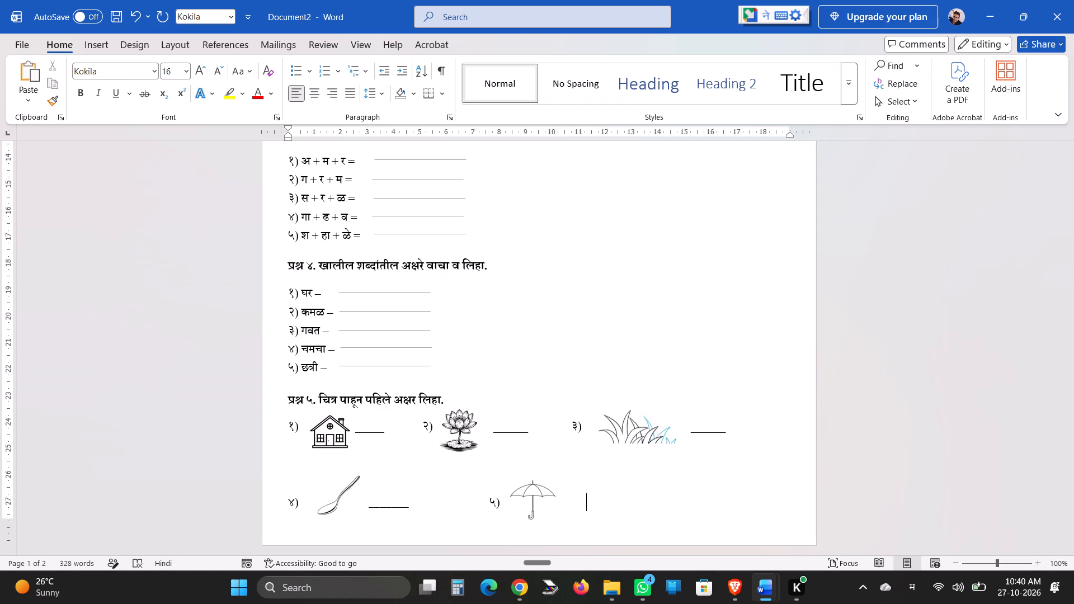
text(____)
text(__)
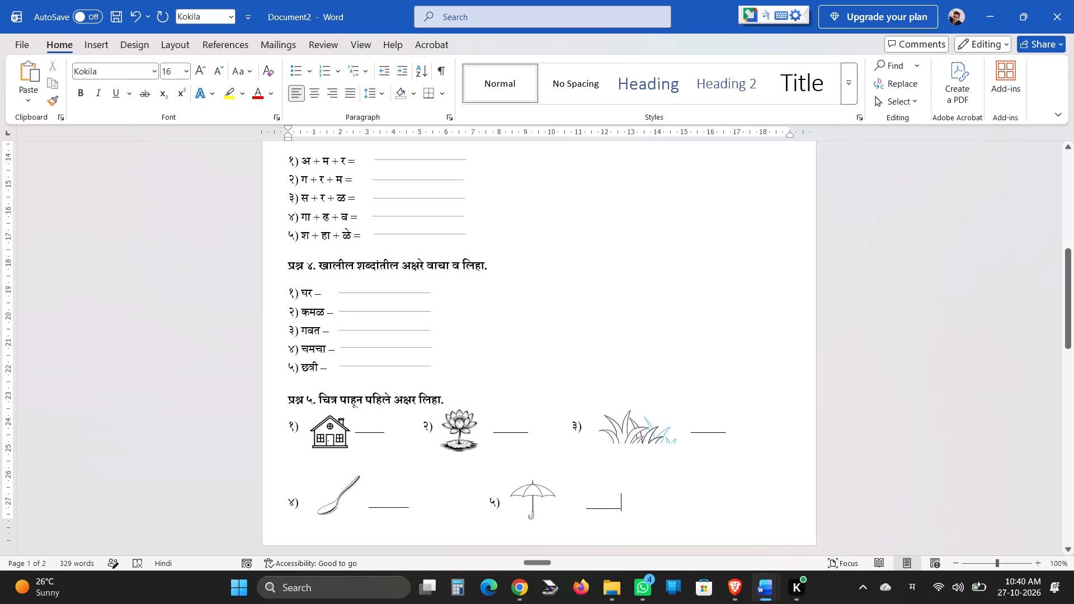
Delete the extra spaces between the umbrella picture and its answer blank to bring the blank closer.
click(574, 496)
key(Delete)
key(Delete)
key(Delete)
click(559, 506)
key(Delete)
key(Delete)
key(Delete)
click(637, 503)
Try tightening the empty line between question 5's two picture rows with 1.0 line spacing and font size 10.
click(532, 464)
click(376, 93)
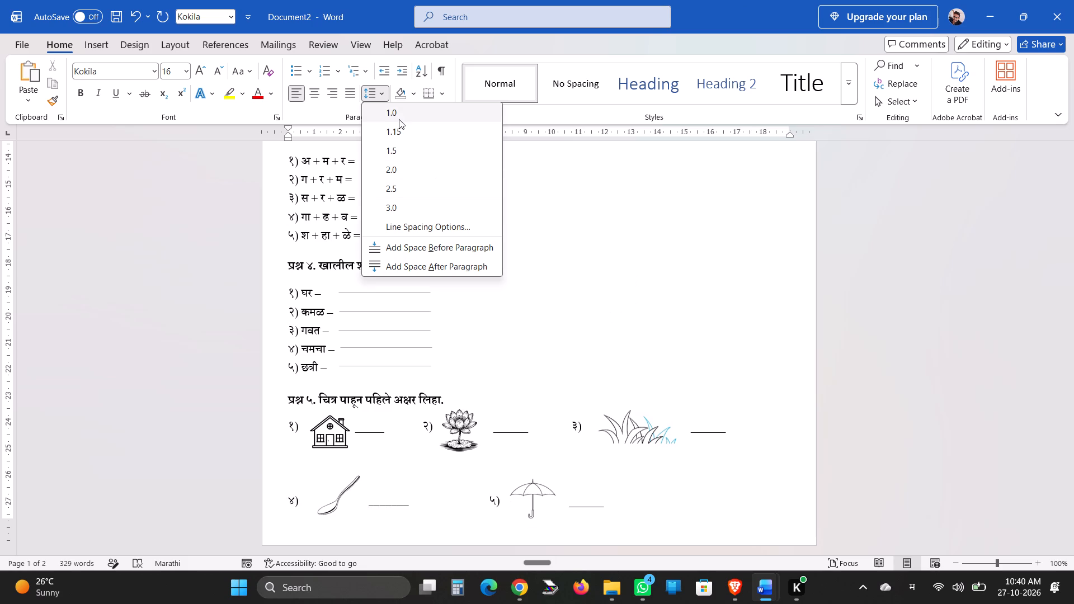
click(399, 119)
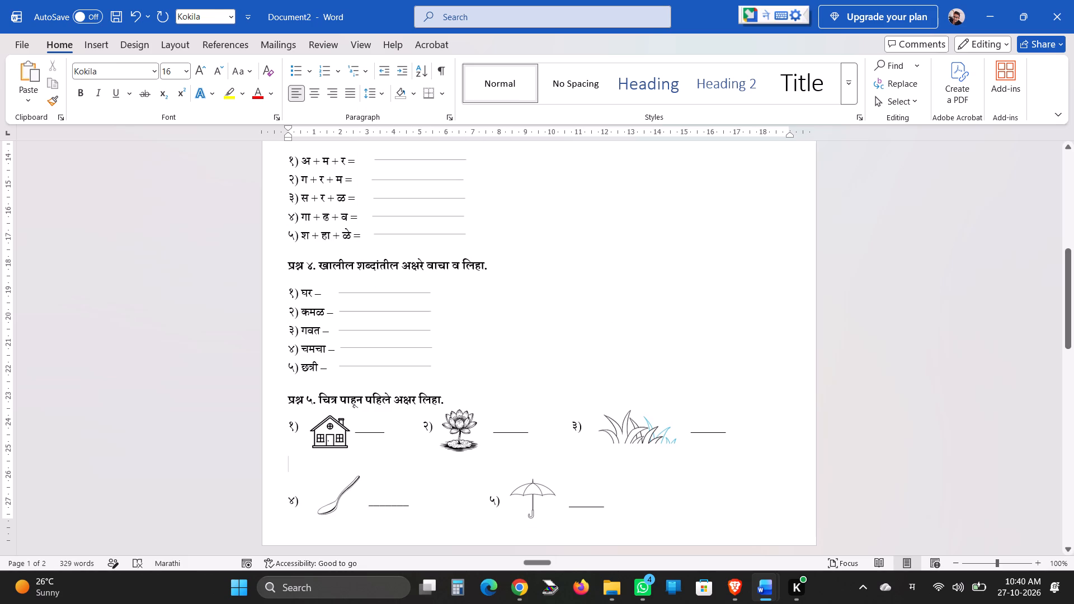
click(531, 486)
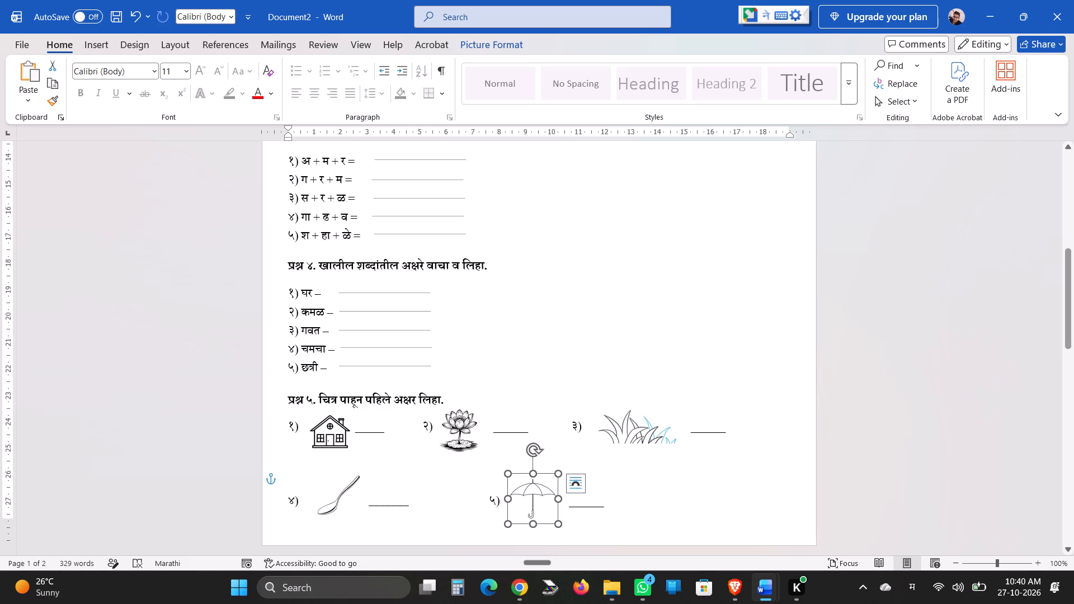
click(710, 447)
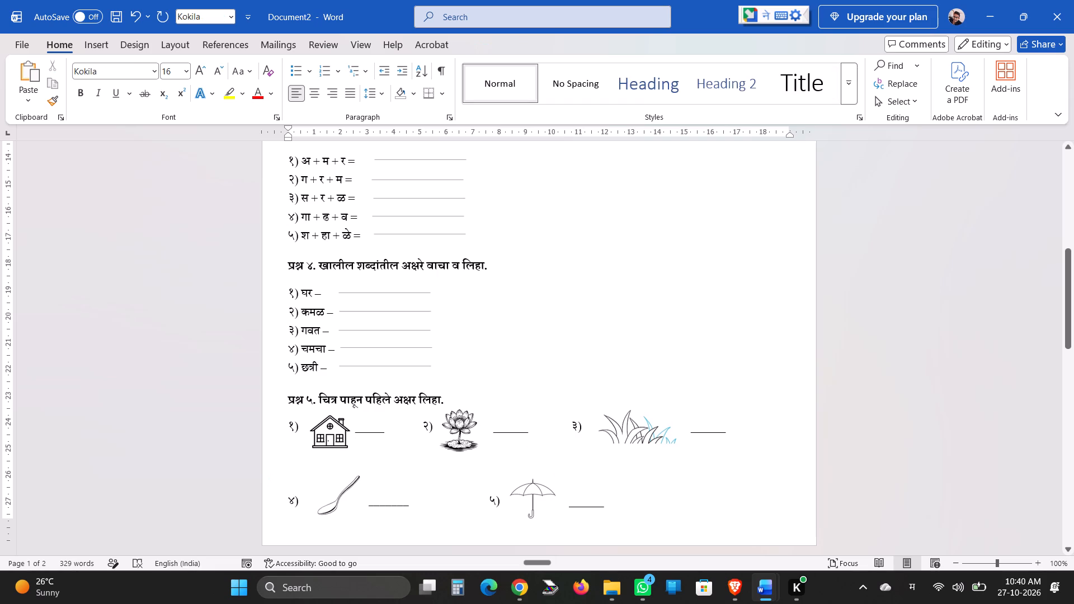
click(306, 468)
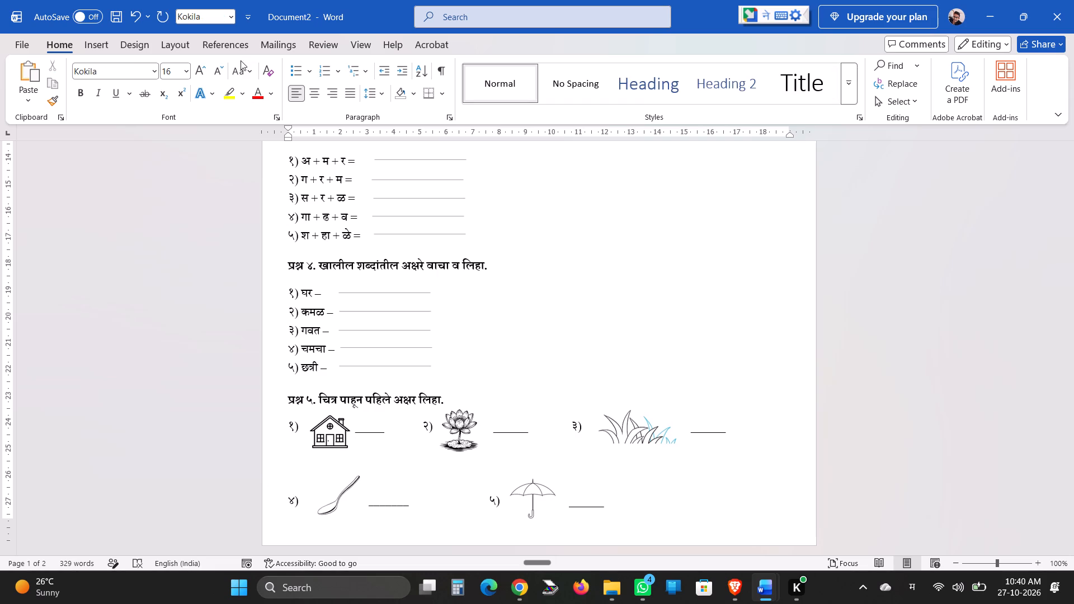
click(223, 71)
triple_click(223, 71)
Delete the empty line between the two picture rows of question 5.
key(BackSpace)
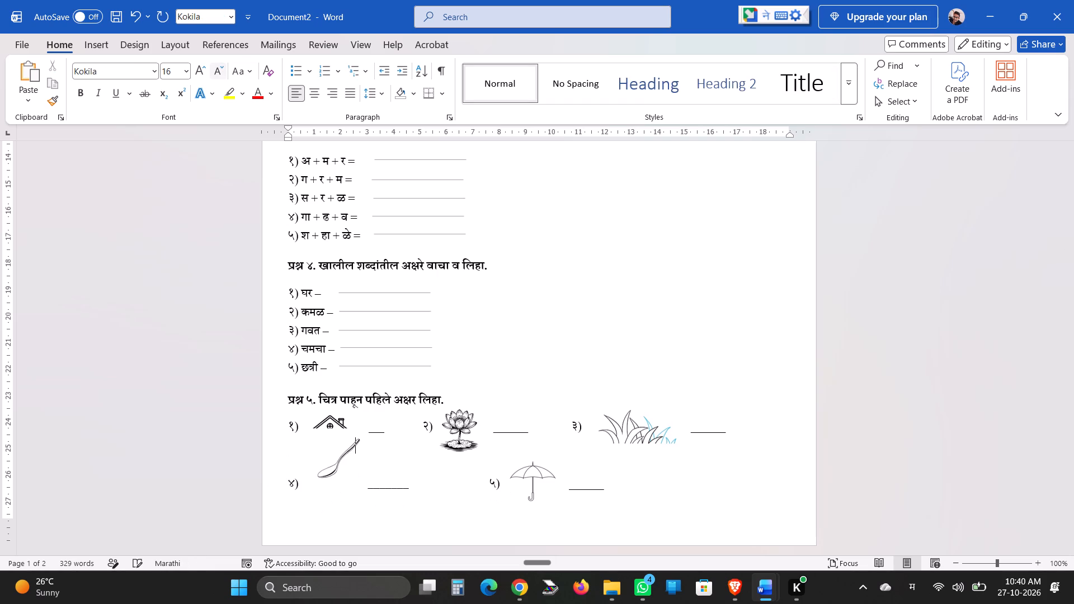
Nudge the spoon picture down below the house so it sits level with number ४ and its answer blank.
click(331, 459)
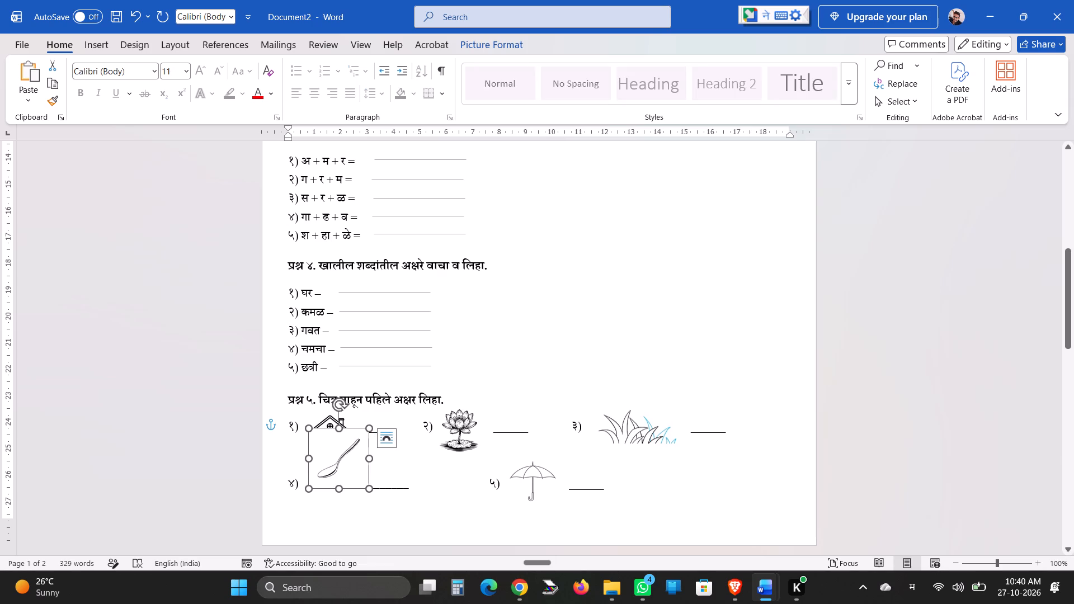
key(Down)
key(Down)
key(Down)
key(Down)
key(Down)
key(Down)
key(Down)
key(Down)
key(Down)
key(Down)
key(Down)
key(Down)
key(Down)
key(Down)
key(Down)
key(Down)
key(Down)
key(Down)
key(Down)
key(Down)
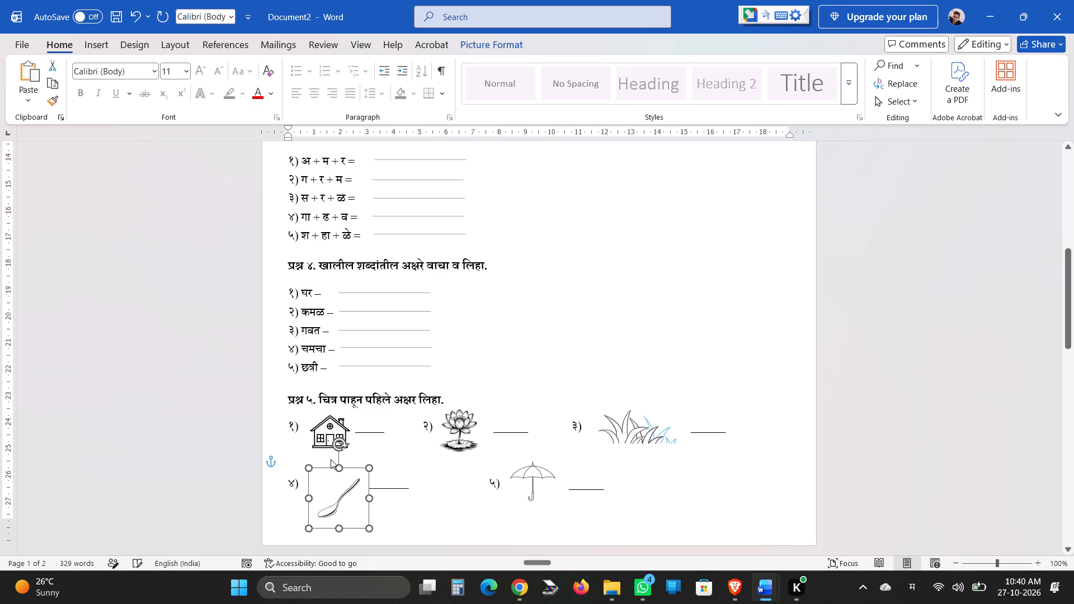
key(Up)
key(Up)
key(Up)
key(Up)
key(Up)
key(Up)
key(Up)
key(Up)
key(Up)
key(Up)
key(Up)
key(Up)
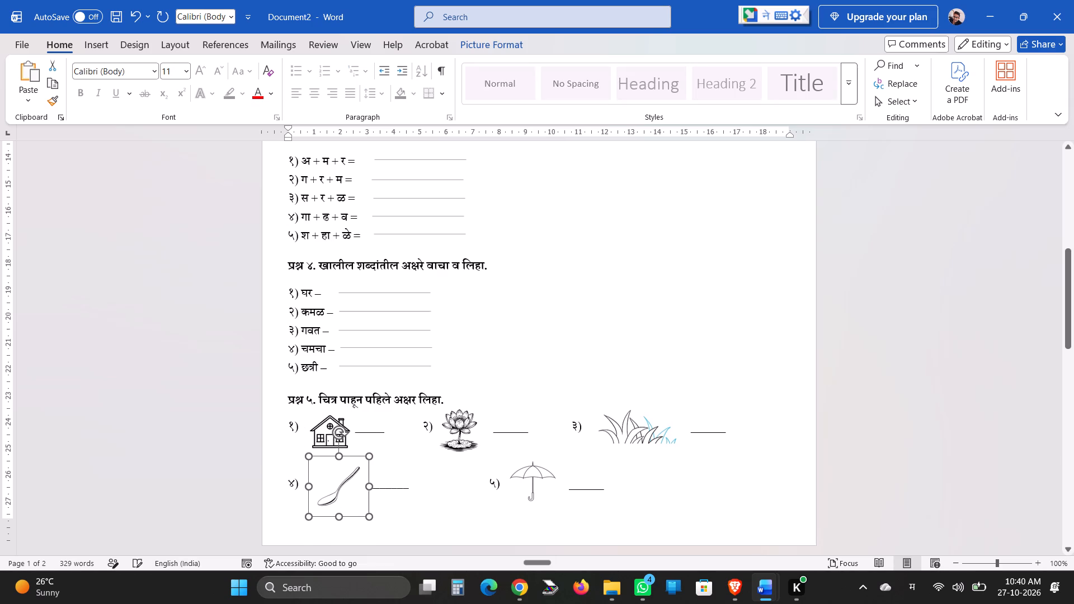
key(Up)
click(426, 494)
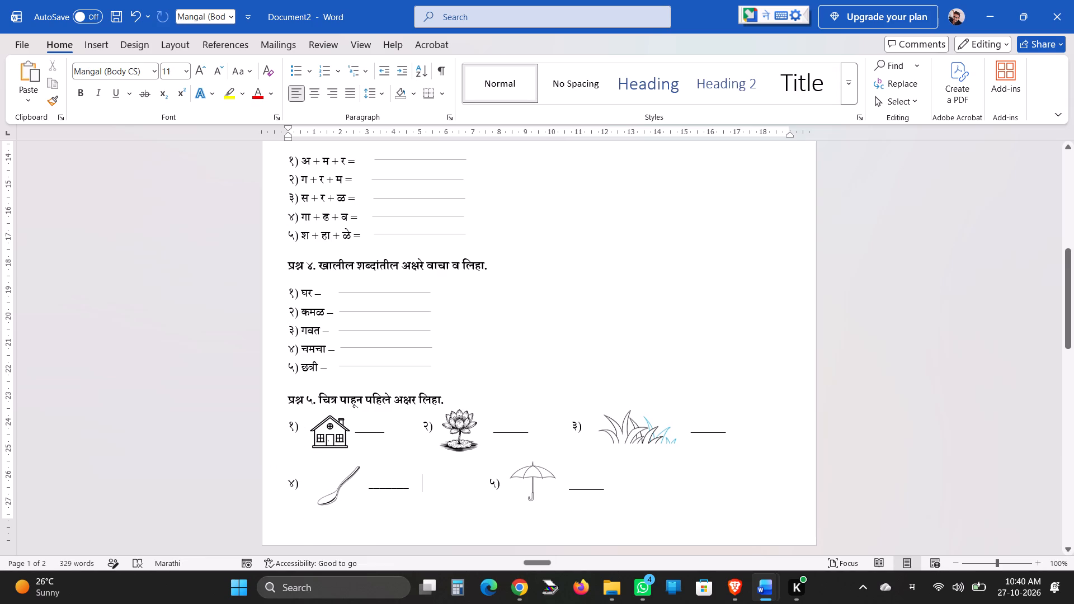
Enlarge the umbrella picture slightly so it fills the space between number ५ and its answer blank.
click(534, 482)
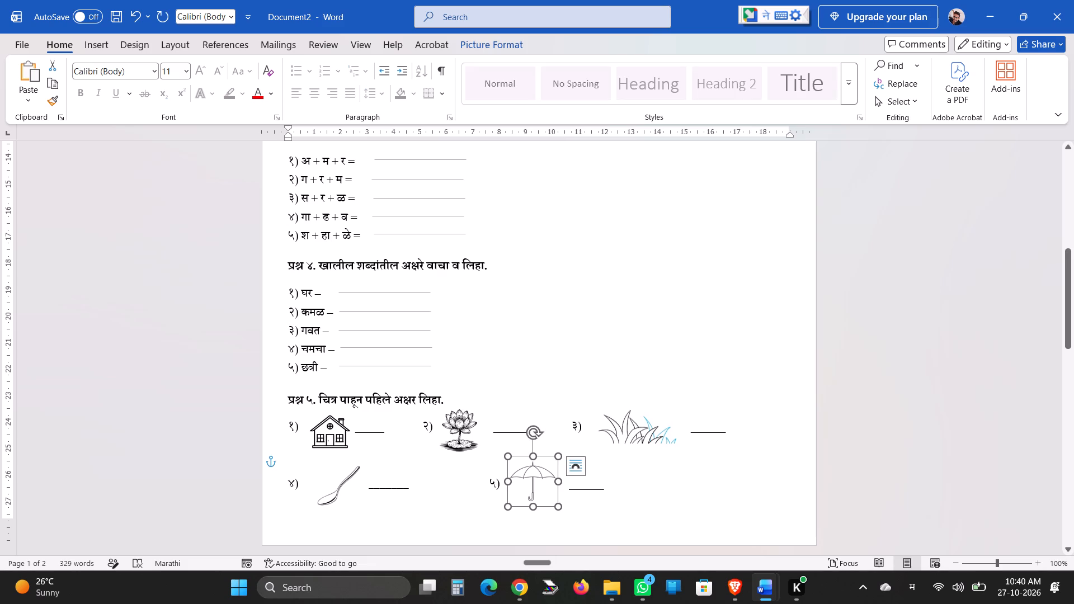
drag(558, 508, 563, 512)
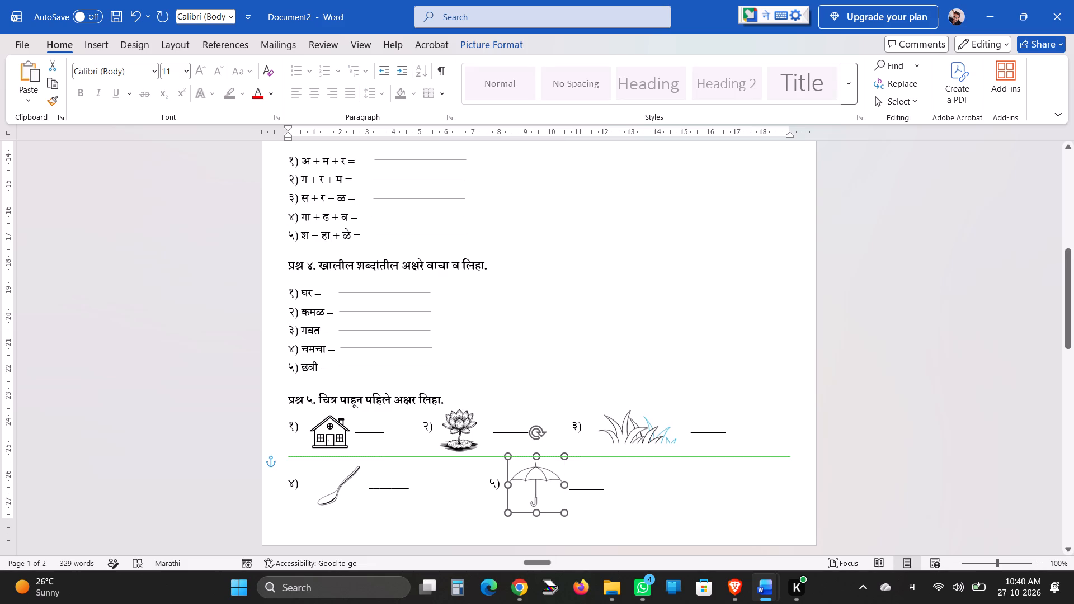
drag(563, 512, 563, 512)
click(587, 506)
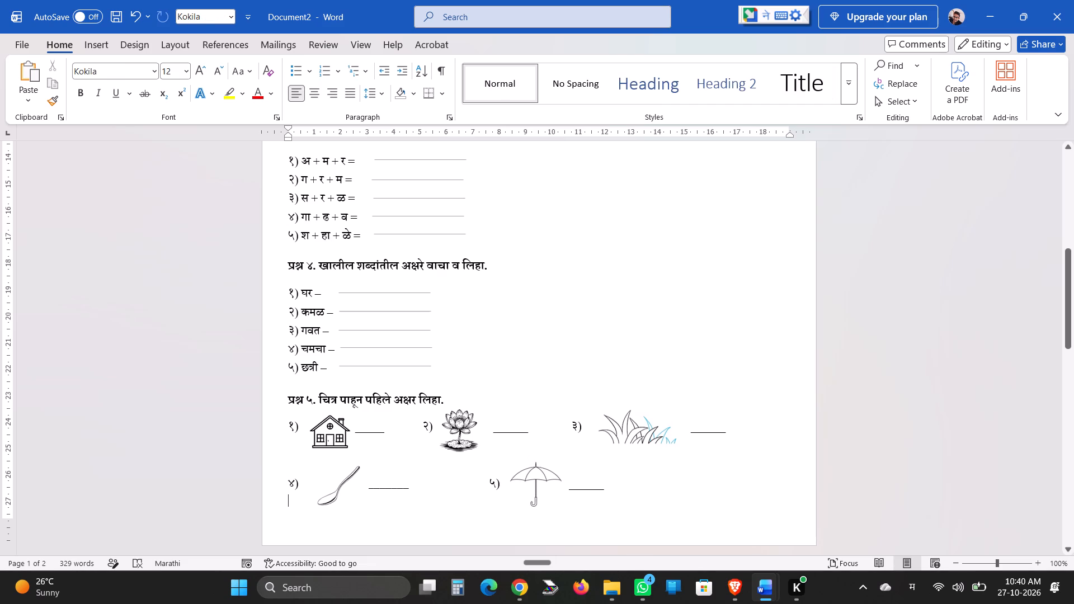
Lengthen the answer blank after the lotus picture in question 5 and remove the excess characters so number ३ sits before the grass picture.
click(507, 433)
text(____)
key(Delete)
key(Delete)
key(Delete)
click(580, 447)
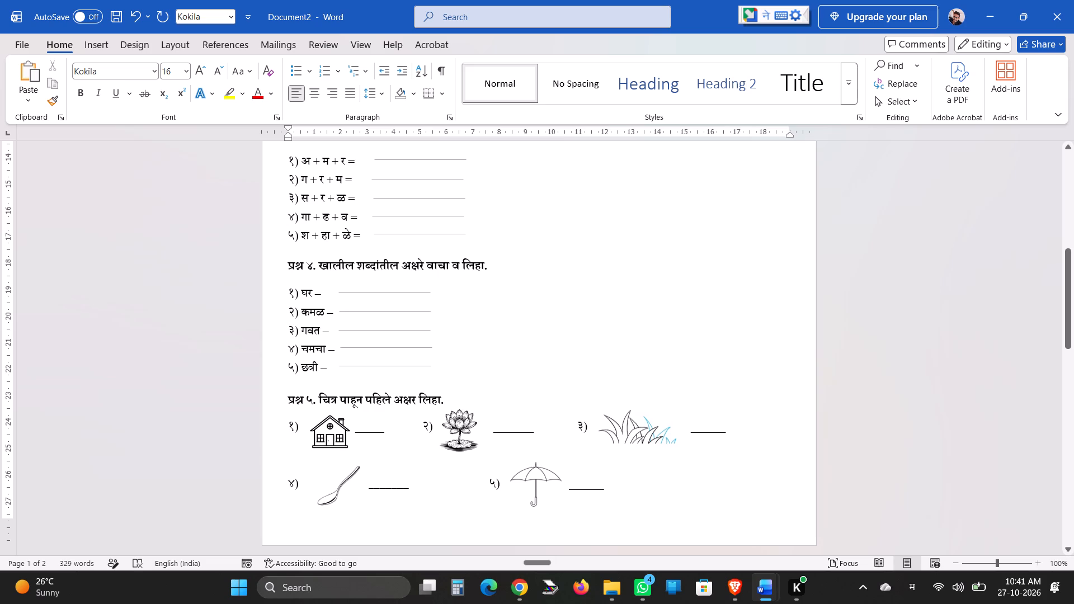
Lengthen the answer blanks of numbers ३ and ५ in question 5 by one underscore each.
click(700, 430)
key(shift+underscore)
click(564, 449)
click(594, 493)
key(shift+underscore)
click(486, 466)
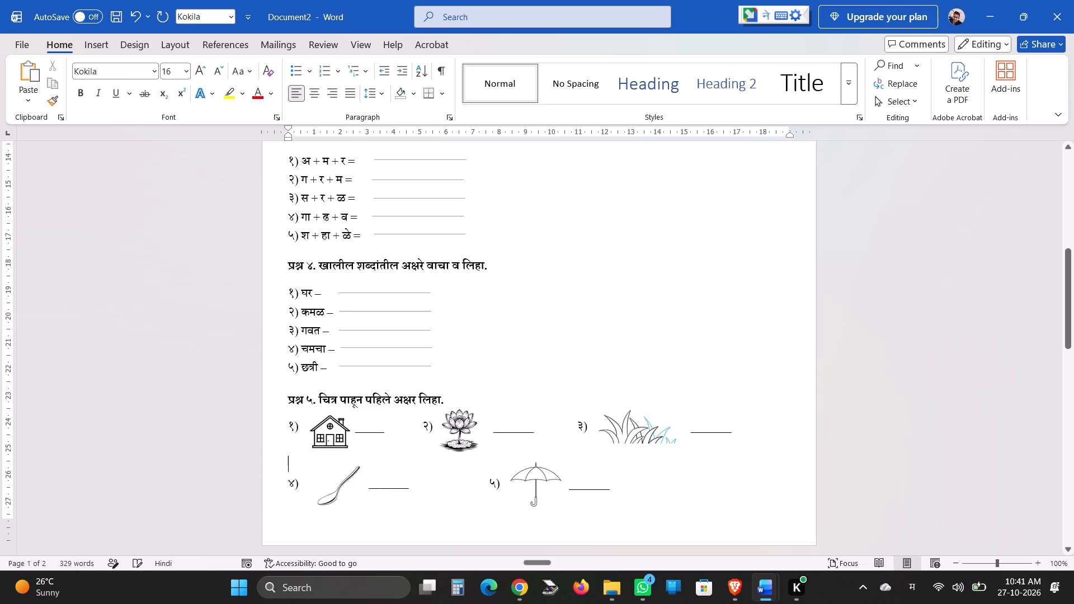
Lengthen the answer blank after the house picture by one underscore and remove the extra space before number २.
click(382, 433)
key(shift+underscore)
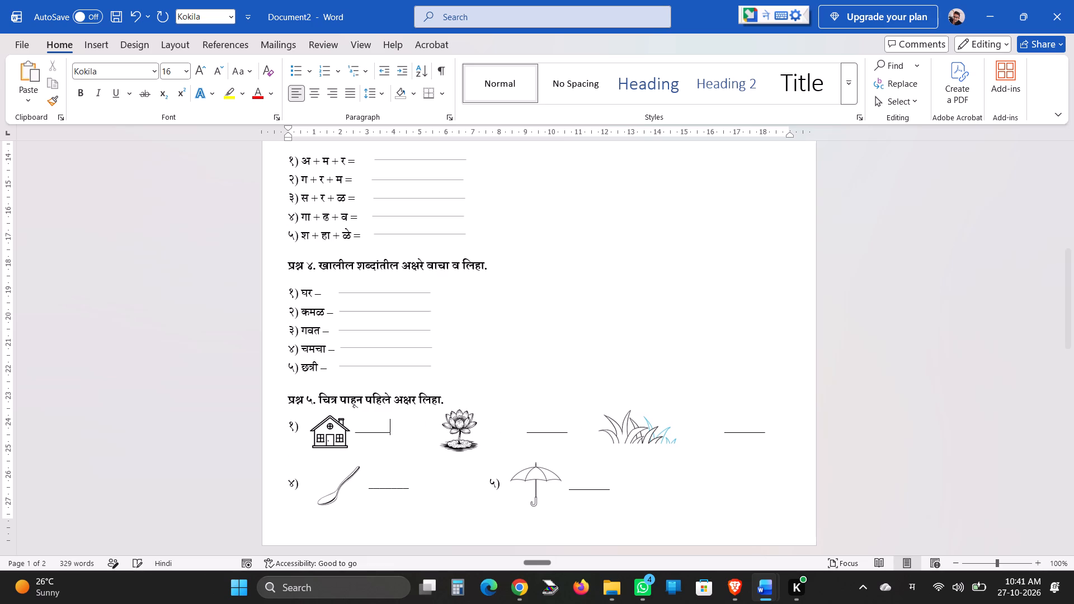
click(502, 438)
click(420, 435)
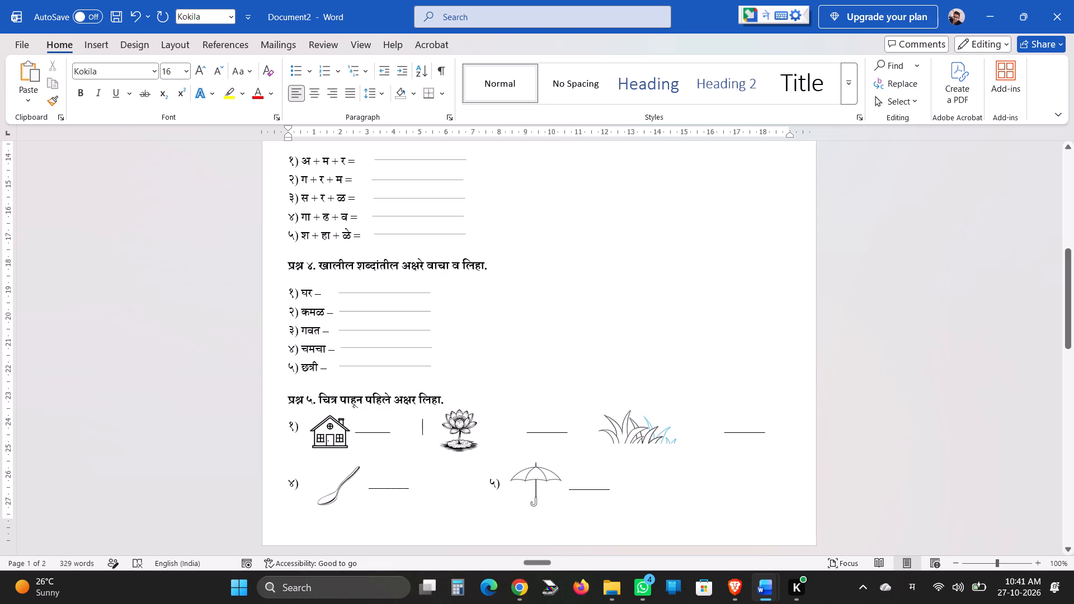
key(Delete)
Enlarge the lotus picture slightly within the space between number २ and its answer blank.
click(453, 425)
click(480, 454)
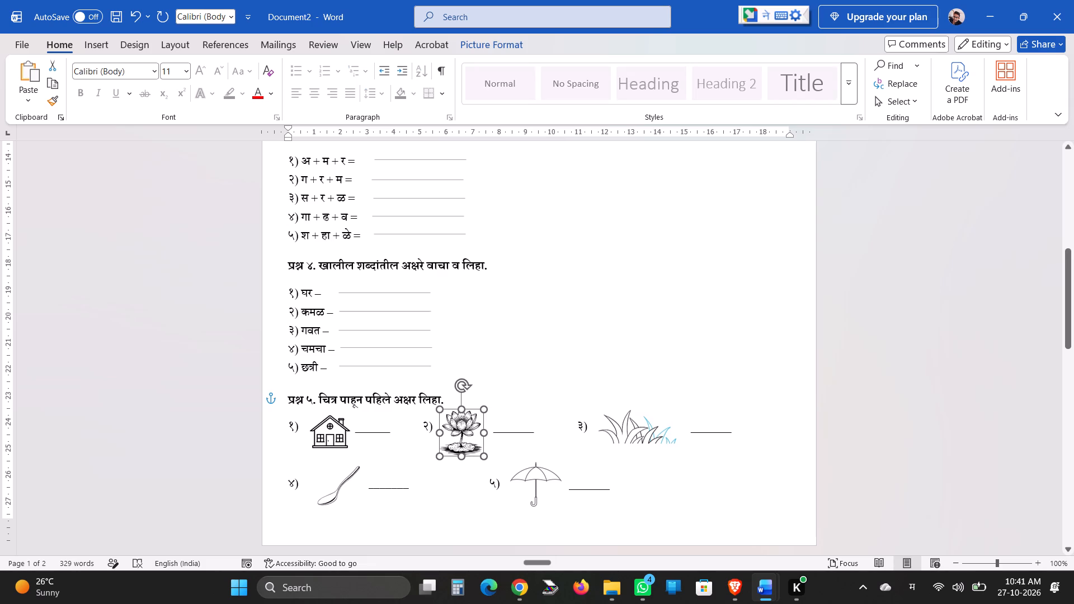
click(488, 430)
click(522, 430)
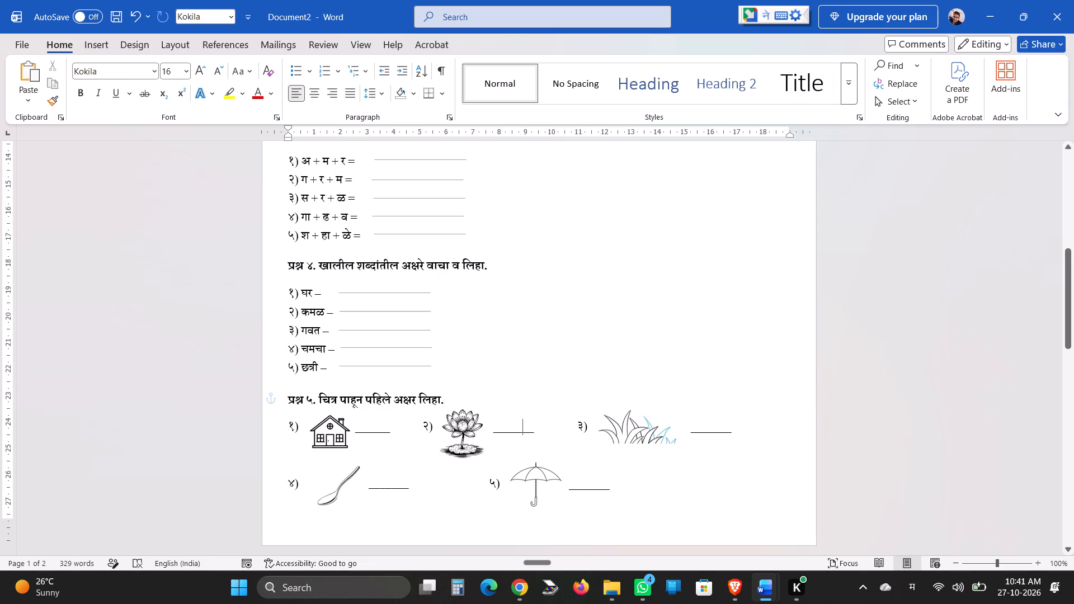
Enlarge the house picture slightly so it fills the space between number १ and its answer blank.
click(315, 435)
drag(309, 454, 303, 454)
click(375, 462)
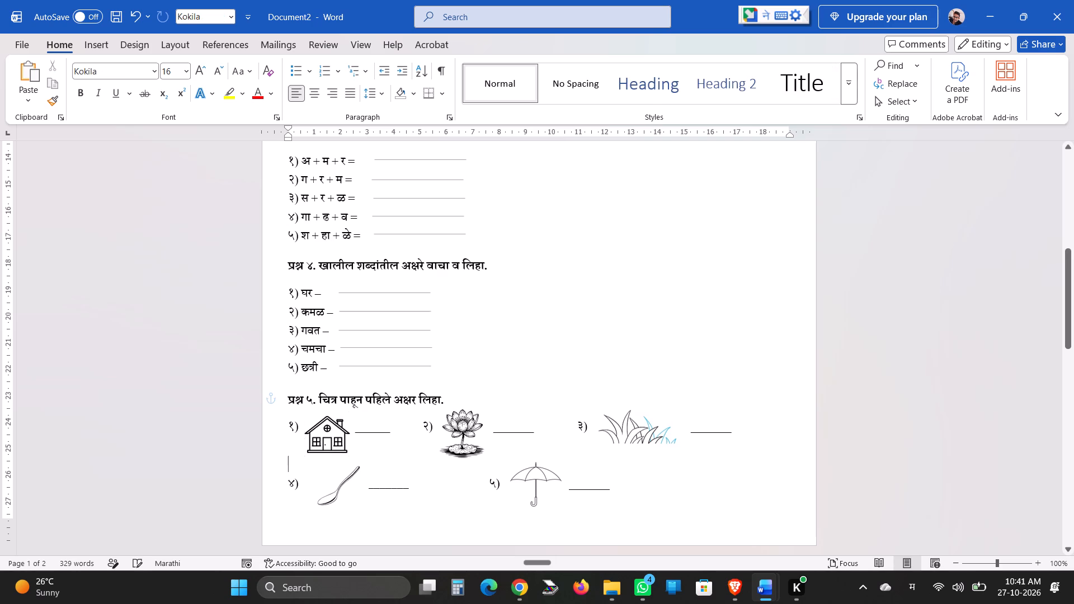
Review the document from its beginning and check both pages in the print preview, including the question 5 picture rows.
scroll(408, 442, up, 7)
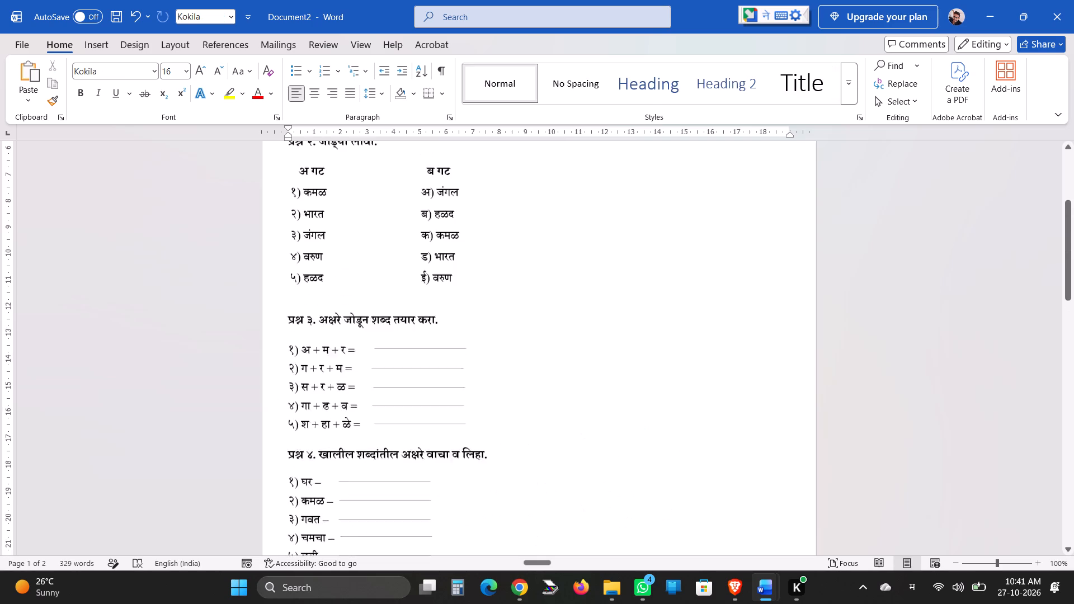
scroll(408, 442, up, 13)
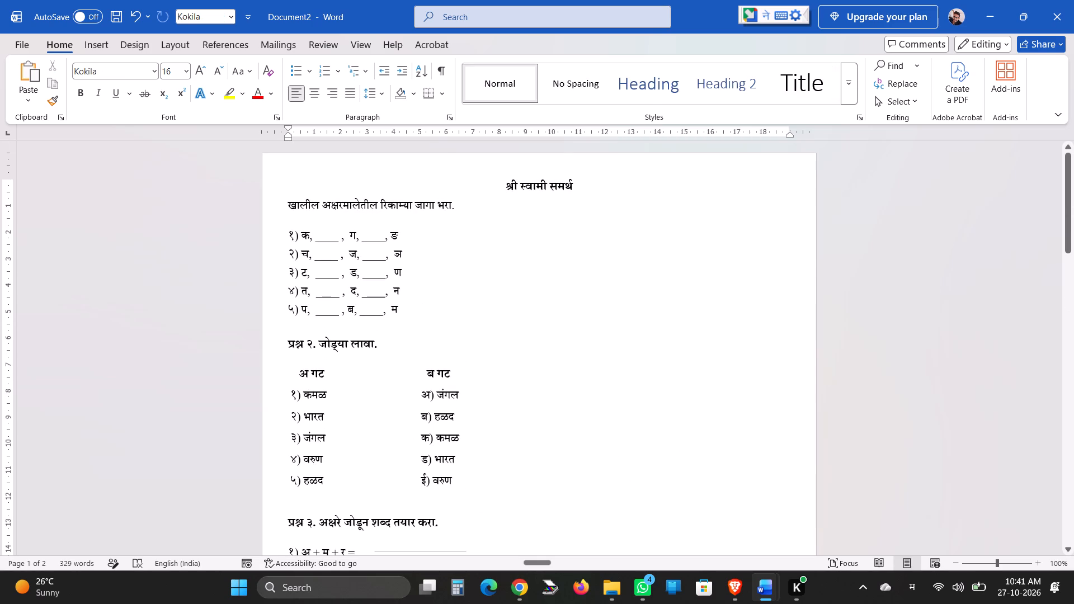
key(ctrl+p)
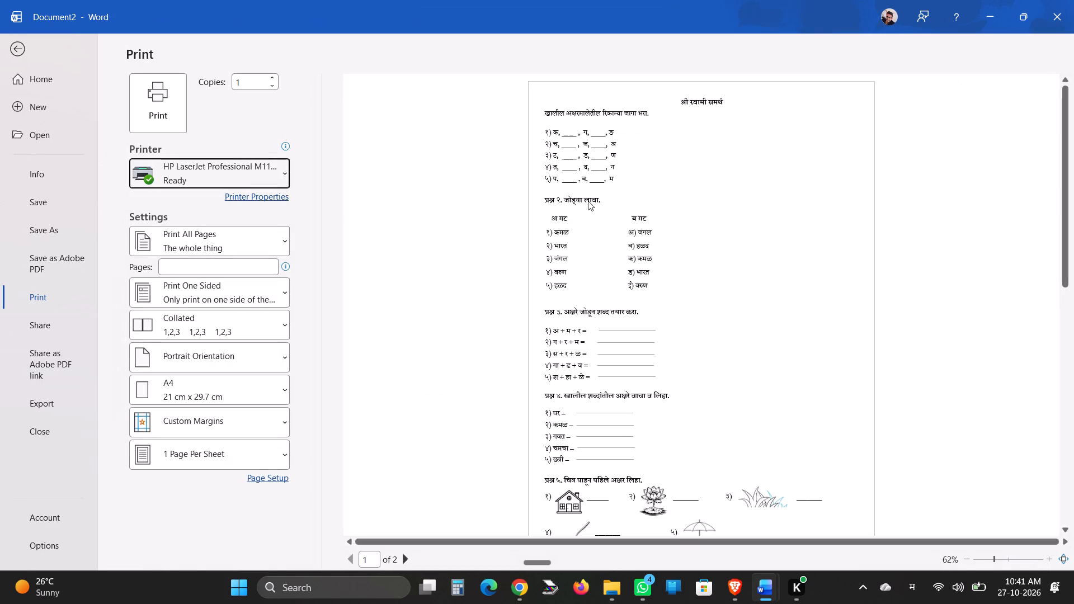
scroll(899, 319, down, 7)
scroll(816, 324, up, 6)
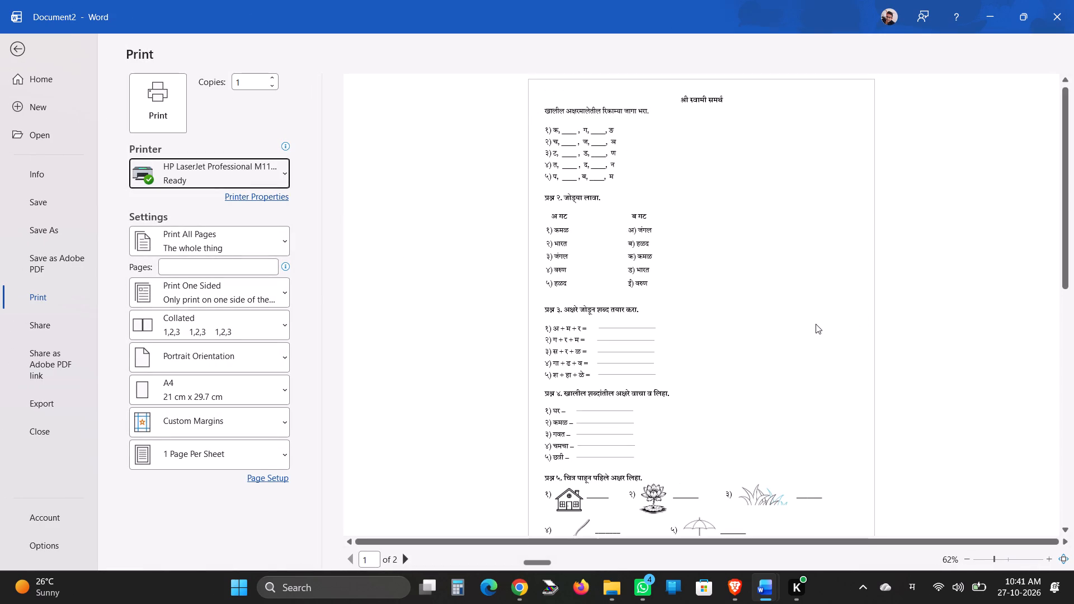
click(716, 318)
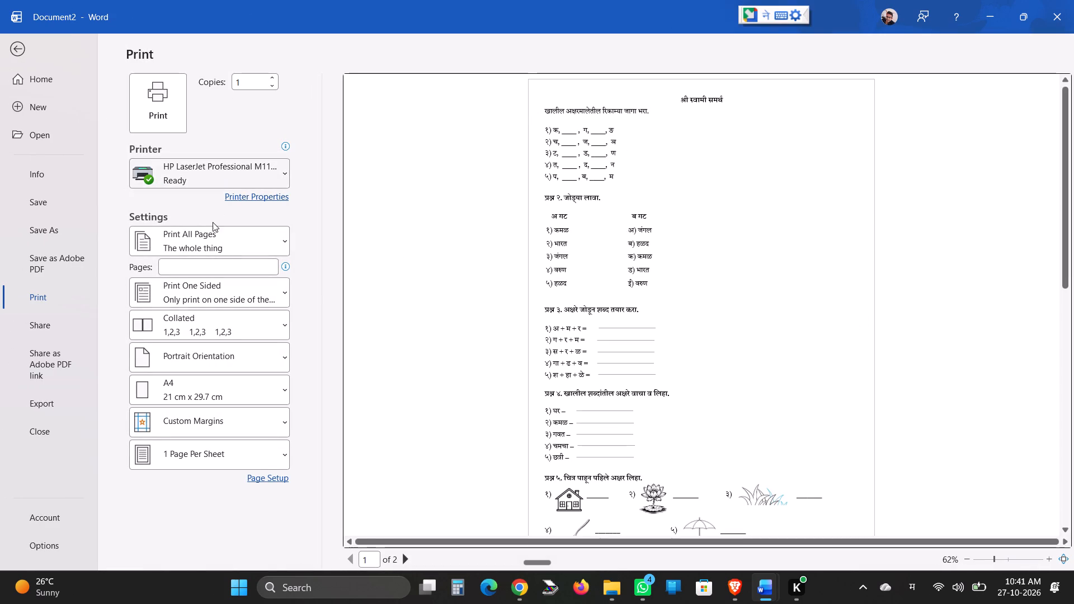
click(174, 251)
click(174, 251)
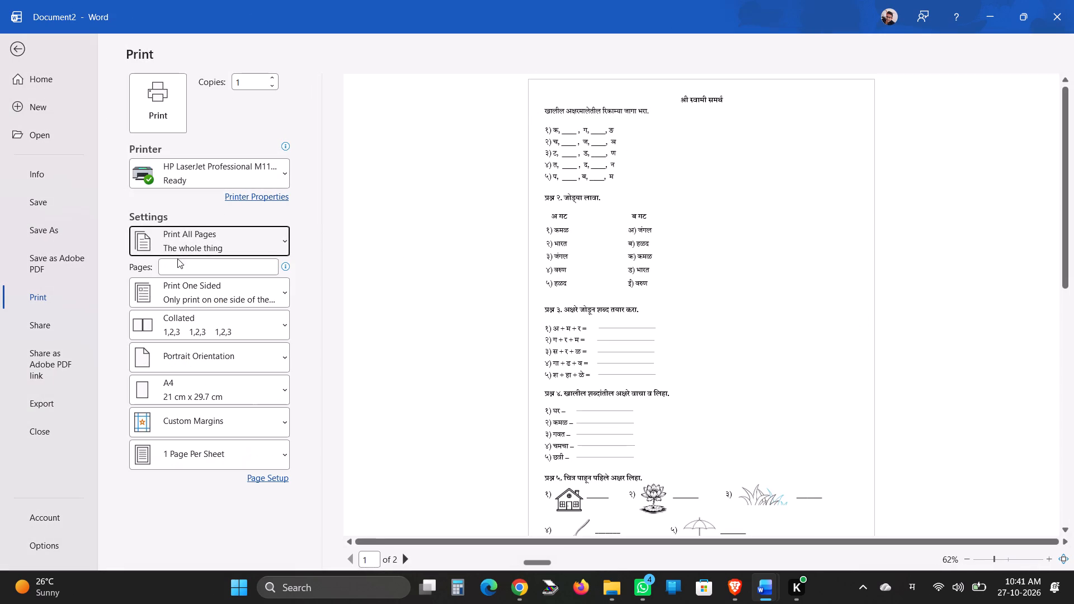
scroll(609, 243, down, 19)
scroll(608, 304, up, 7)
scroll(624, 345, down, 1)
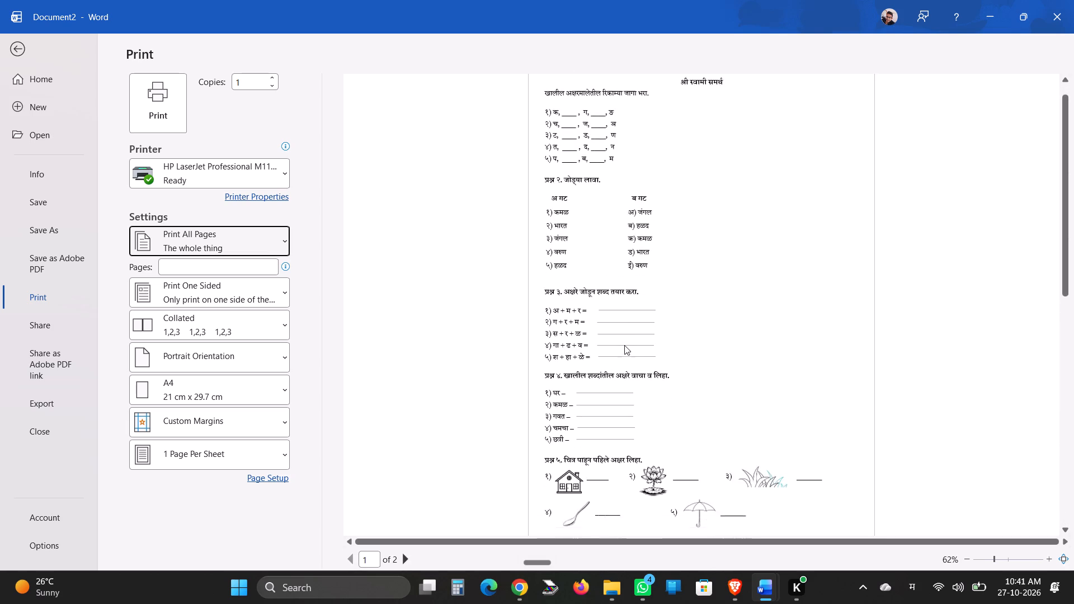
scroll(624, 345, down, 8)
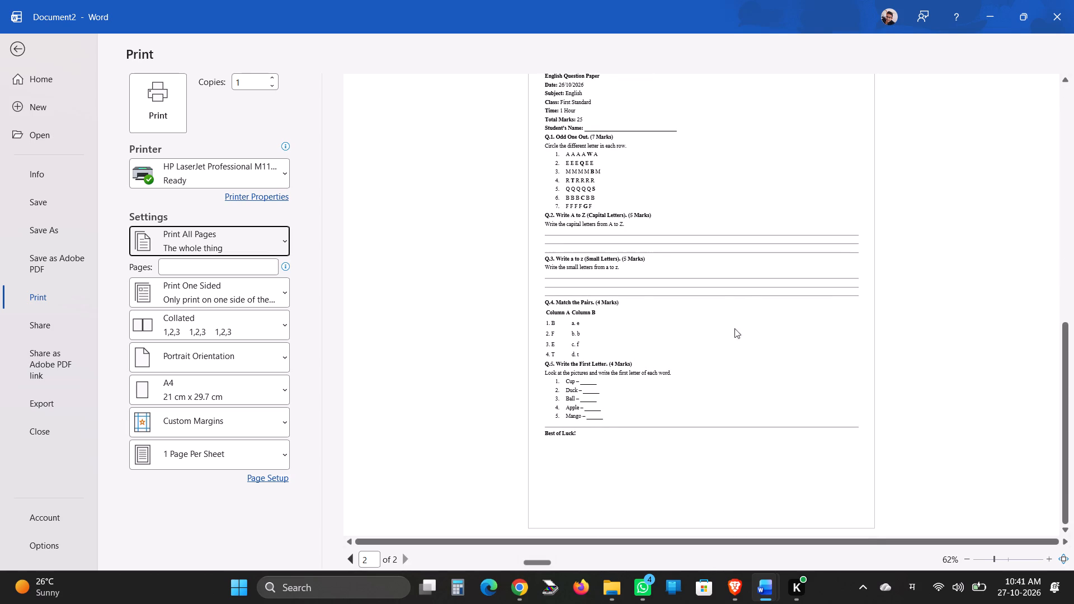
scroll(718, 355, up, 6)
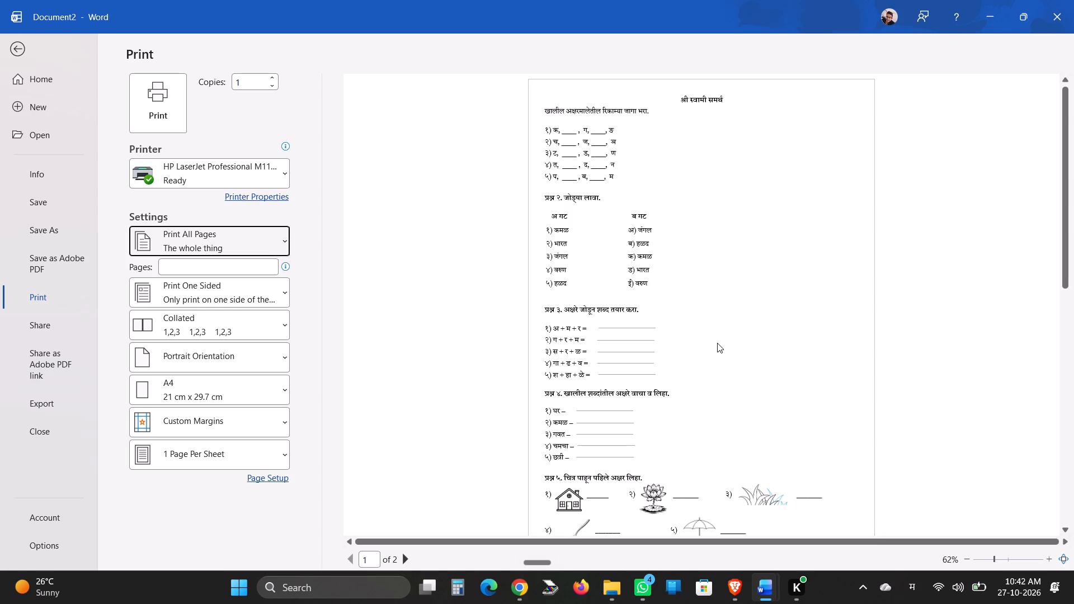
scroll(726, 332, down, 6)
click(592, 447)
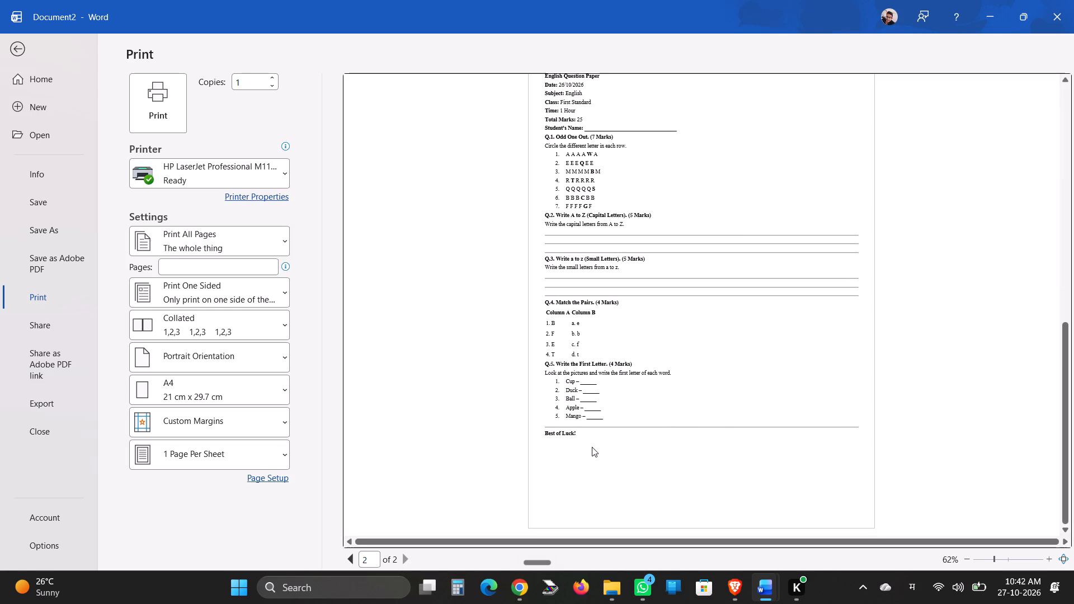
drag(586, 436, 508, 294)
scroll(750, 309, up, 4)
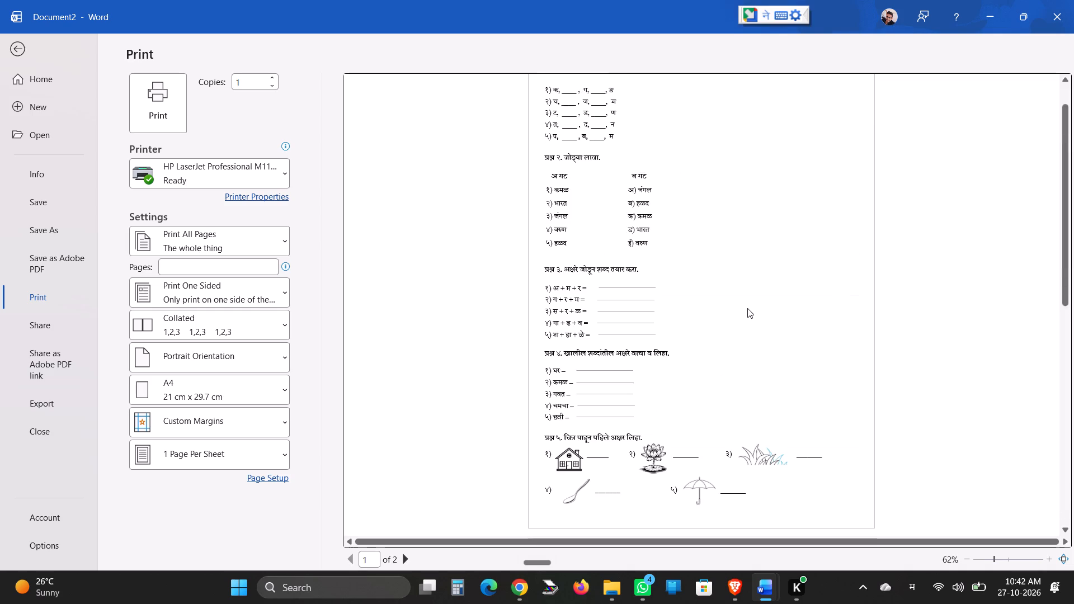
click(11, 39)
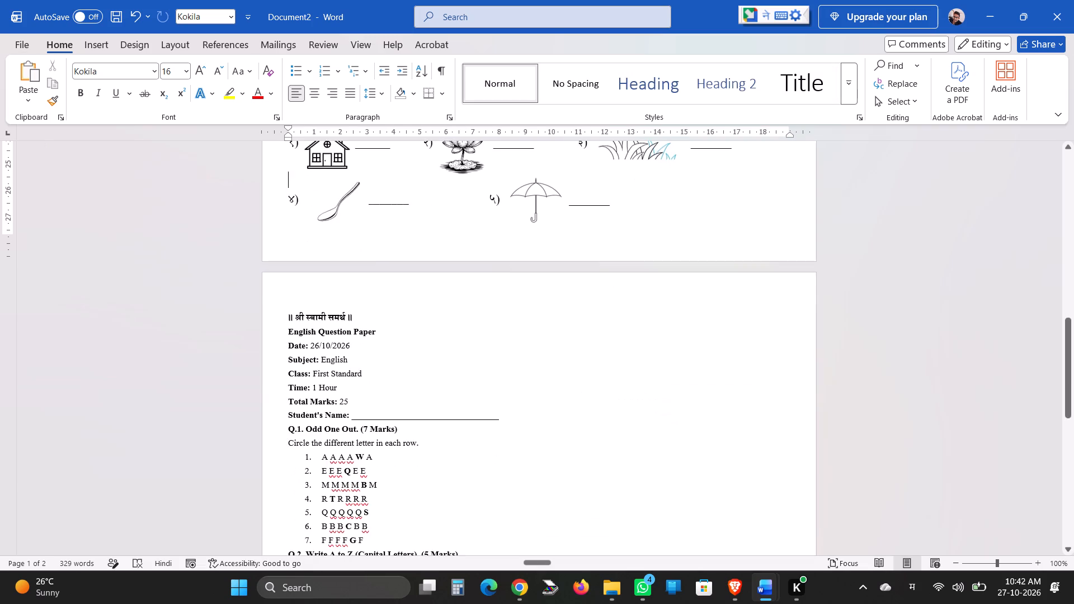
Delete the entire English question paper on the second page, from its heading through "Best of Luck!".
scroll(487, 353, down, 3)
drag(280, 197, 486, 372)
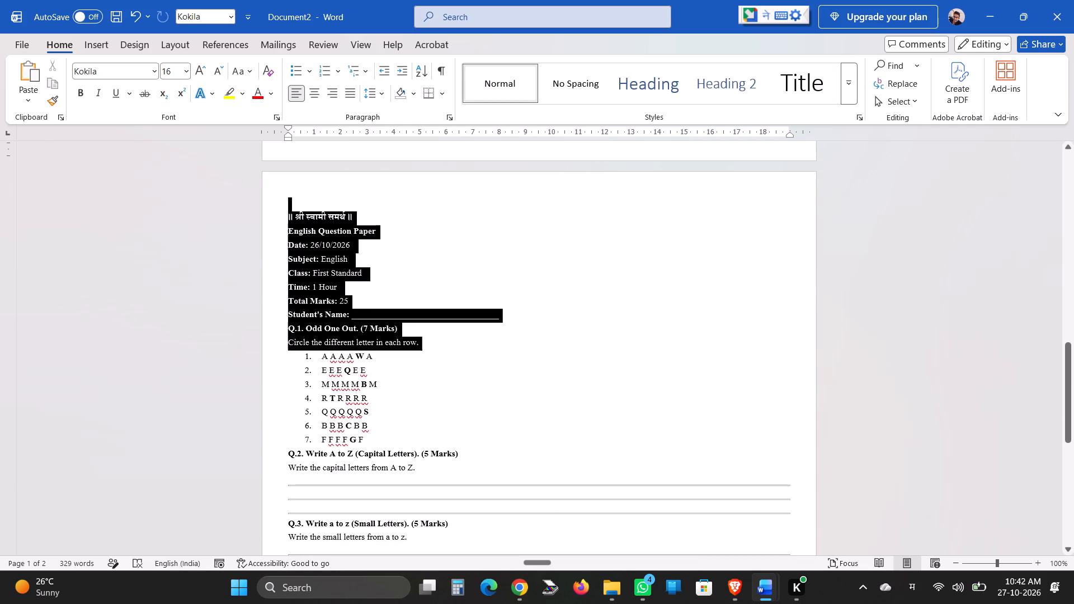
drag(486, 372, 591, 472)
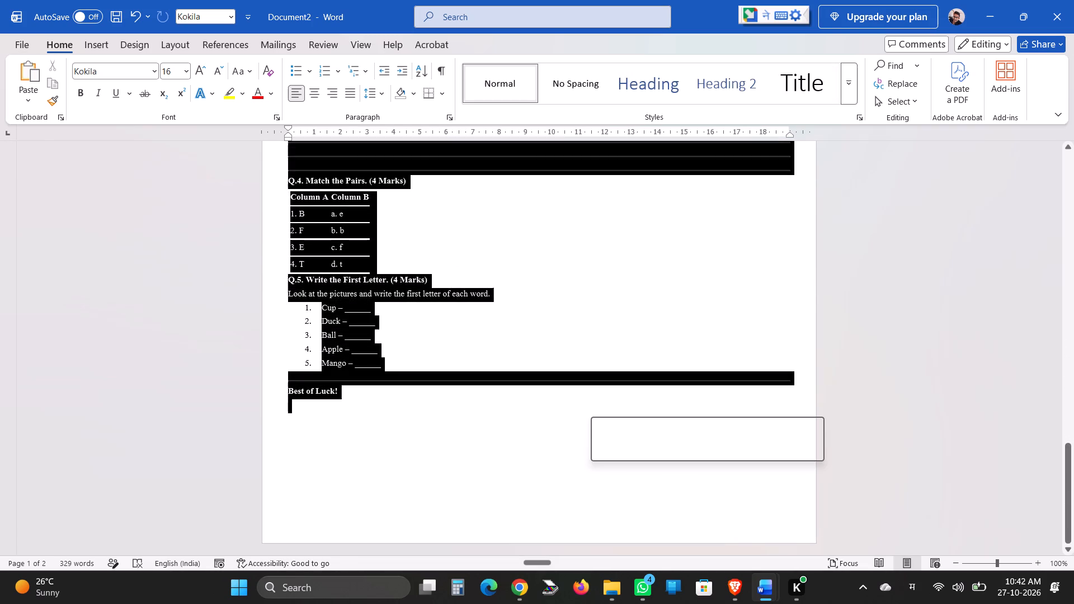
key(Delete)
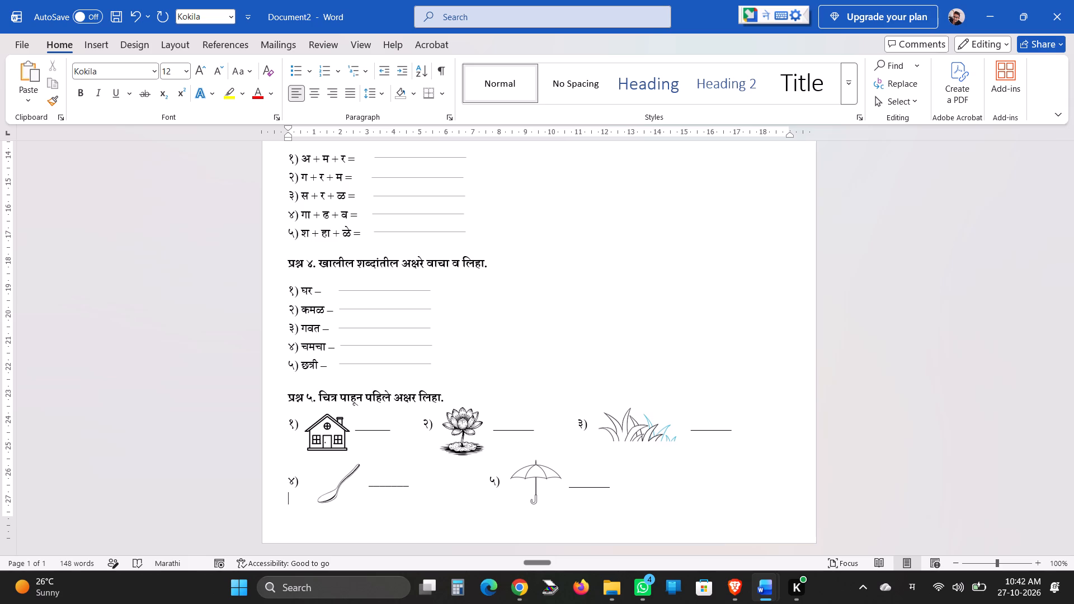
Nudge question 3's answer lines for items ५ and १ slightly to the left to align them with the other lines.
scroll(685, 326, up, 3)
click(380, 333)
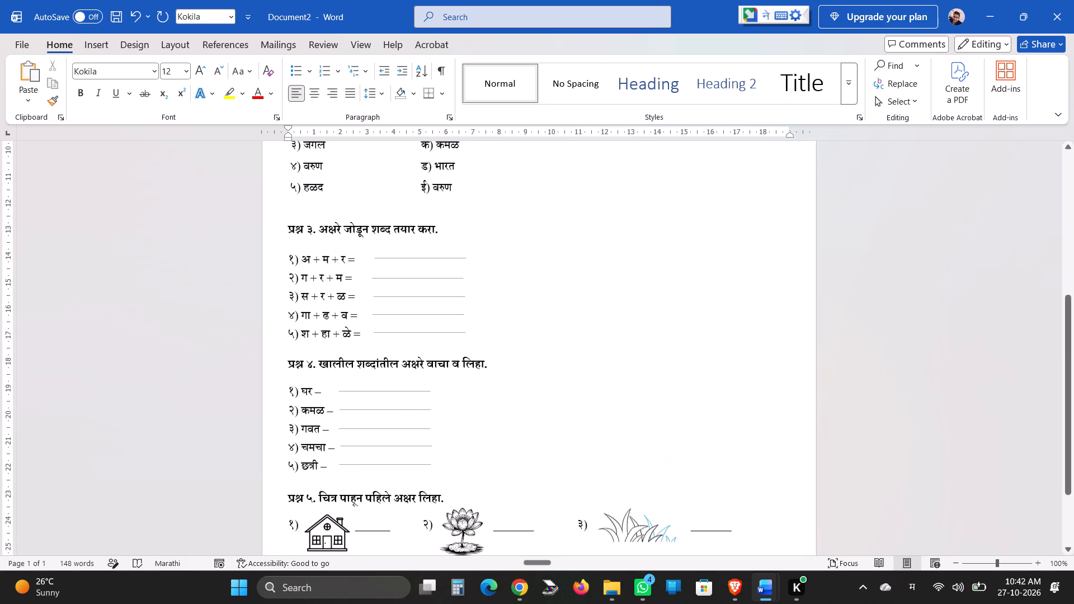
click(408, 332)
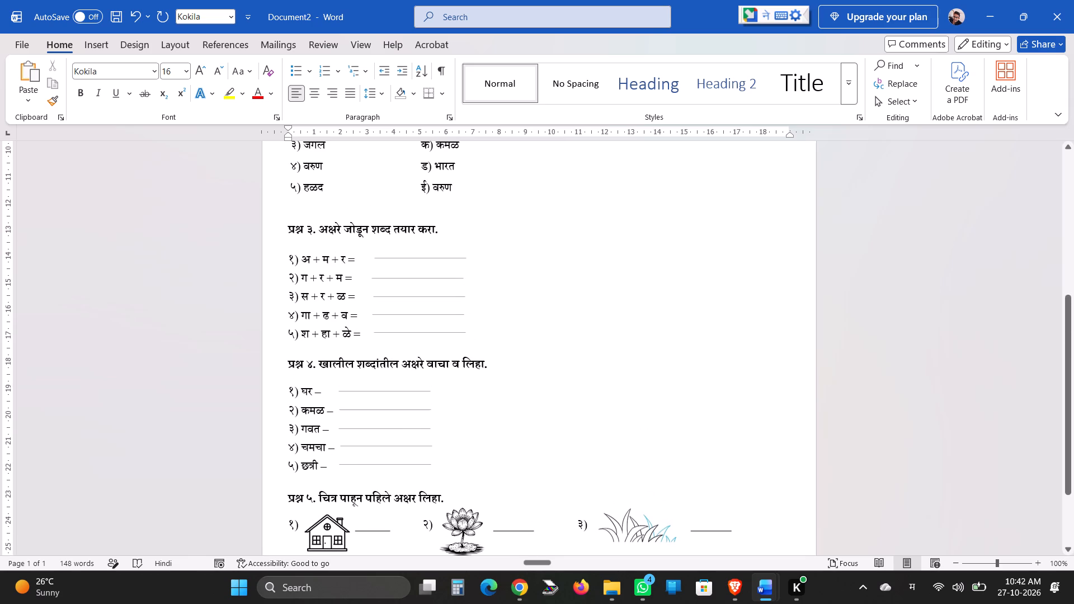
click(413, 332)
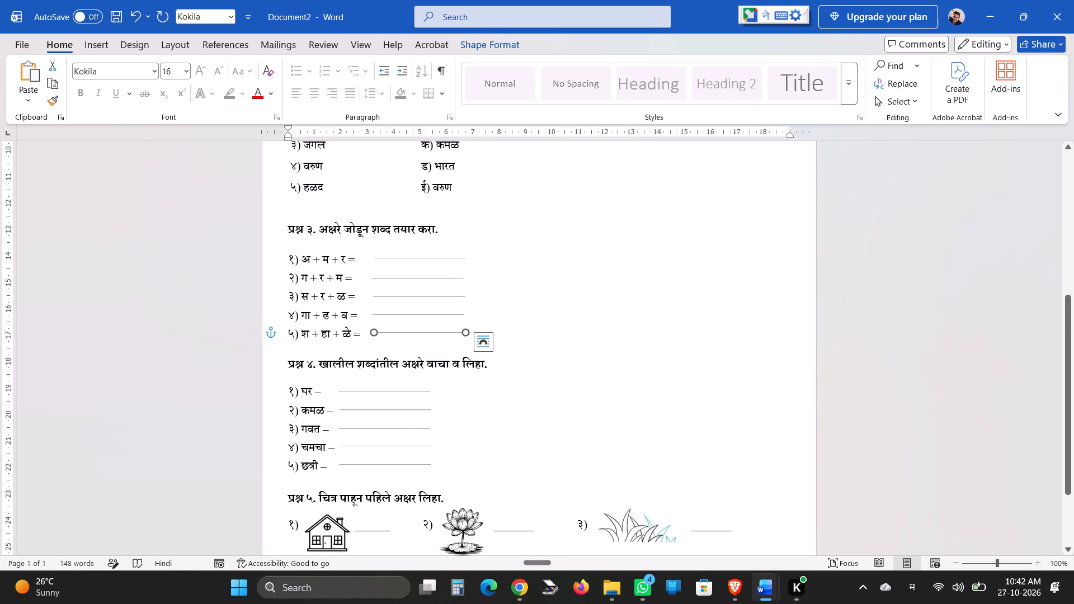
key(Left)
click(426, 258)
key(Left)
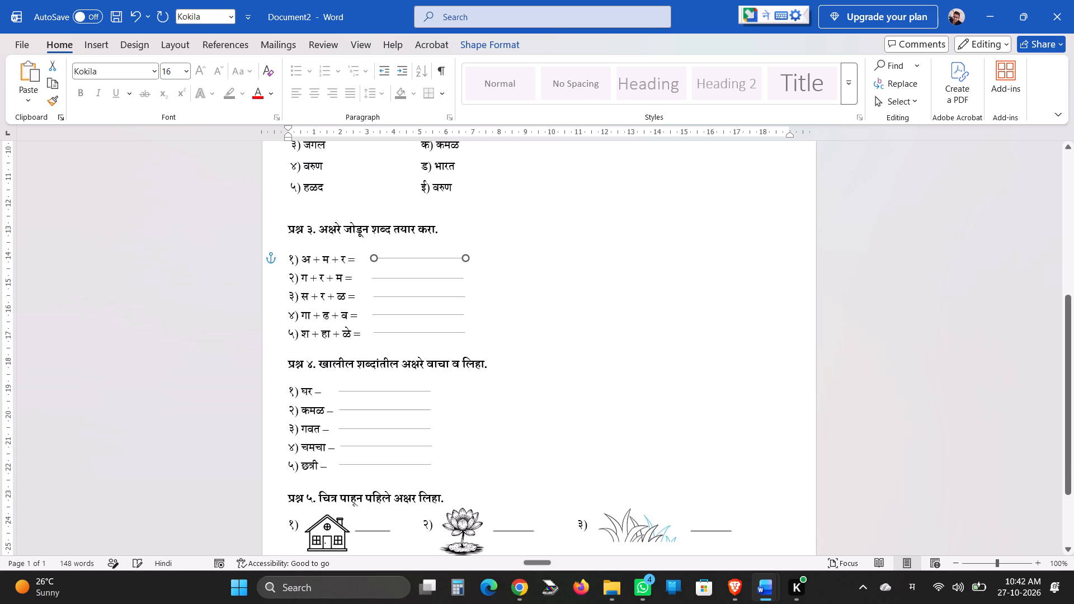
key(Left)
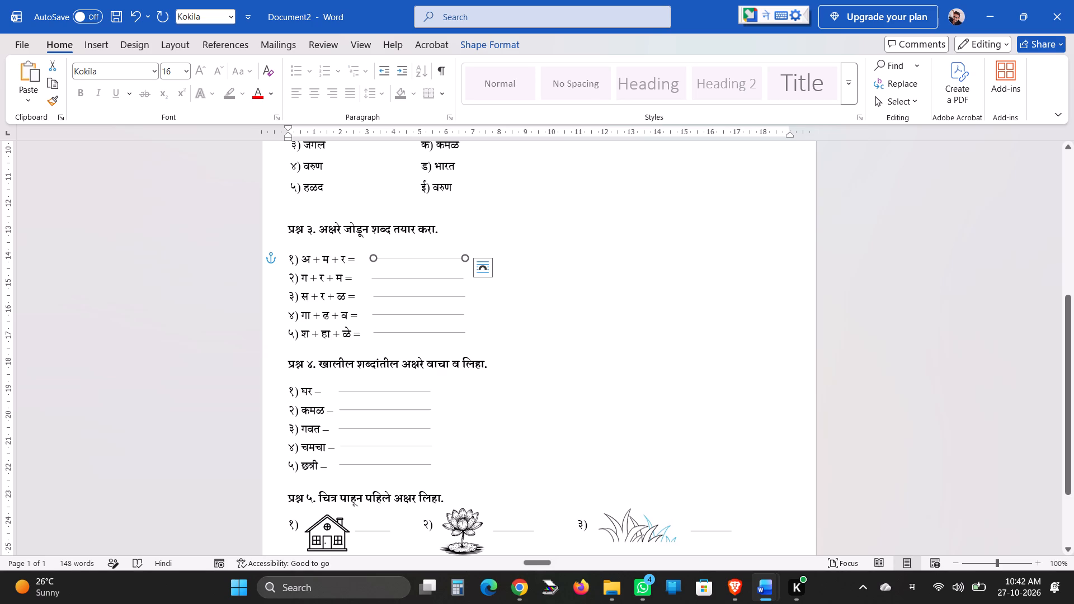
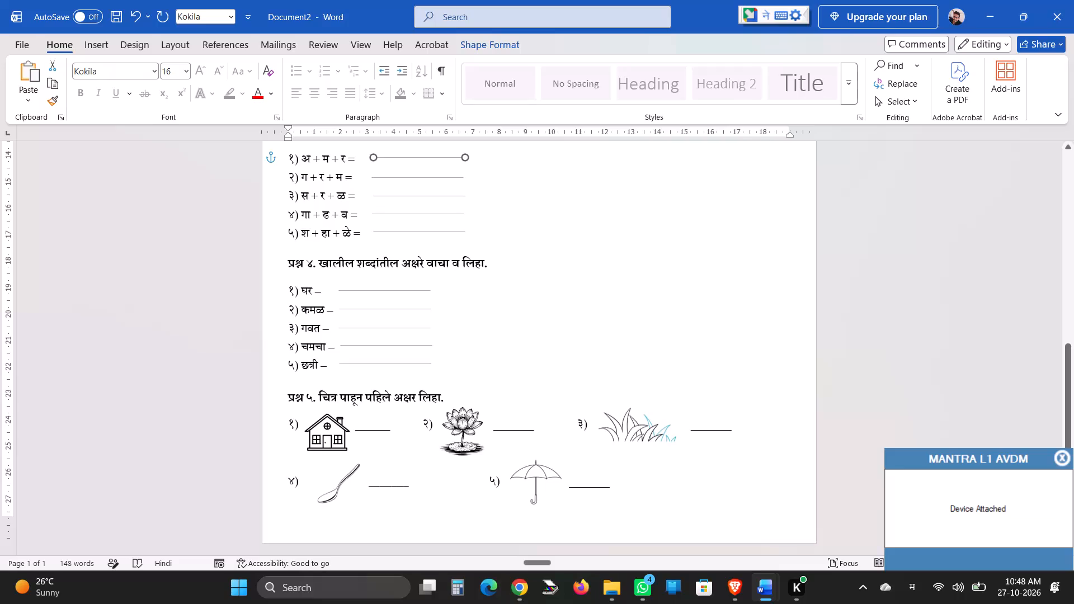
Insert a space before ब in item ५ of the first question's letter sequences.
scroll(611, 447, down, 13)
click(531, 362)
scroll(532, 362, down, 6)
scroll(532, 362, up, 8)
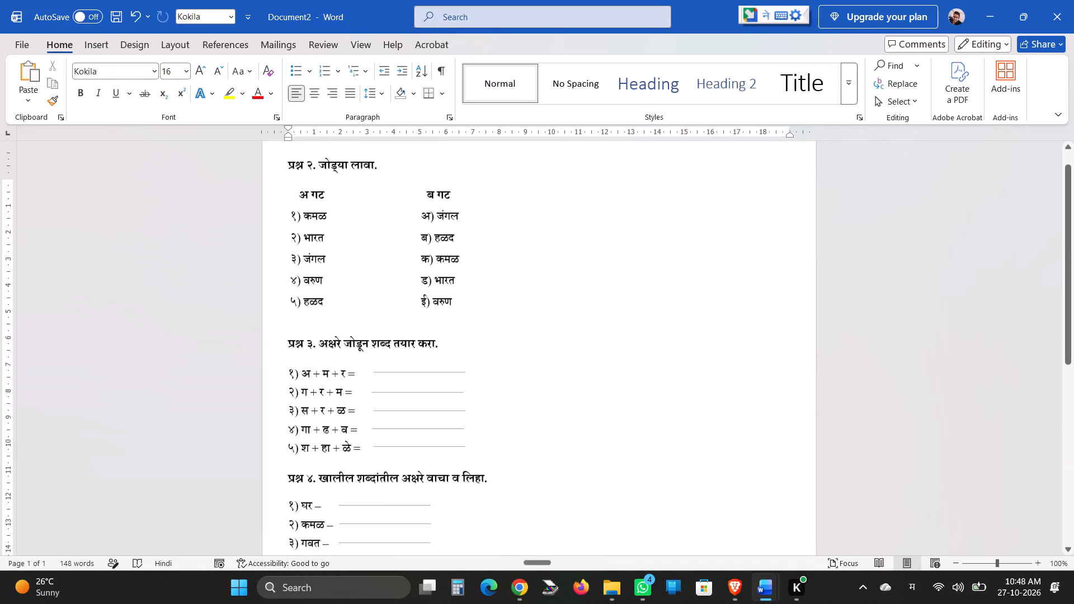
scroll(532, 362, up, 11)
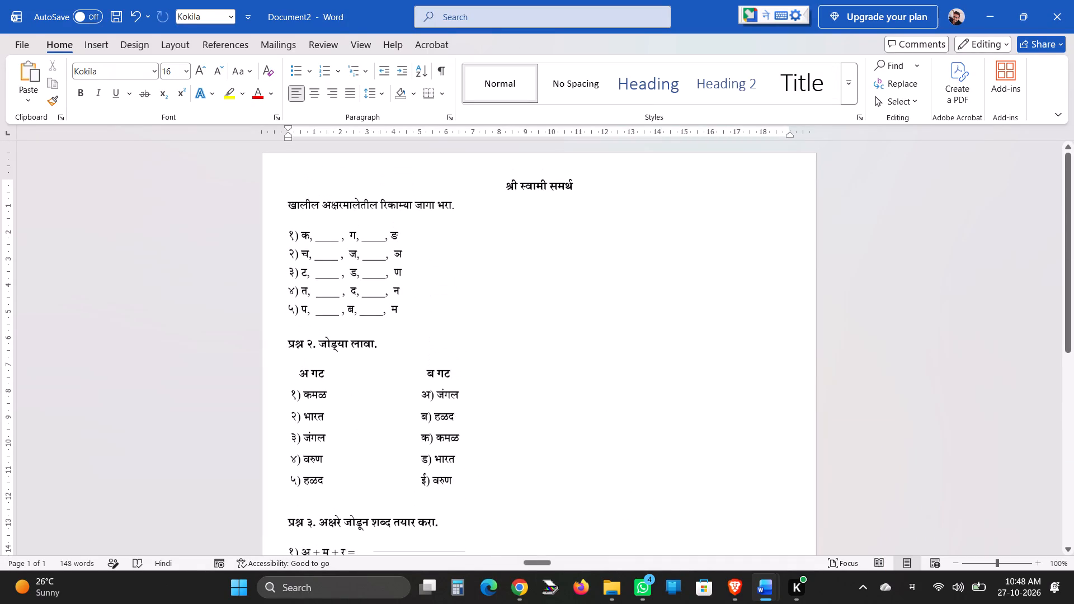
click(316, 313)
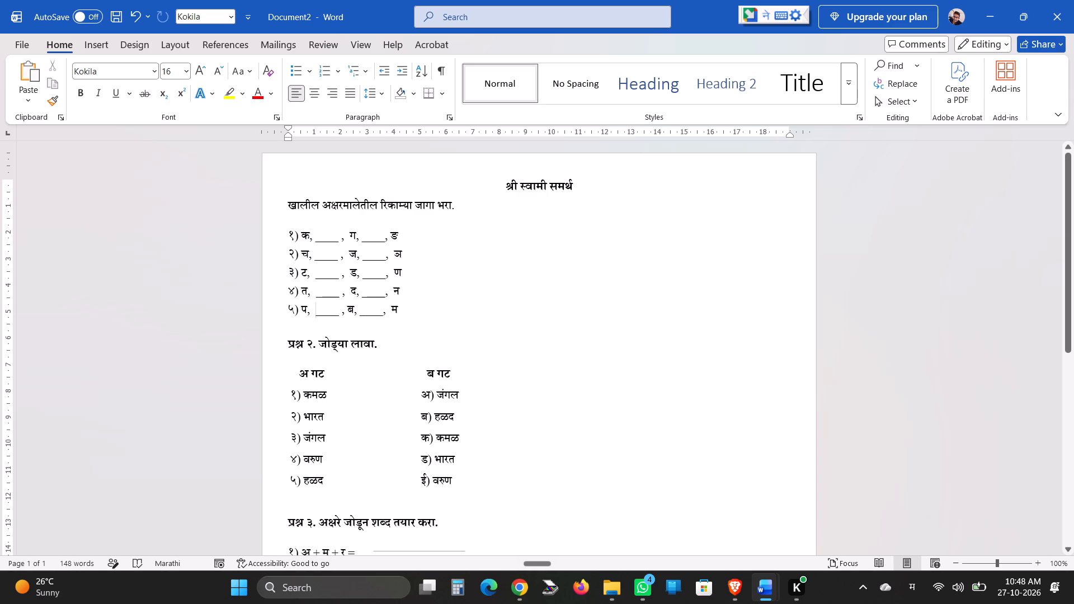
click(347, 312)
key(space)
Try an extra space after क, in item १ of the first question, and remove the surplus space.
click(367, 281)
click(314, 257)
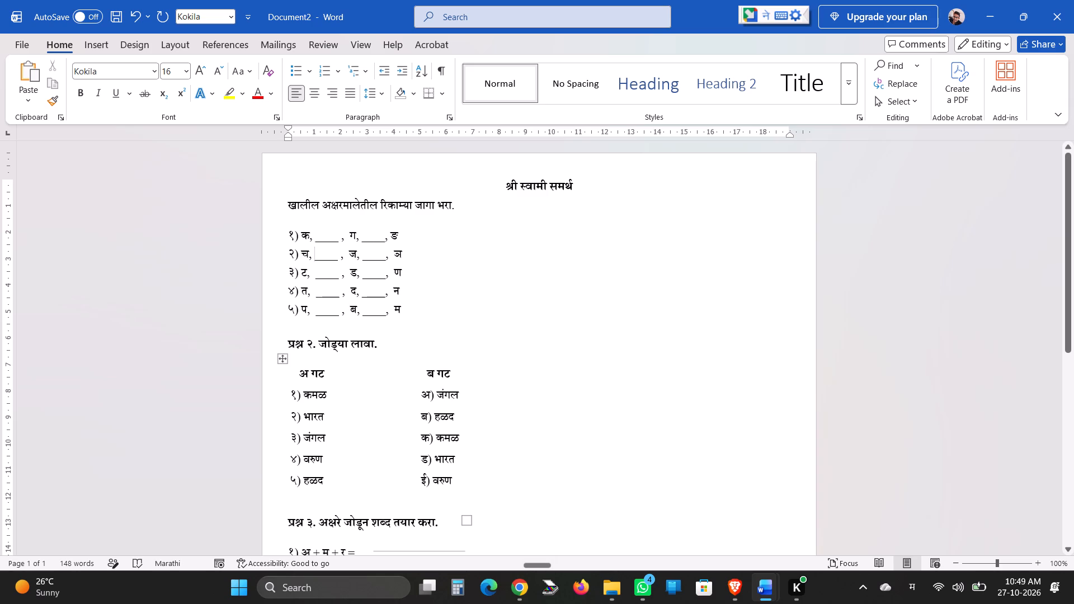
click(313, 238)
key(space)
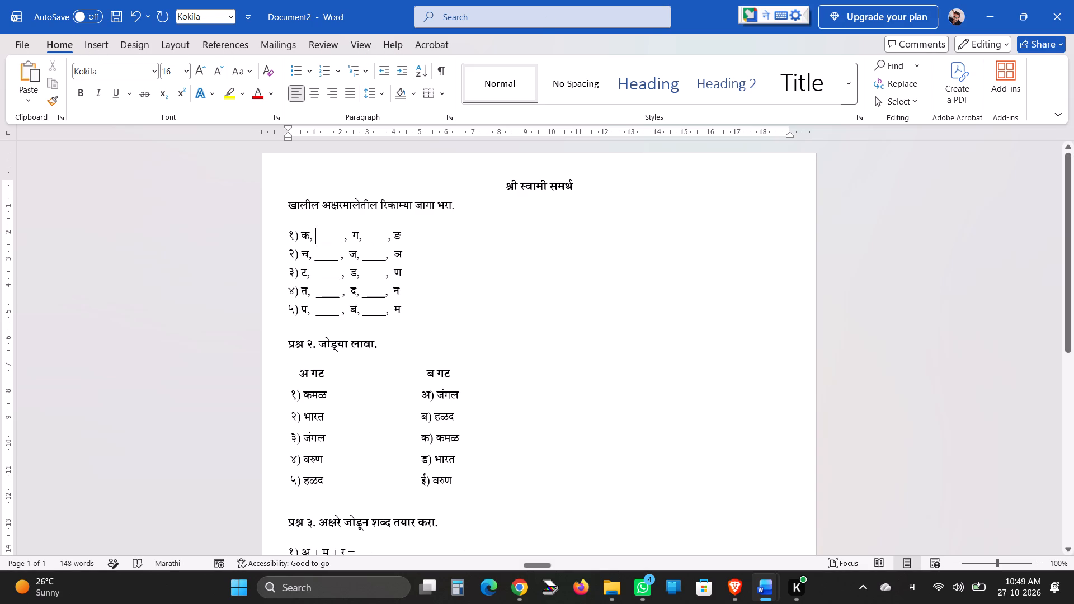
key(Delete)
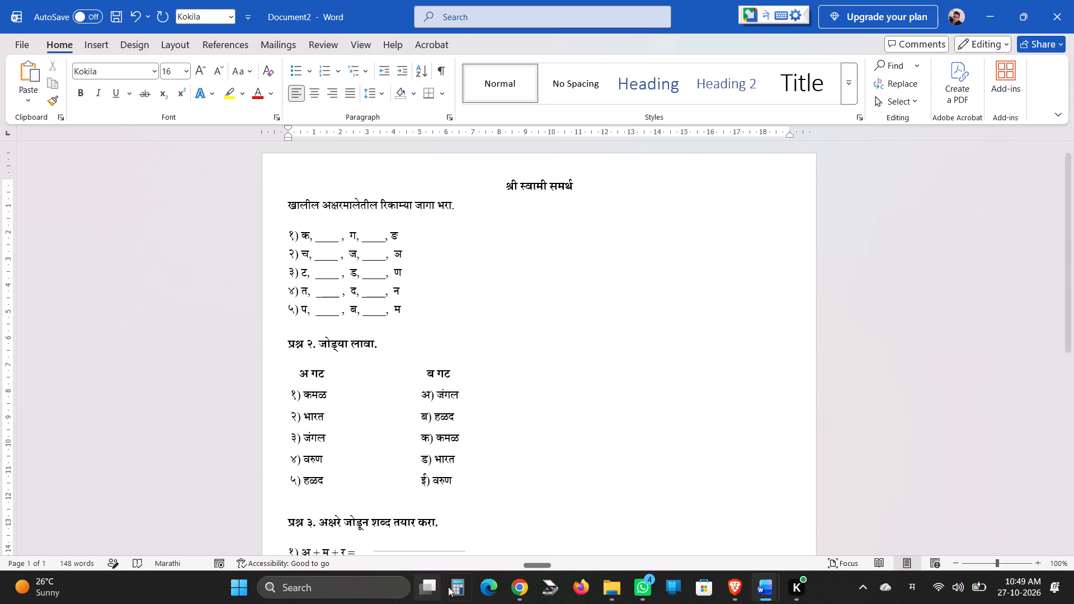
Check the whole question paper in the document and in the print preview, down to question 5's picture rows.
scroll(521, 460, down, 9)
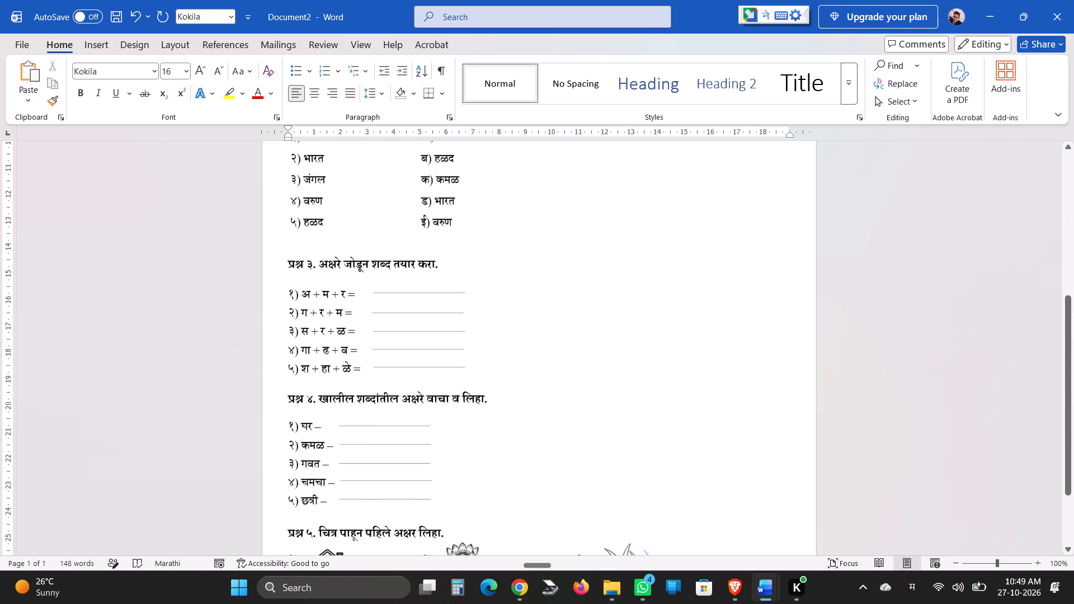
scroll(521, 460, down, 13)
scroll(547, 385, up, 5)
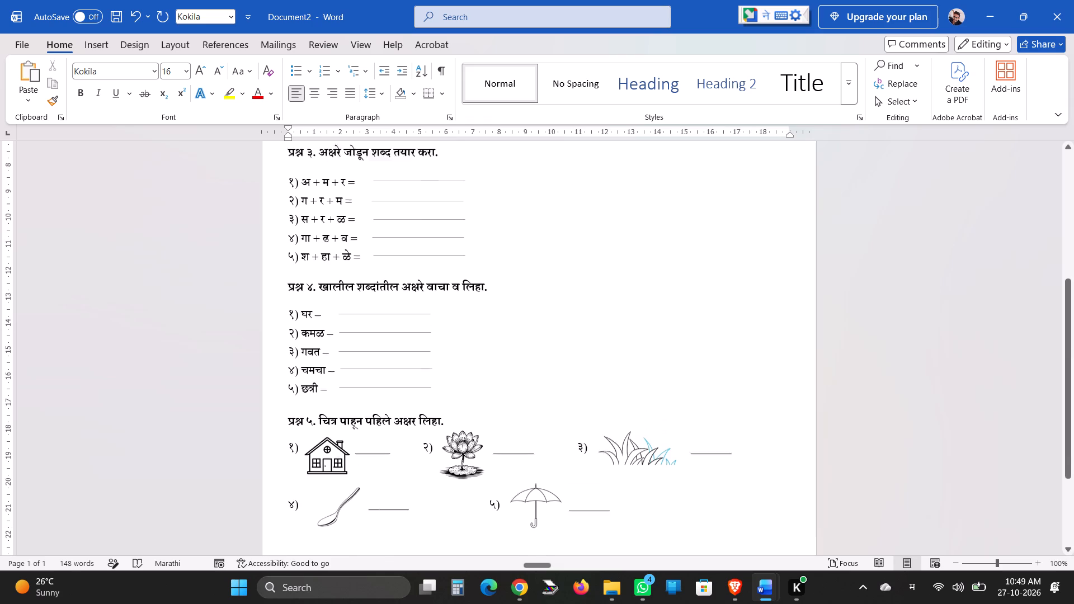
scroll(547, 385, up, 5)
key(ctrl+p)
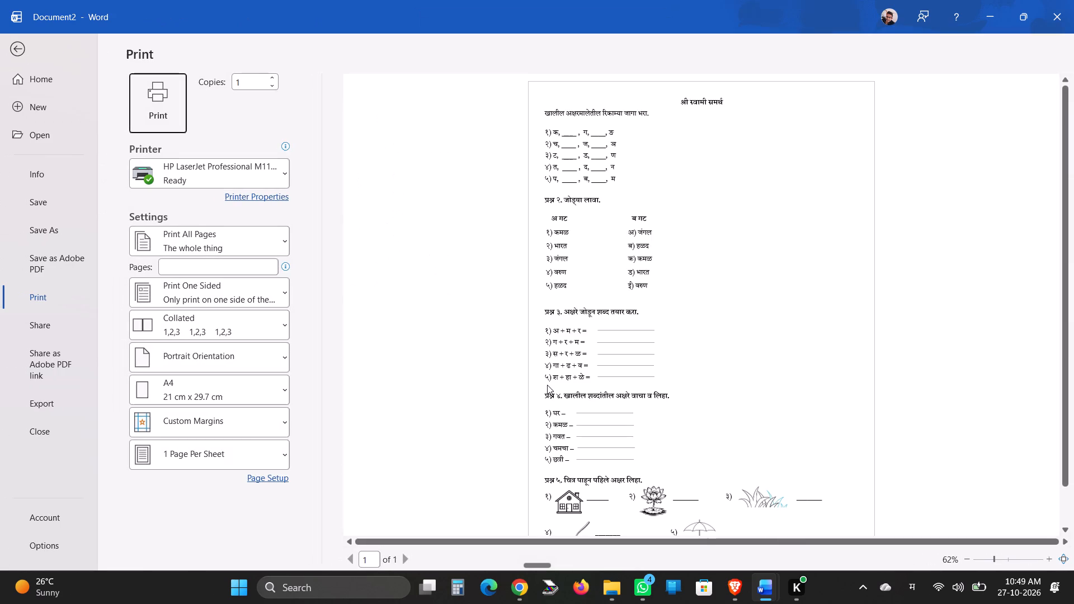
scroll(685, 313, down, 10)
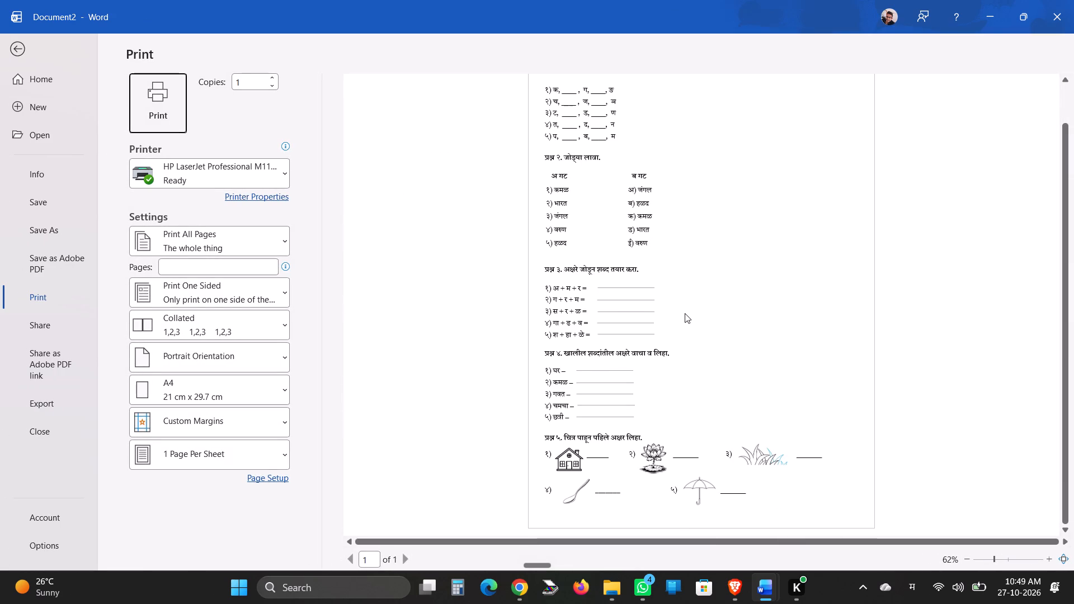
scroll(685, 313, up, 9)
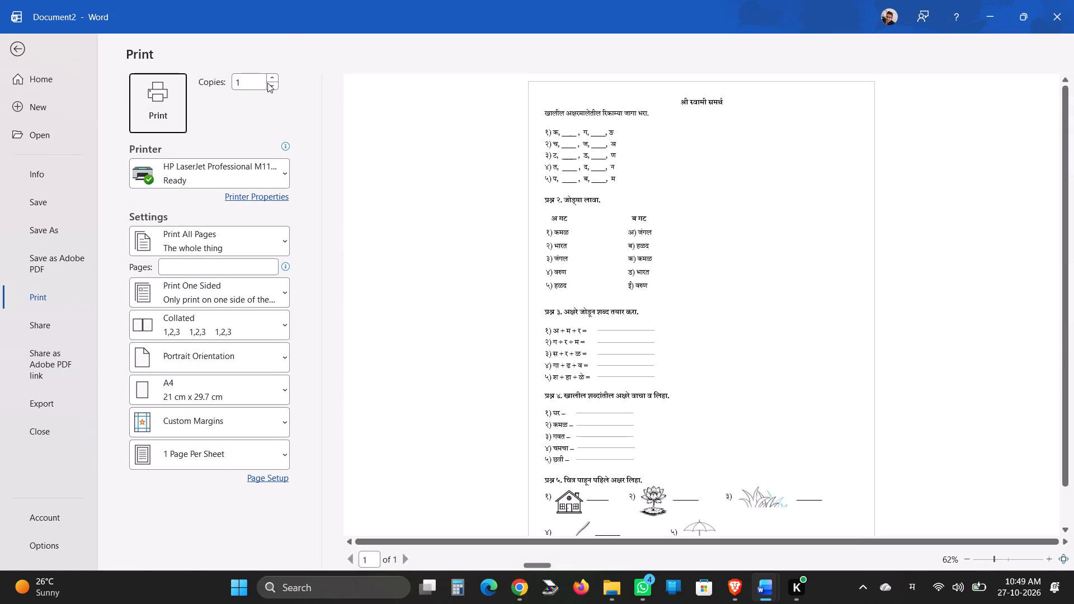
Set the number of print copies to 2.
click(270, 75)
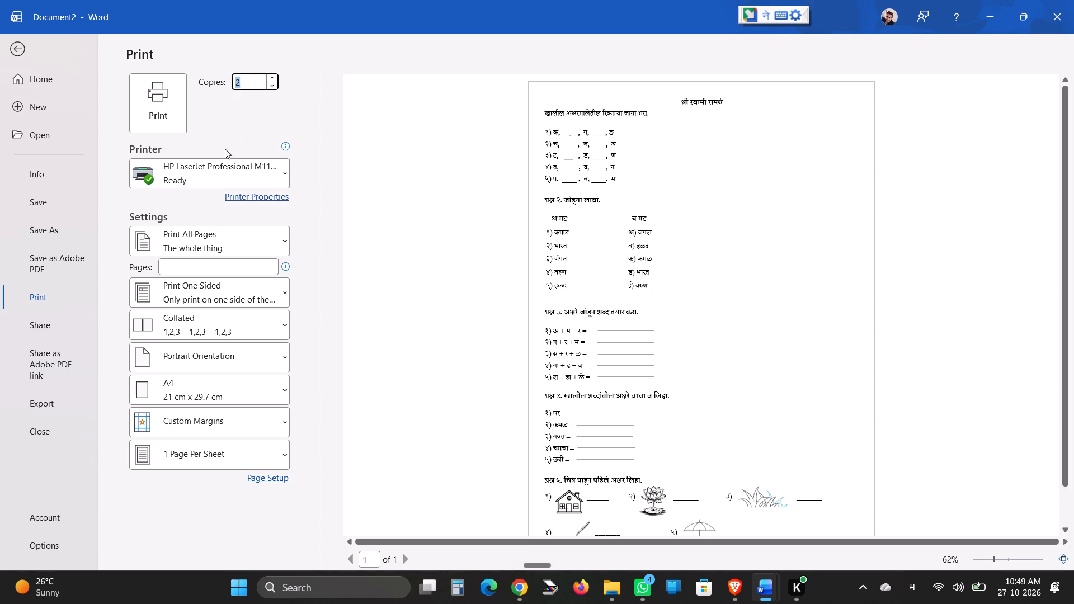
click(221, 118)
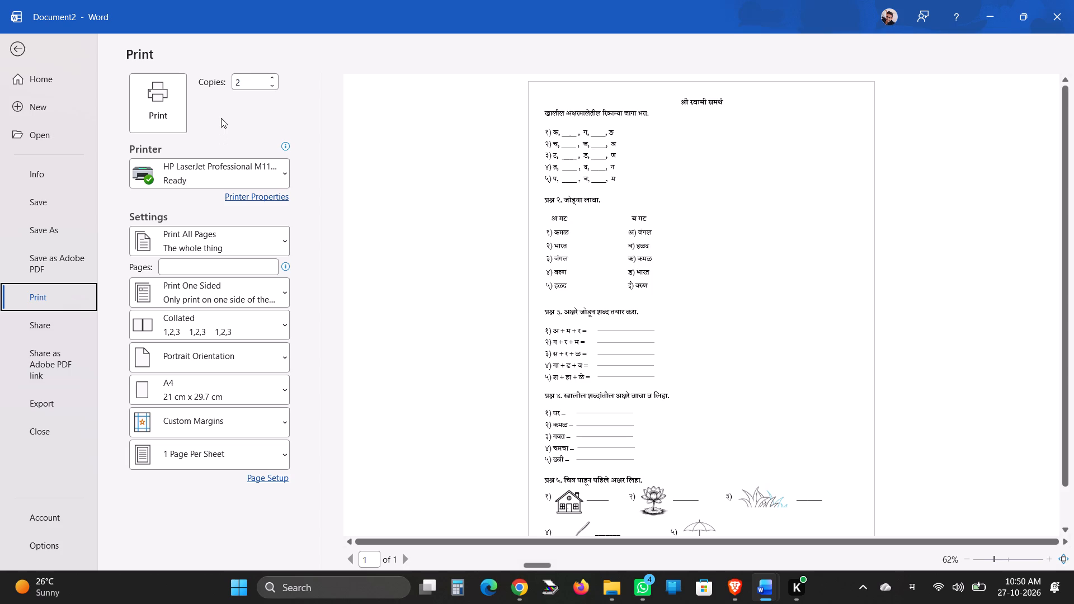
Examine the page in the print preview, especially the house picture and its answer blank in question 5, and return to the document.
scroll(592, 449, down, 4)
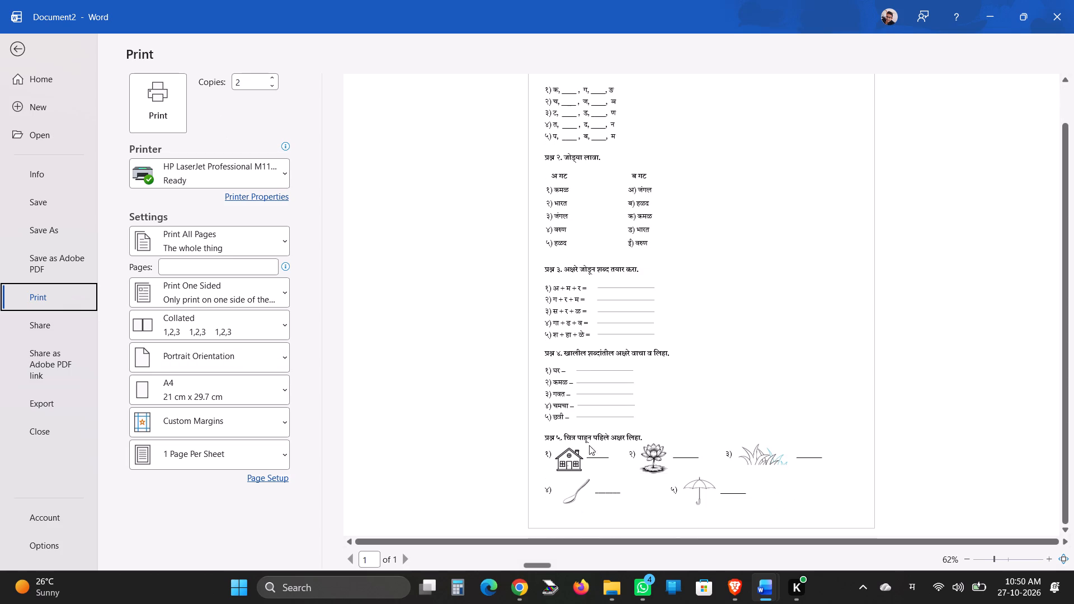
click(208, 121)
click(527, 164)
click(560, 167)
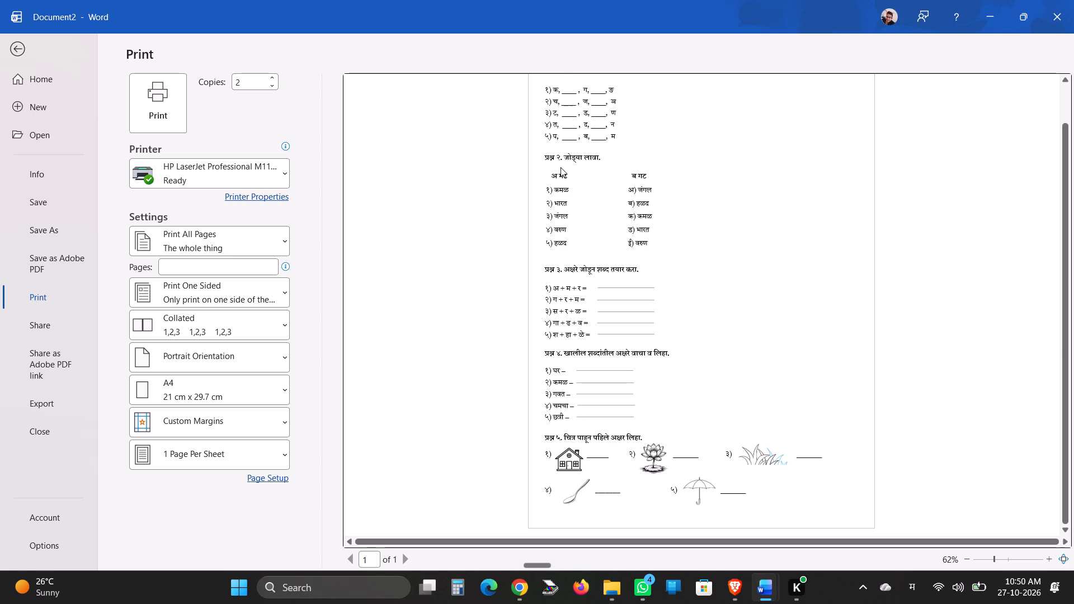
scroll(390, 197, up, 4)
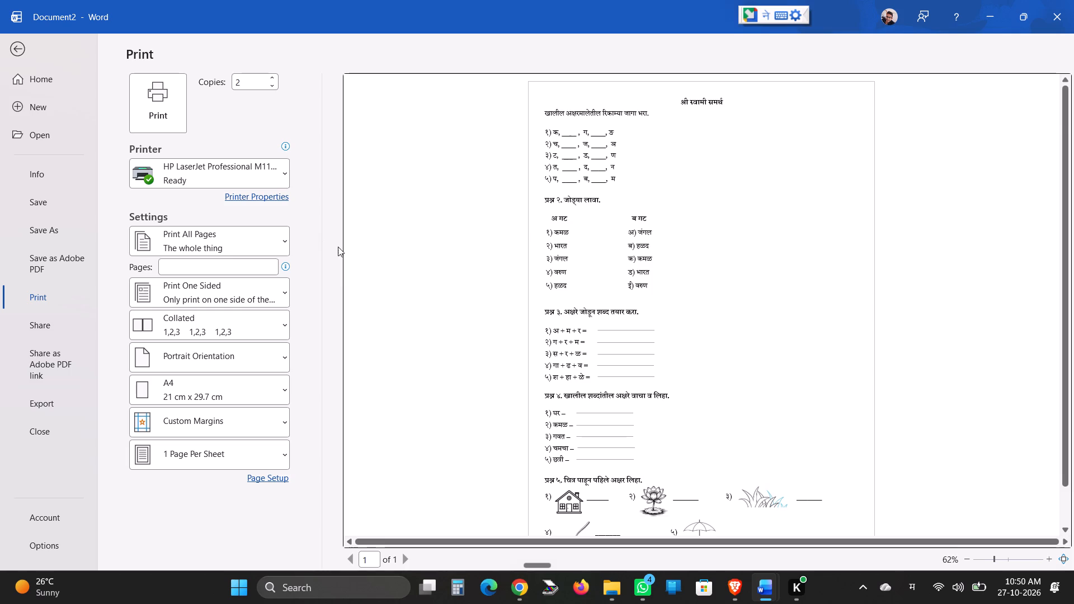
scroll(681, 314, down, 4)
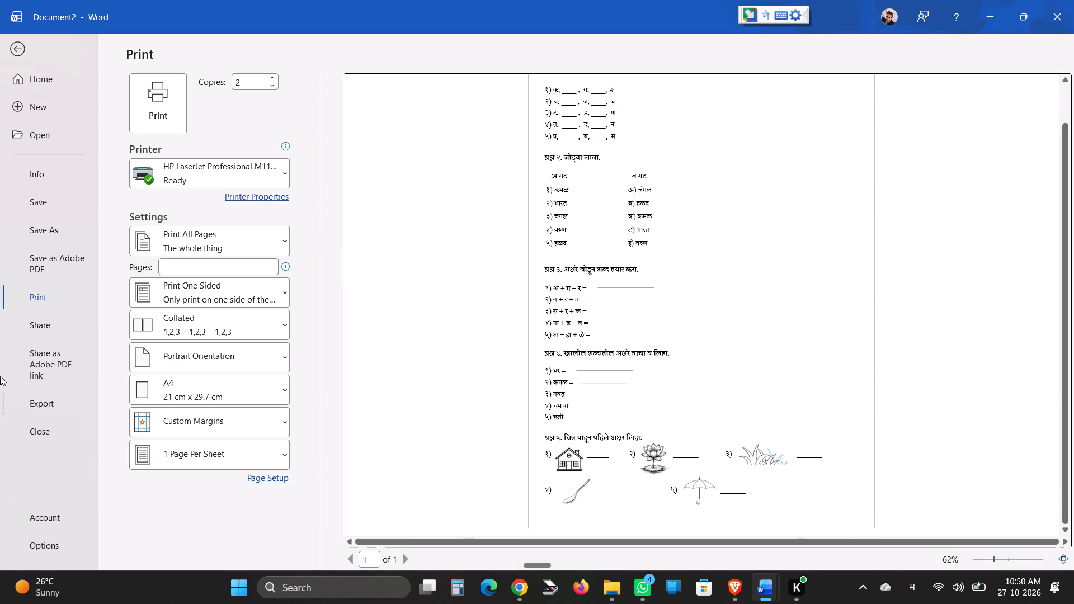
click(589, 456)
click(18, 44)
Shift the answer blank beside question 5's house picture slightly away from the picture and remove the gap before number २.
scroll(371, 454, down, 2)
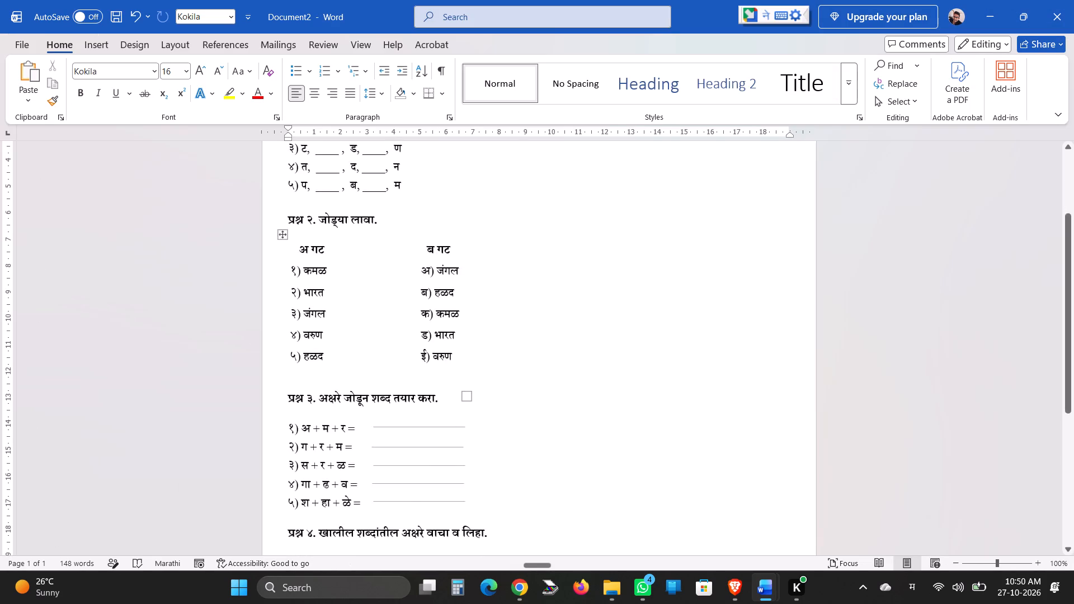
scroll(371, 454, down, 8)
click(371, 434)
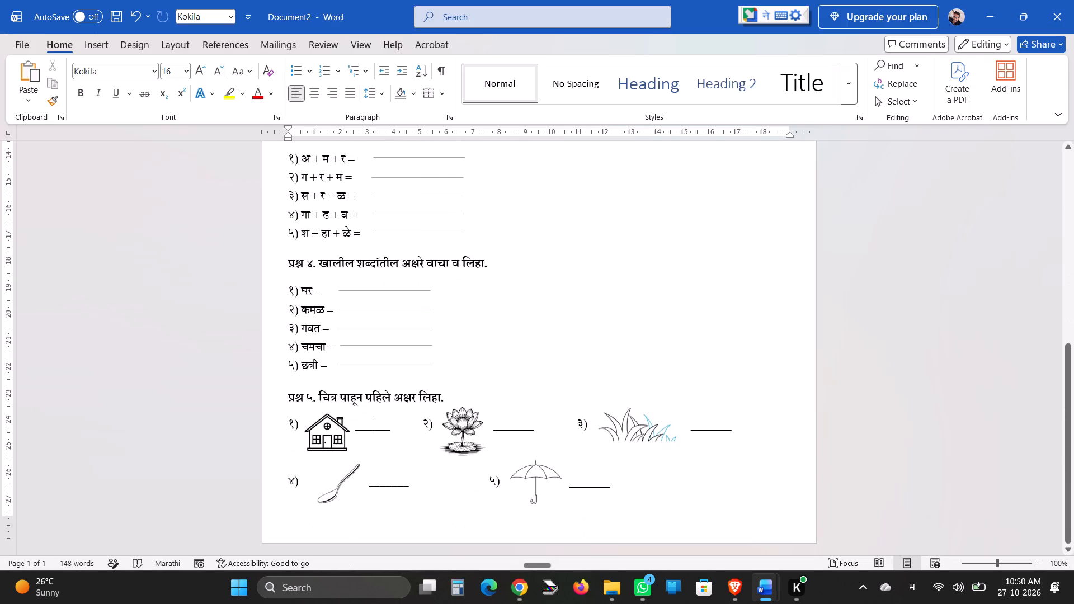
click(352, 428)
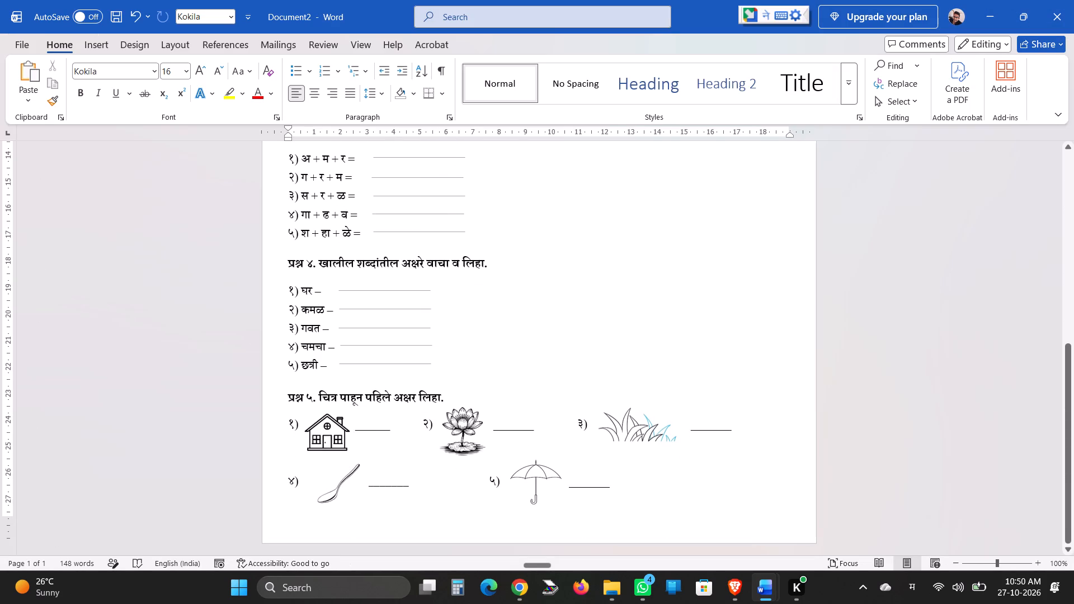
key(space)
click(428, 431)
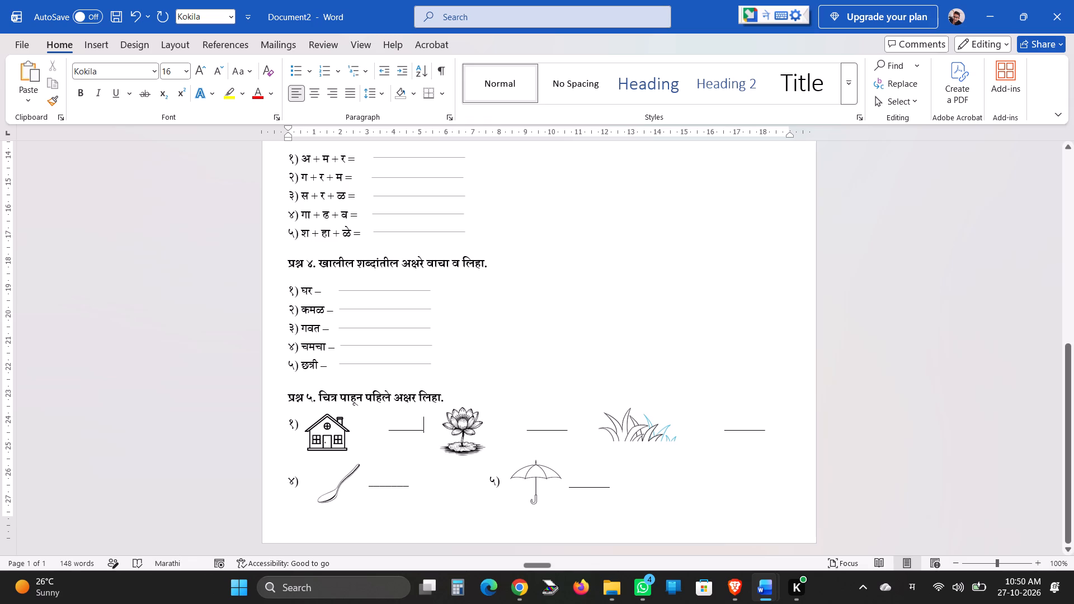
key(Delete)
click(373, 422)
key(BackSpace)
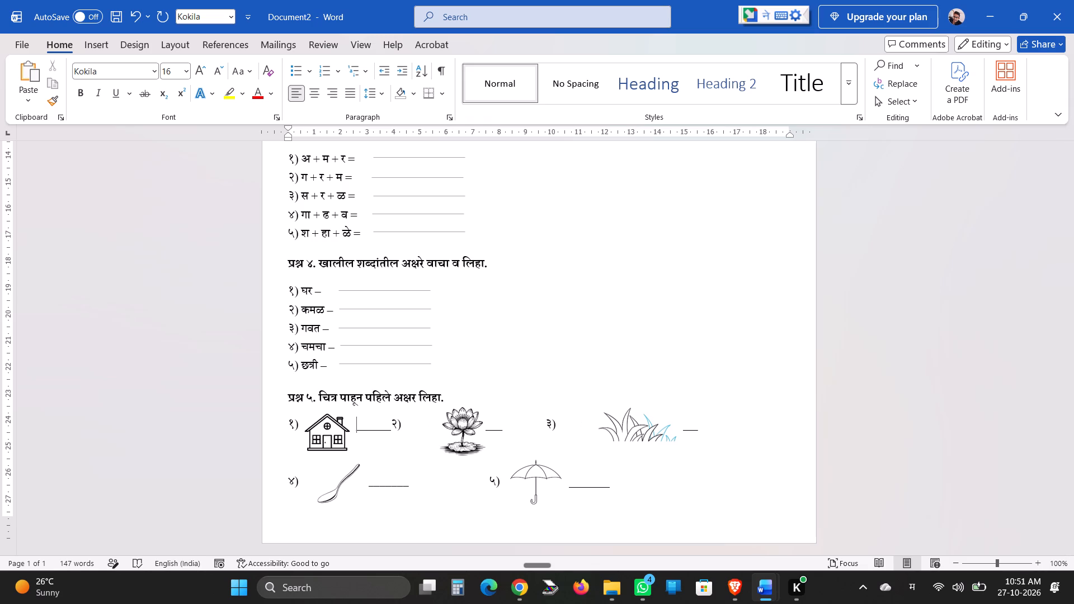
key(space)
key(space)
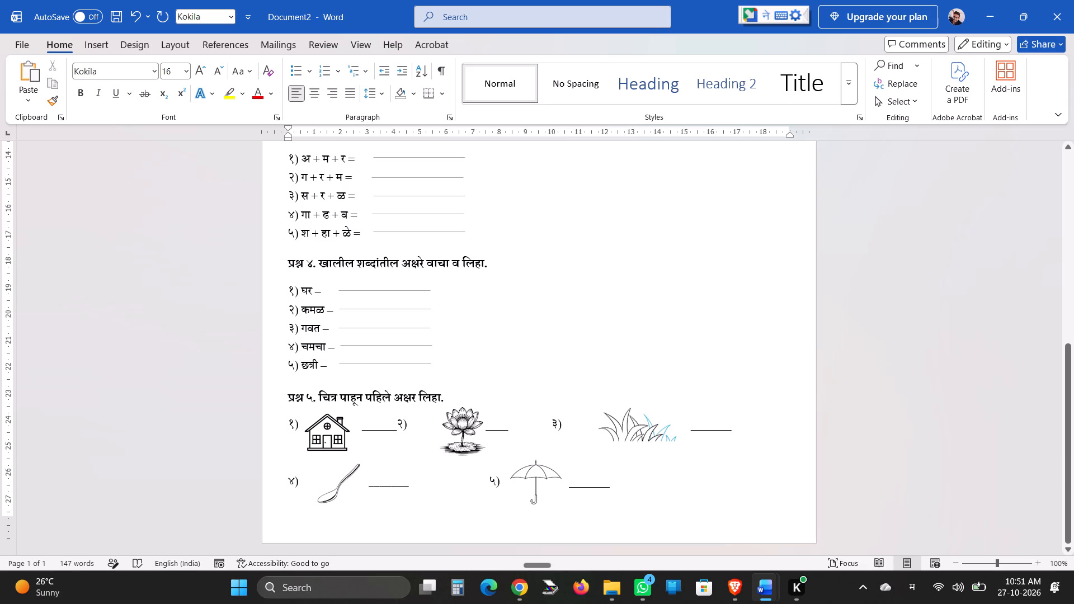
Insert five spaces before number २ in question 5 and one more space before the house picture's answer blank.
click(397, 422)
key(space)
key(space)
key(space)
key(space)
key(space)
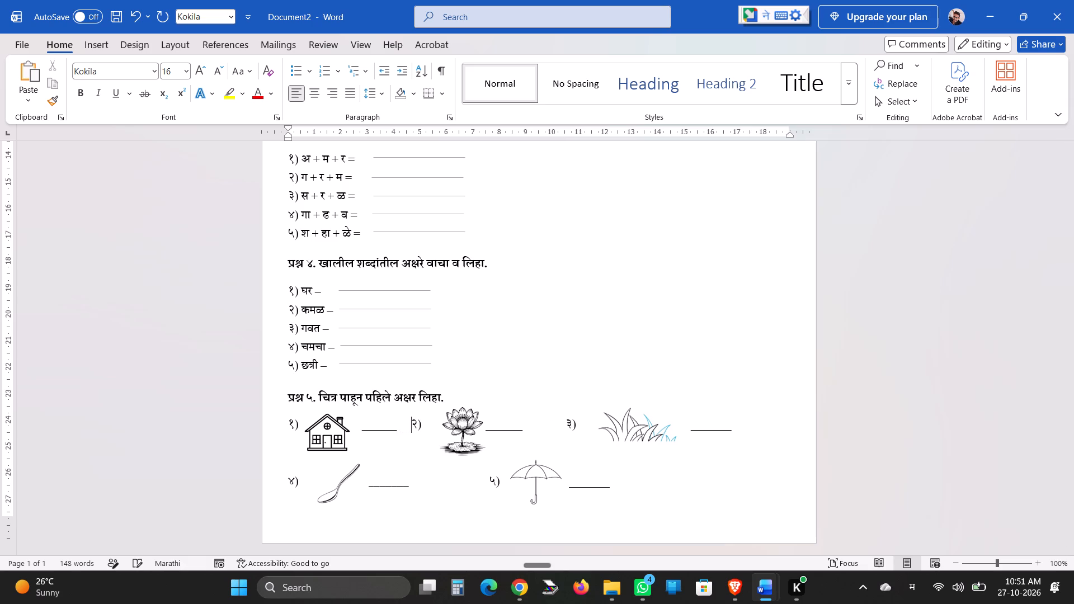
click(362, 426)
key(space)
click(392, 455)
Print the question paper on the HP LaserJet Professional printer.
key(ctrl+p)
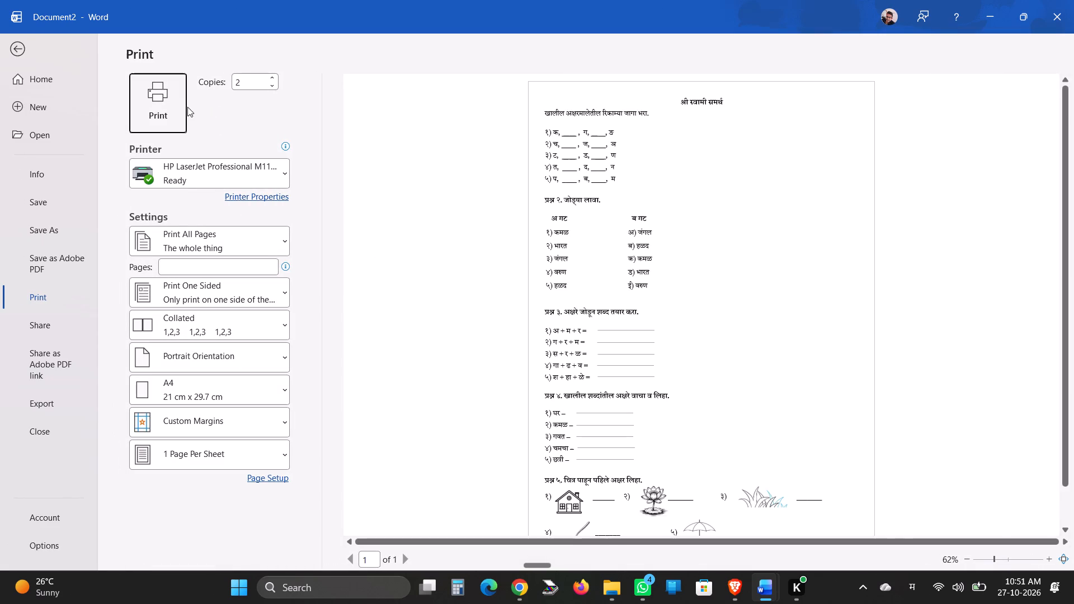
drag(172, 108, 256, 214)
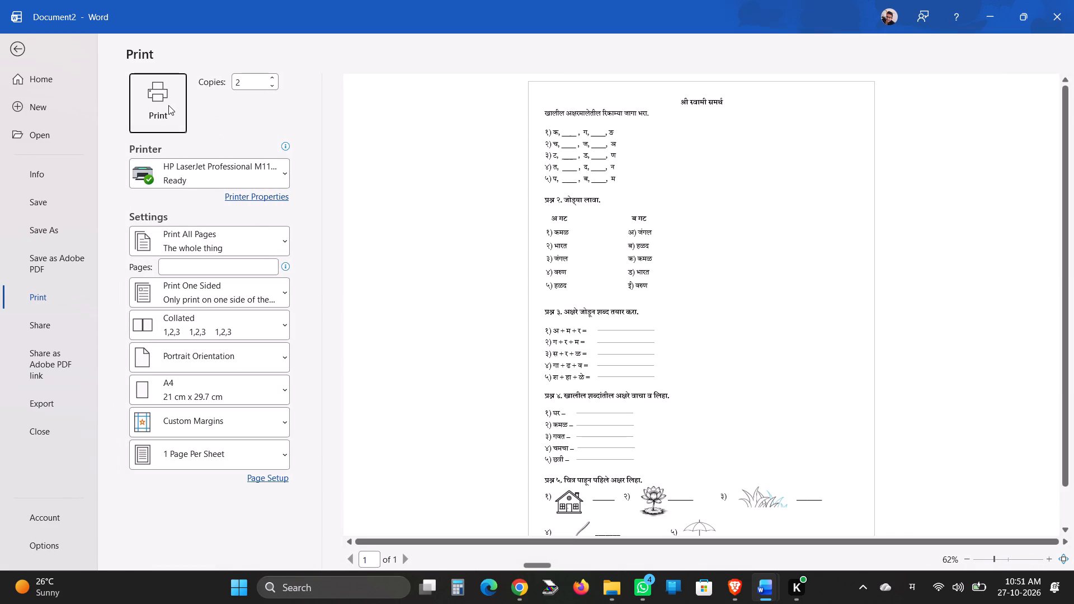
click(168, 105)
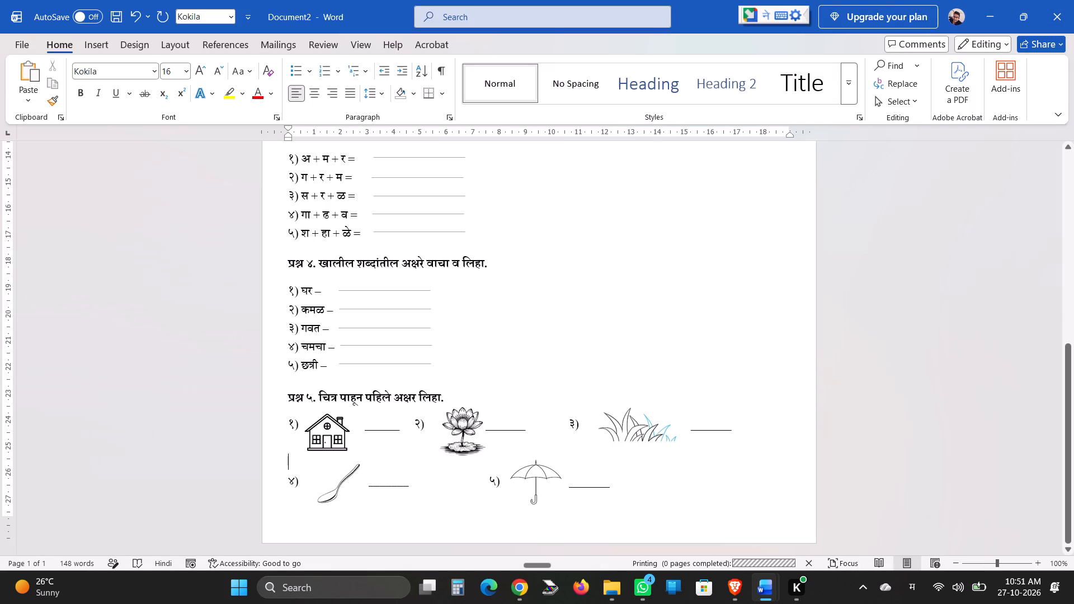
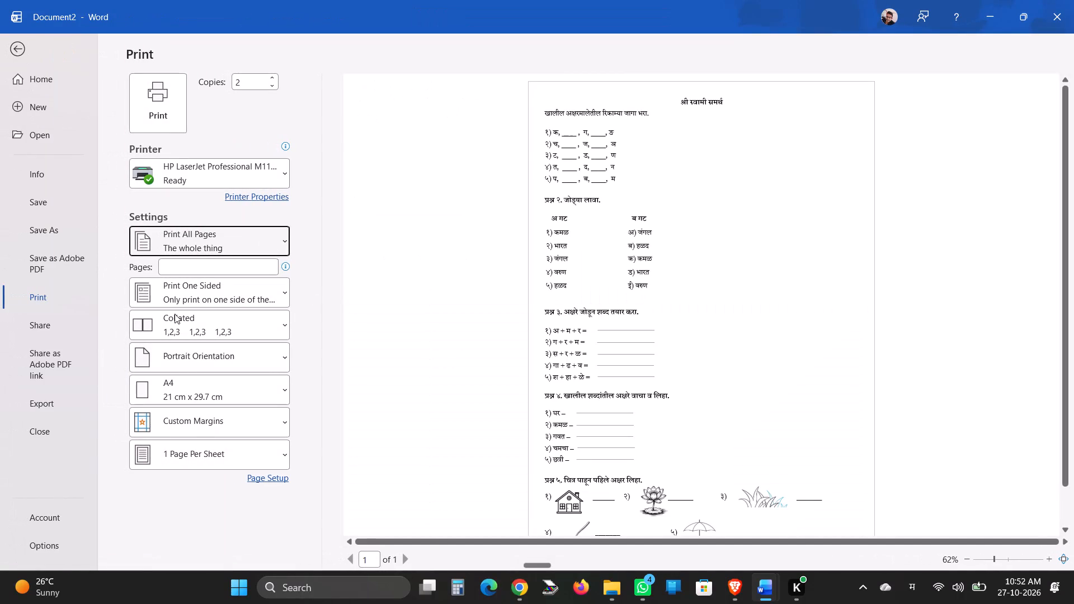
Check the HP LaserJet's paper and quality properties, accept them as they are, and print two copies of the question paper.
click(259, 199)
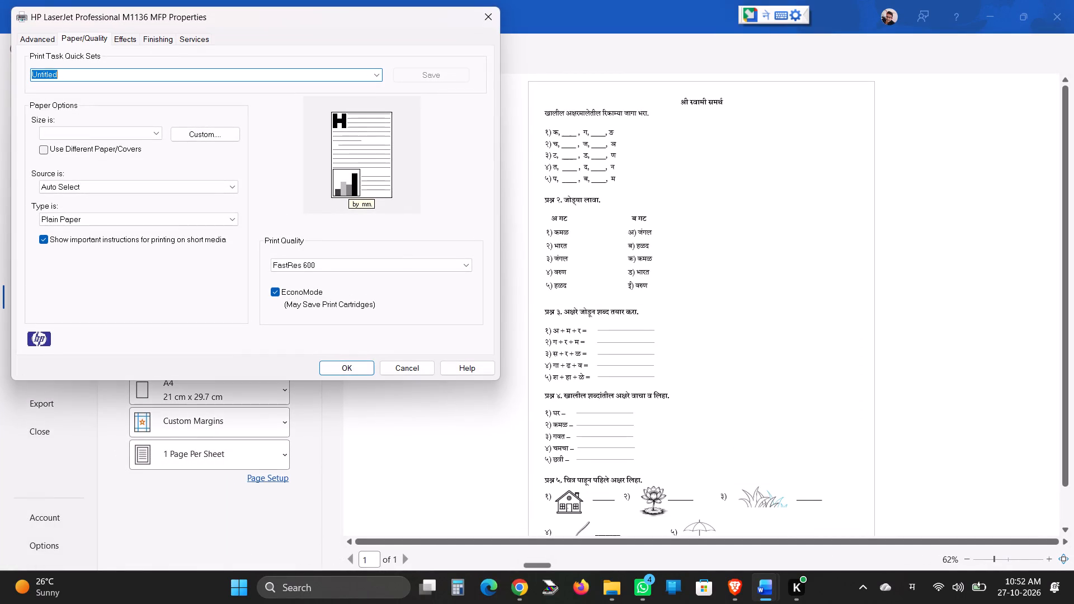
click(340, 363)
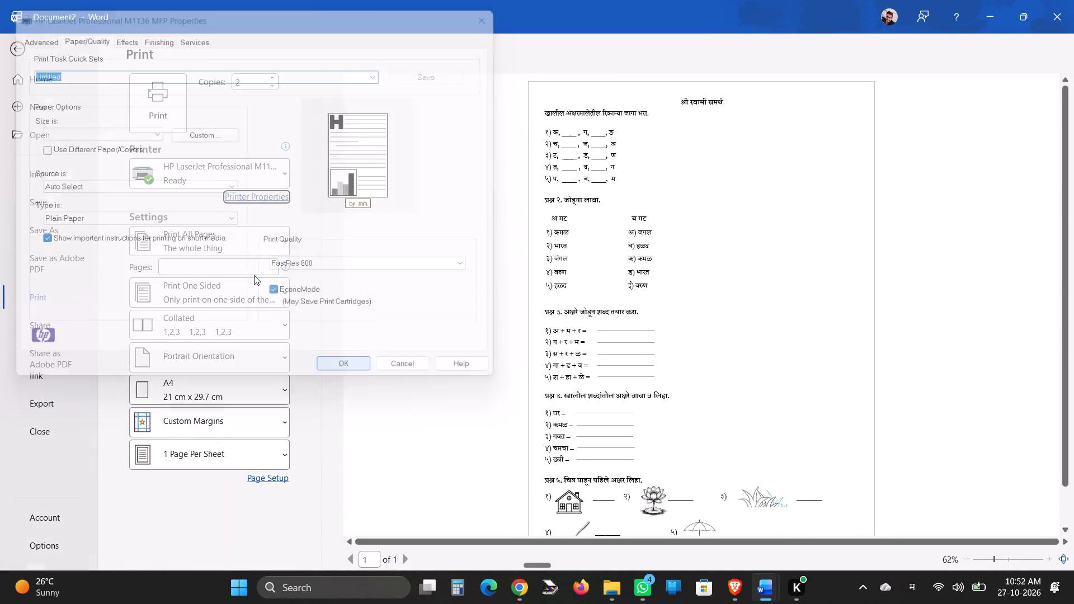
click(172, 101)
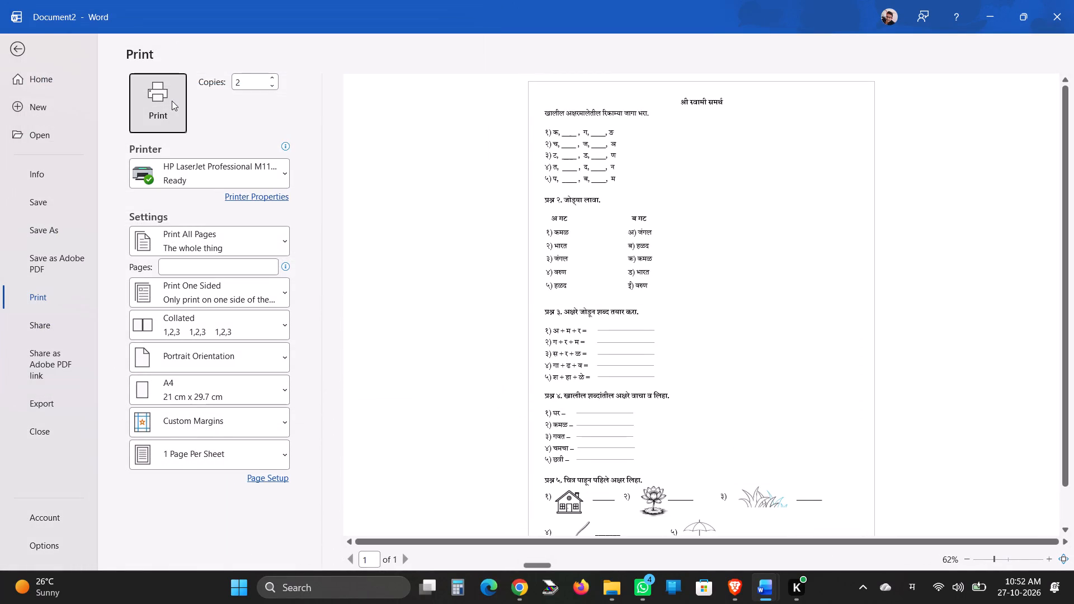
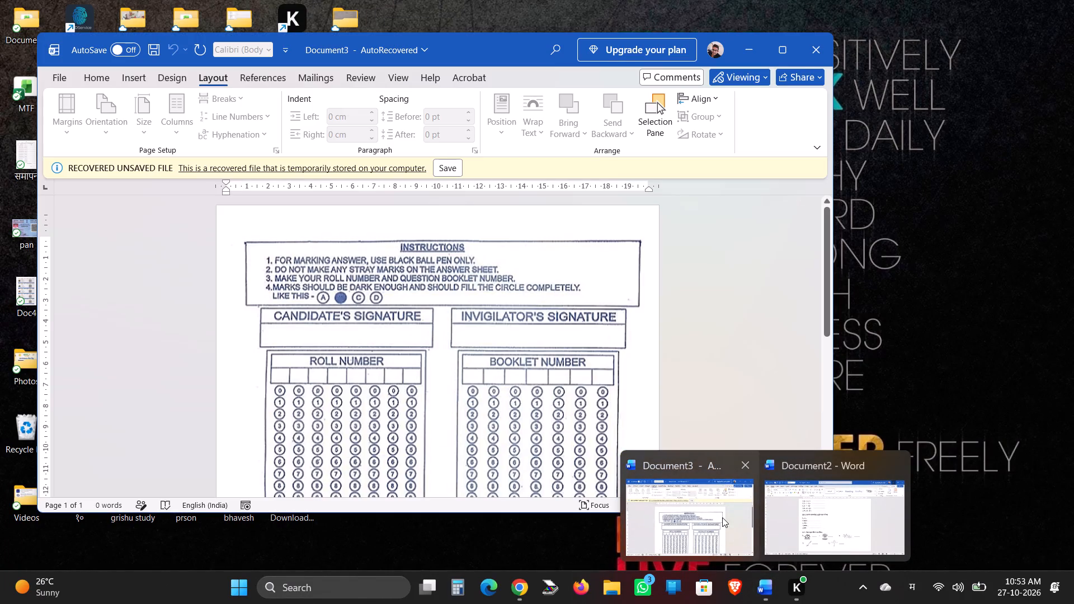
Switch to the recovered answer sheet, Document3, keep it open without saving, and maximize its window.
click(722, 517)
click(811, 40)
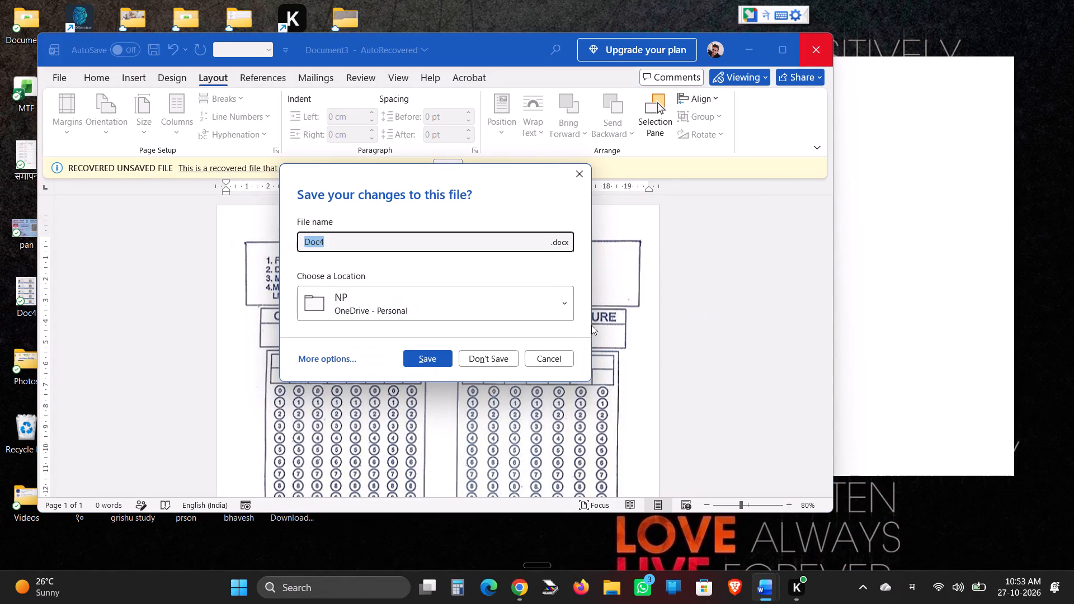
click(552, 361)
click(768, 46)
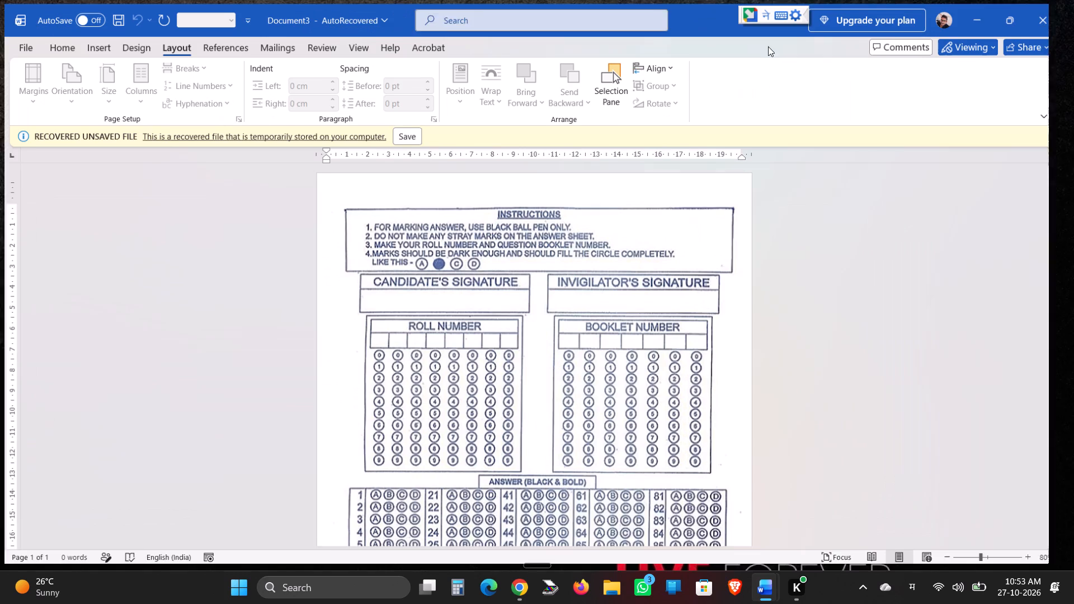
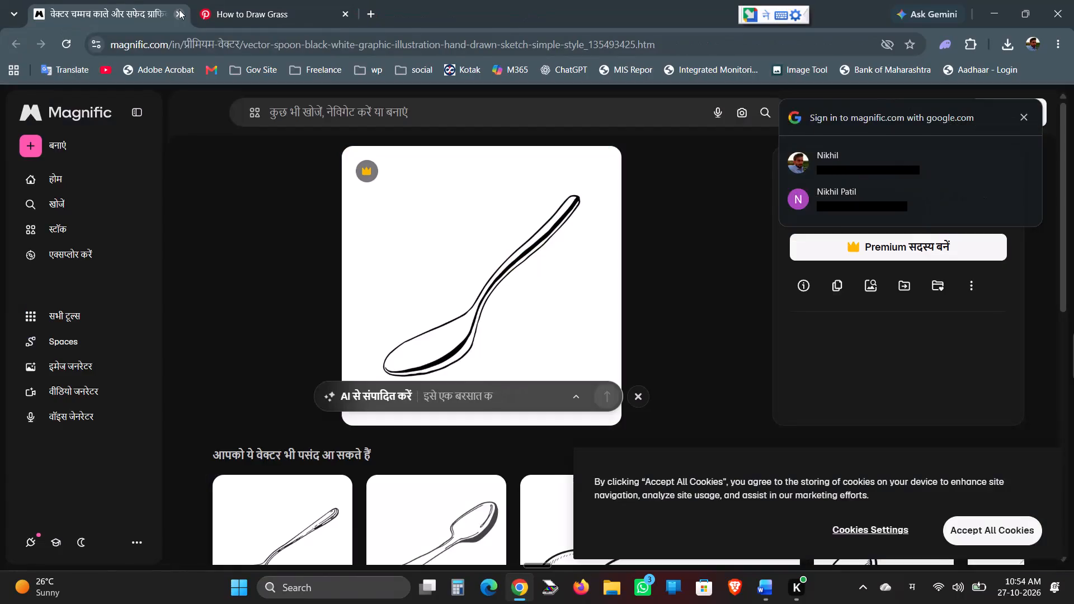
Close the Magnific spoon illustration page in the browser.
click(179, 10)
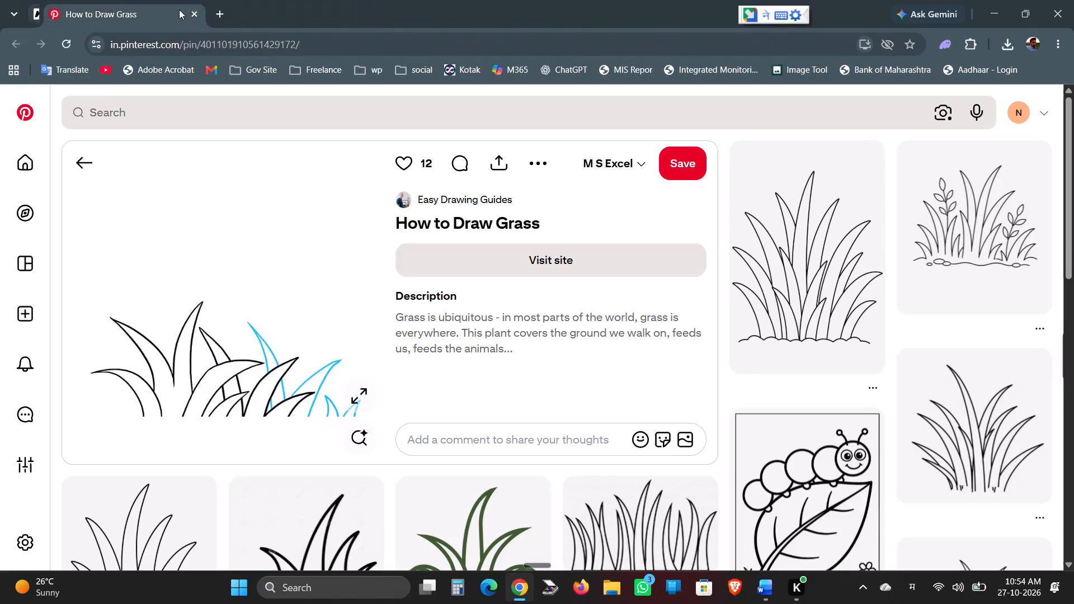